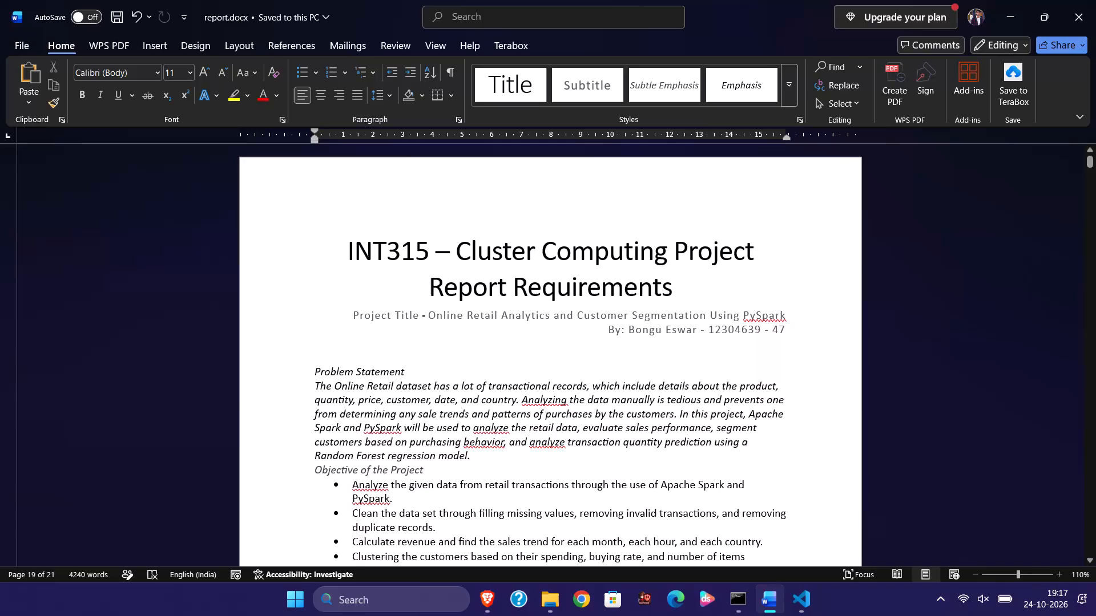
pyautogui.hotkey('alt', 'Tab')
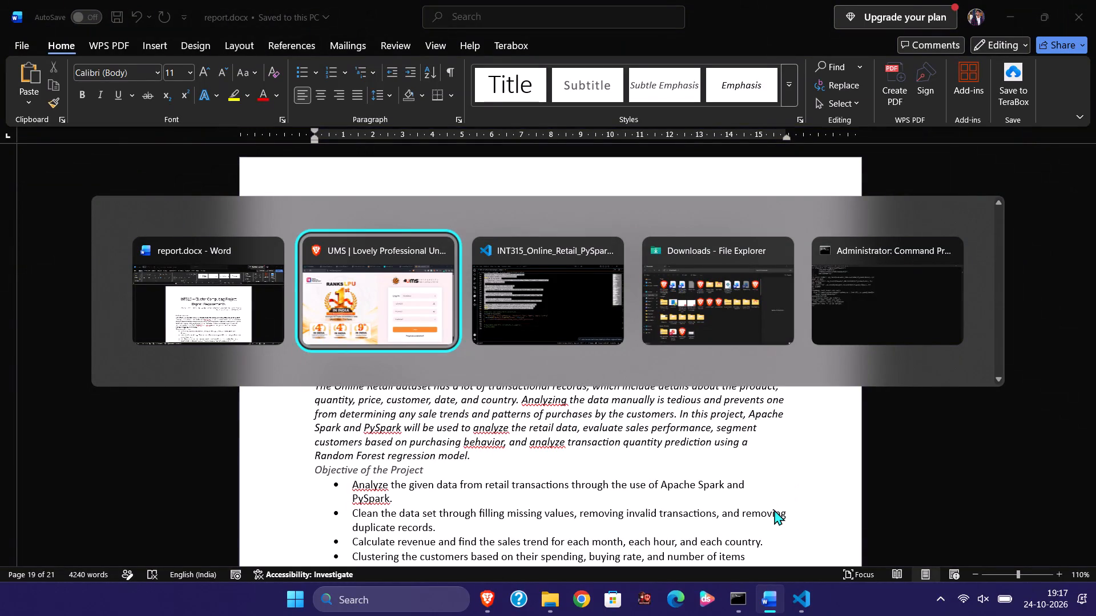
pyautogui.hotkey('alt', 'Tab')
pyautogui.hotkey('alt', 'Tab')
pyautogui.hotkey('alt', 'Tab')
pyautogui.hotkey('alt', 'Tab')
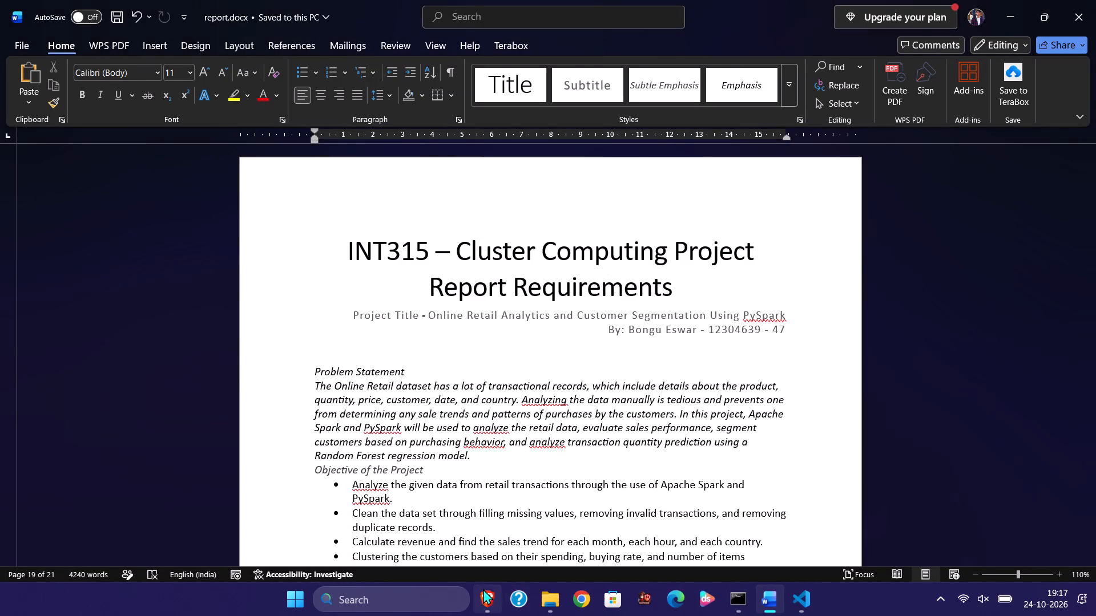
# Create a new blank Word document.
pyautogui.click(449, 590)
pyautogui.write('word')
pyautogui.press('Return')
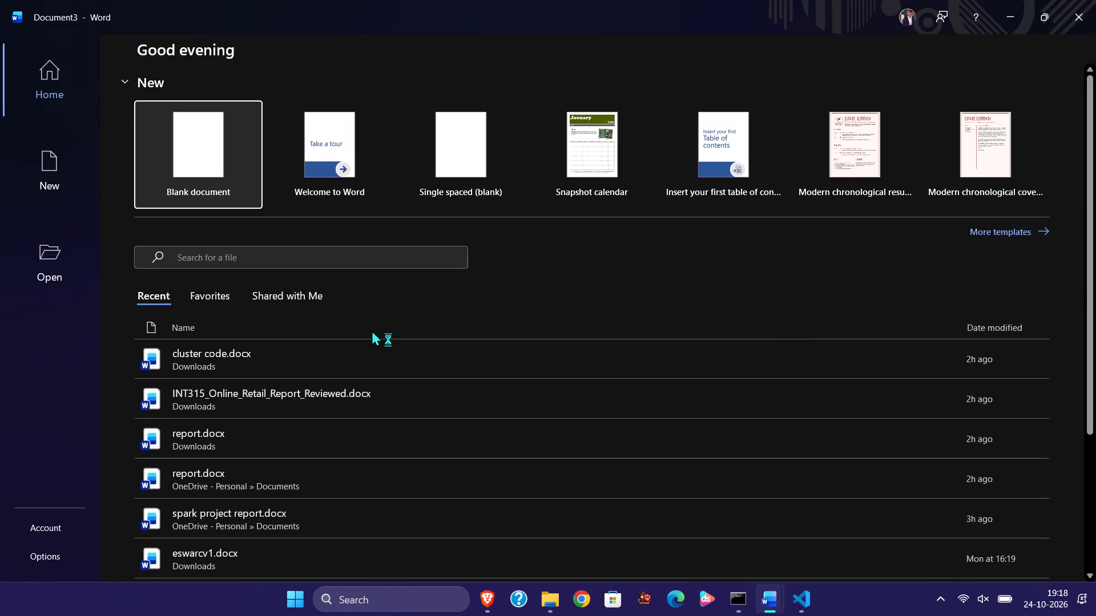
pyautogui.click(186, 116)
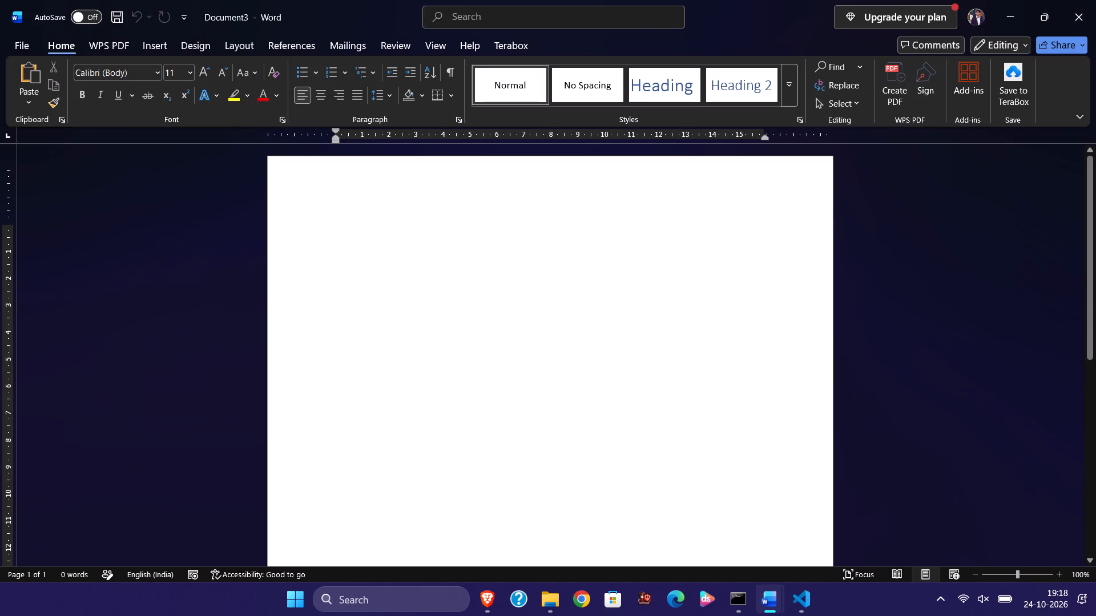
# Switch to Chrome and search Google Images for "lpu report".
pyautogui.click(581, 589)
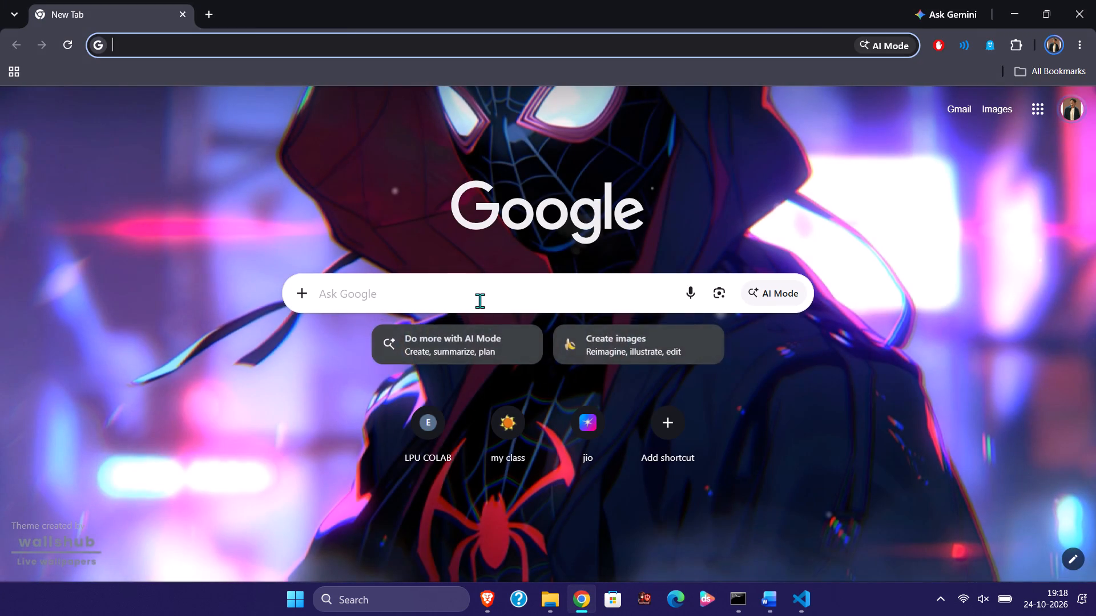
pyautogui.click(479, 301)
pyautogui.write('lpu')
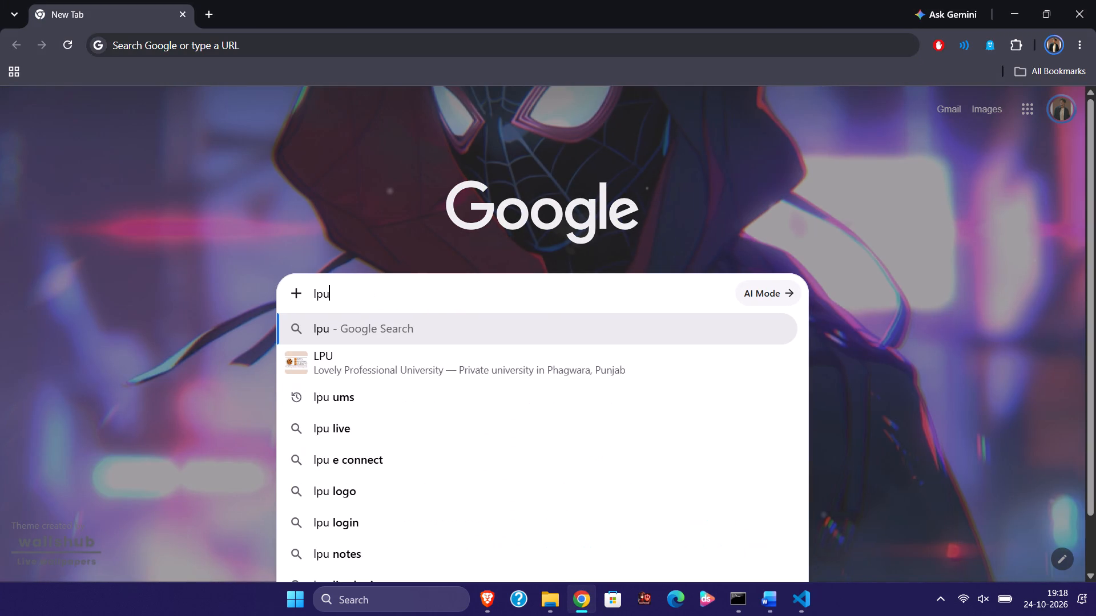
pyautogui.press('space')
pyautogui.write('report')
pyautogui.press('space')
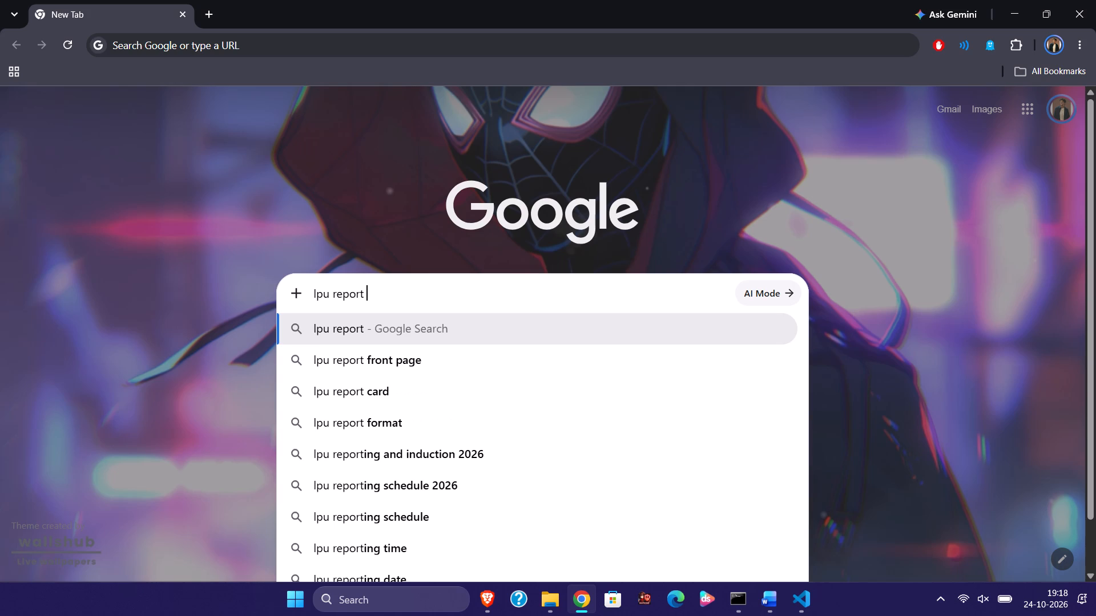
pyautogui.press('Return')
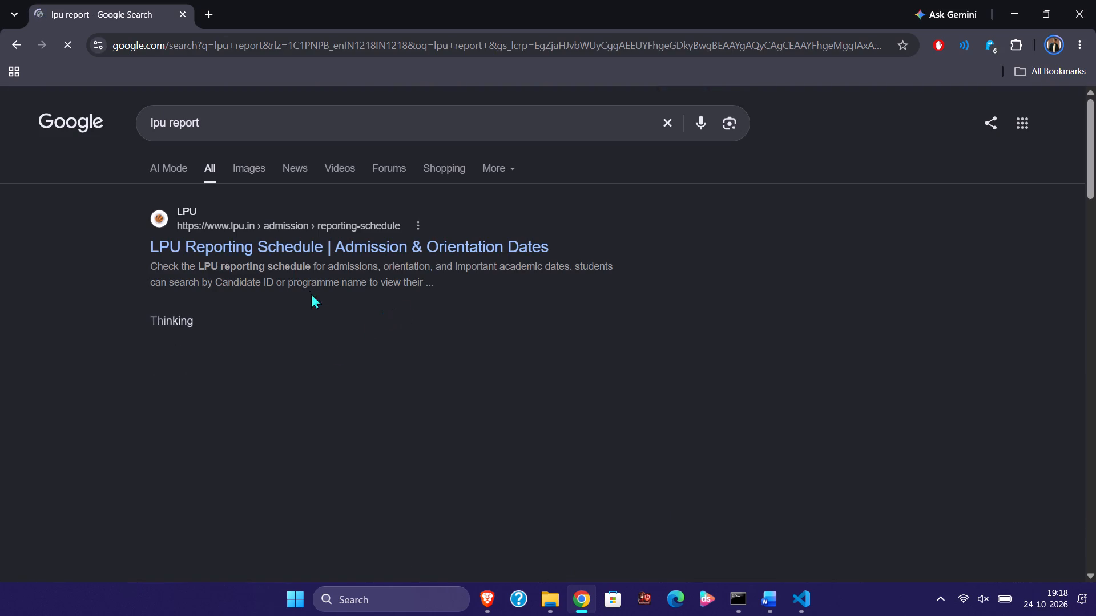
pyautogui.click(251, 175)
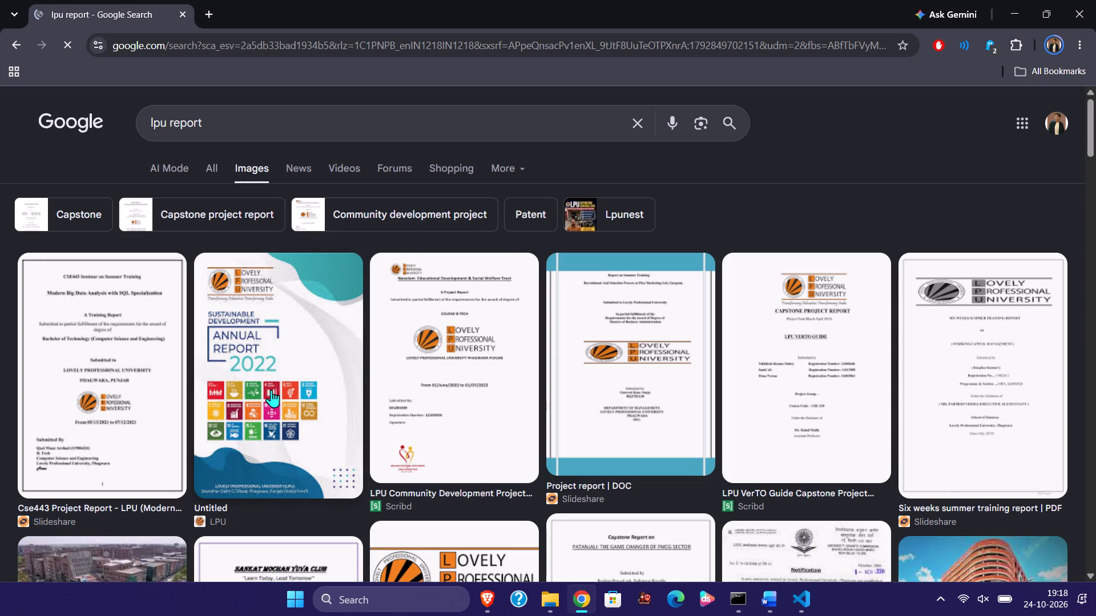
# Save the Lovely Professional University logo from the ANI News result to the Downloads folder as lpu.
pyautogui.hscroll(-1, 679, 330)
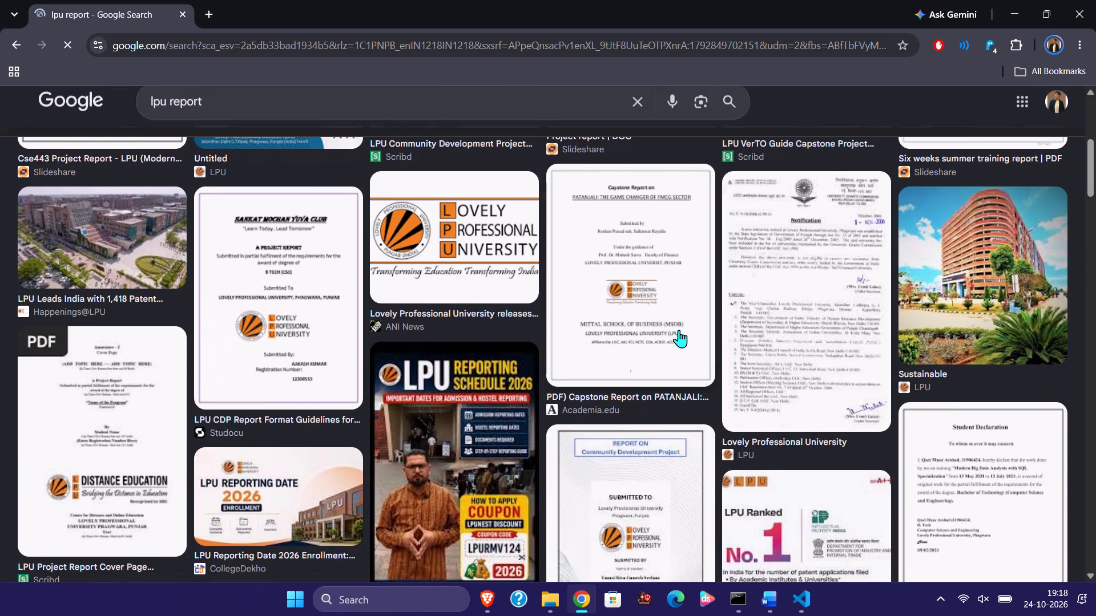
pyautogui.hscroll(-1, 679, 330)
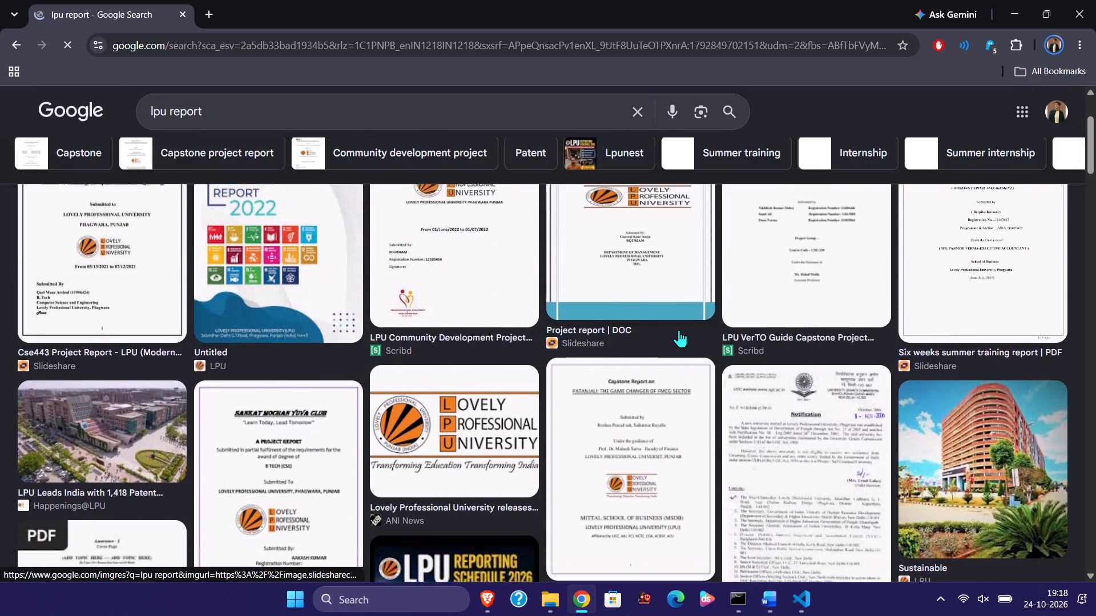
pyautogui.hscroll(-1, 679, 330)
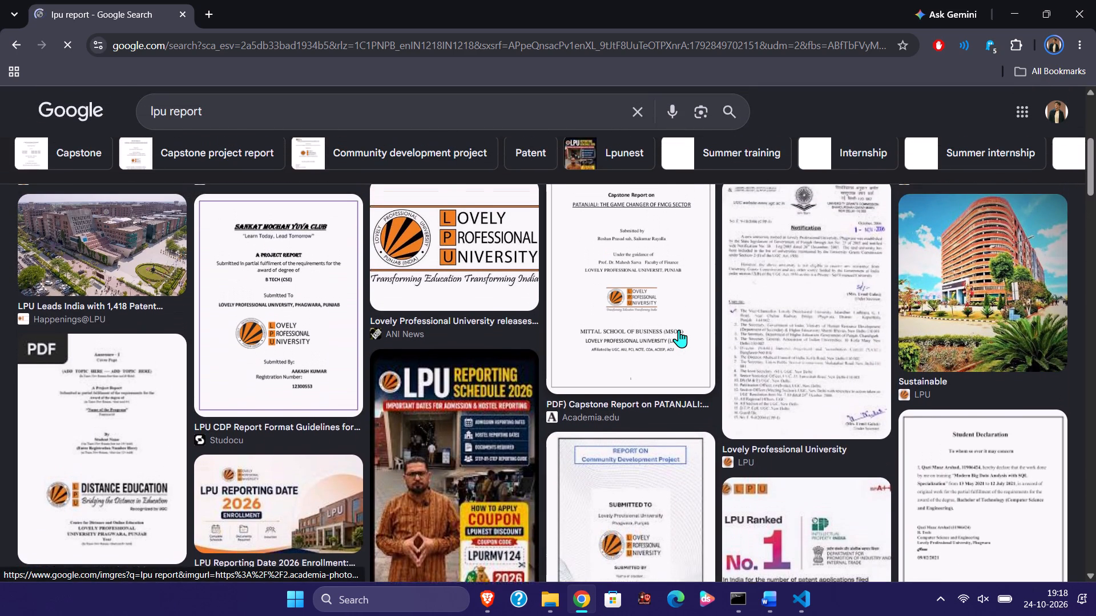
pyautogui.hscroll(-1, 679, 330)
pyautogui.click(506, 269)
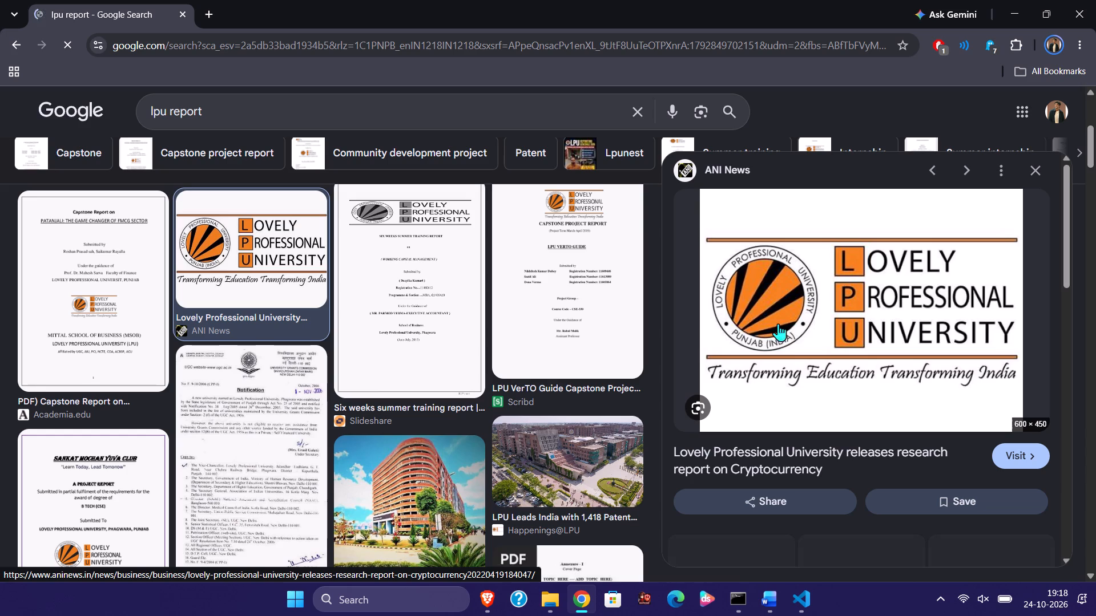
pyautogui.rightClick(799, 333)
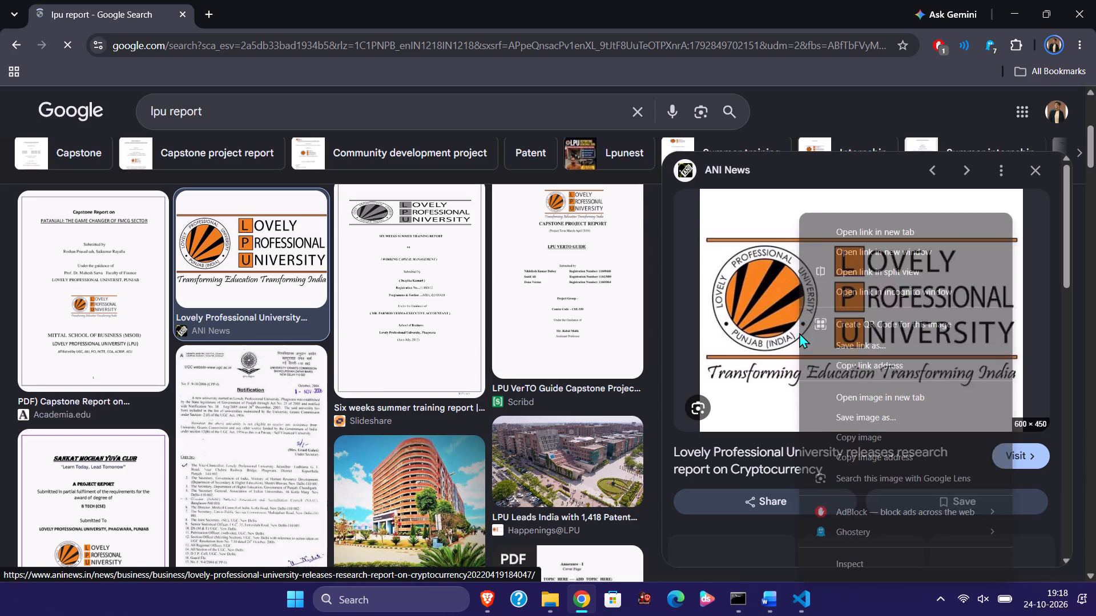
pyautogui.click(864, 420)
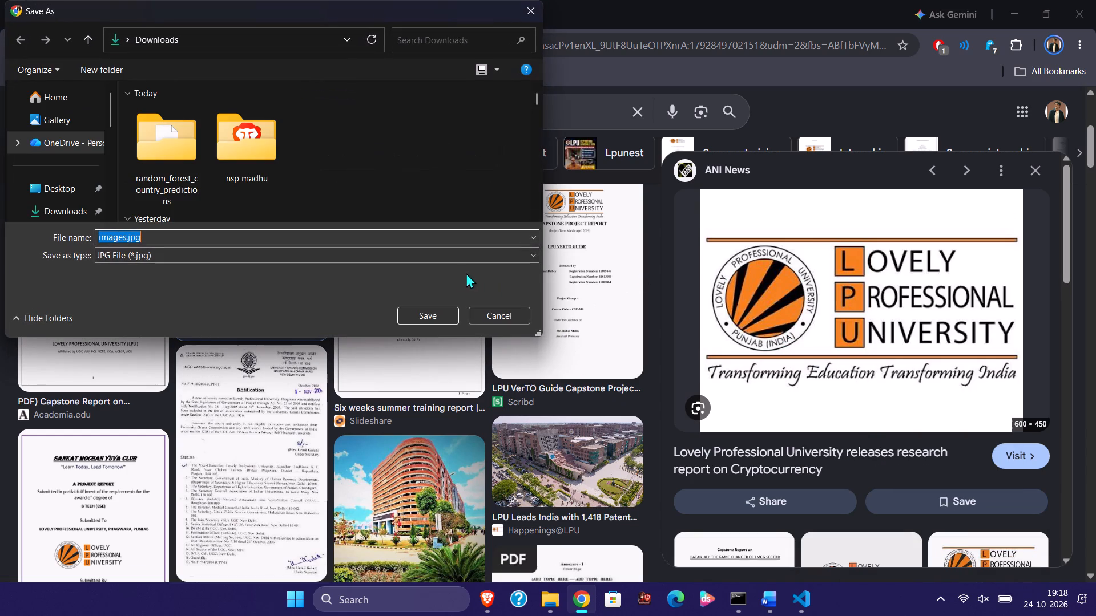
pyautogui.click(84, 215)
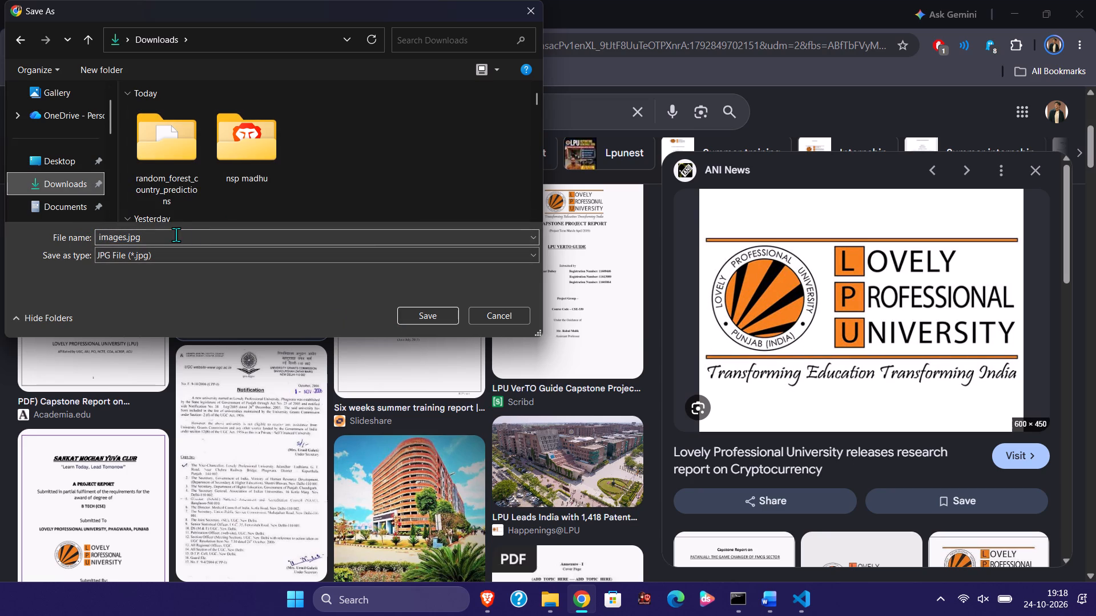
pyautogui.moveTo(176, 234); pyautogui.dragTo(99, 228)
pyautogui.press('BackSpace')
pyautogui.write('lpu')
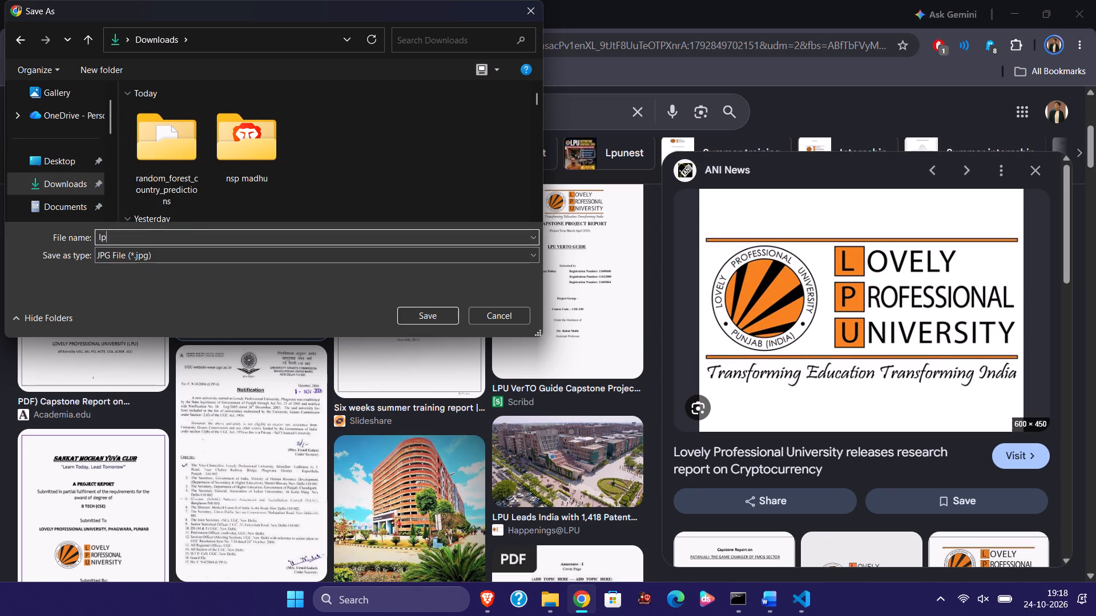
pyautogui.click(417, 306)
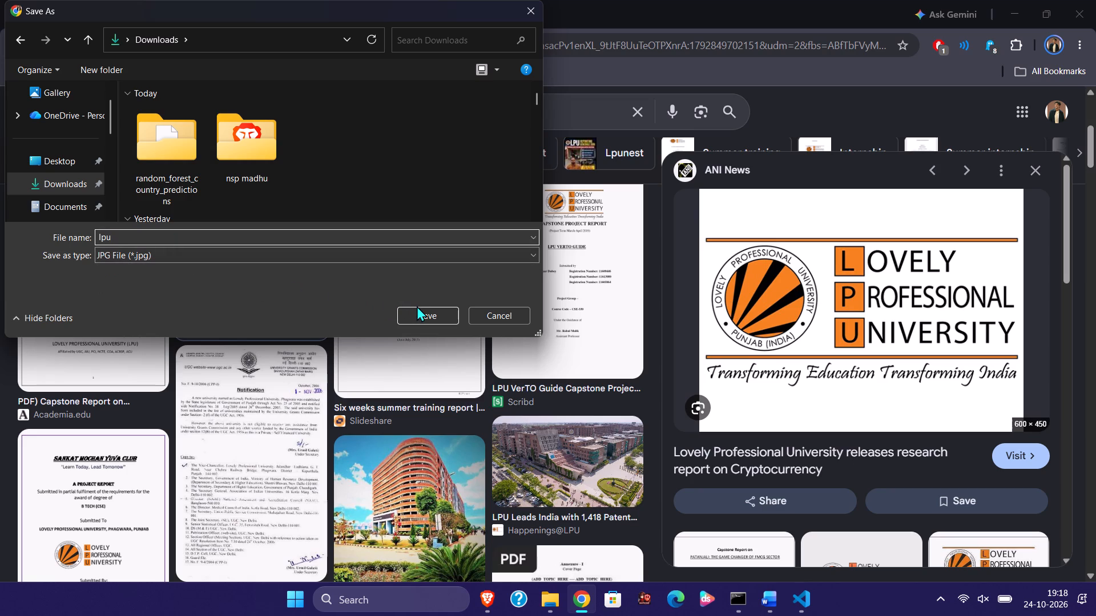
pyautogui.click(423, 311)
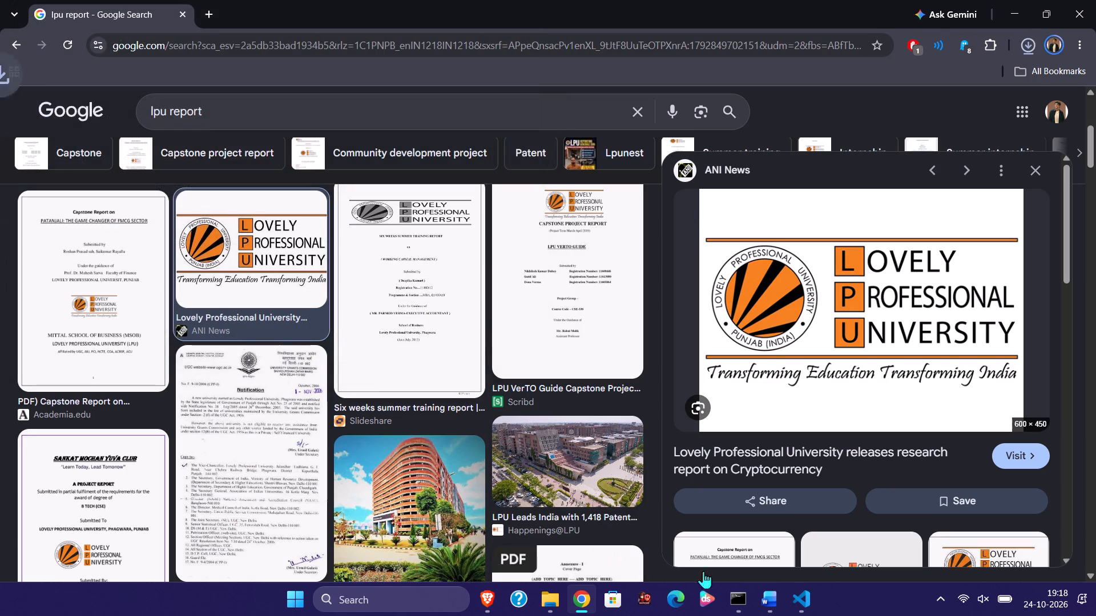
# Switch to the new blank Word document and insert the picture lpu.jpg from the Downloads folder.
pyautogui.click(774, 596)
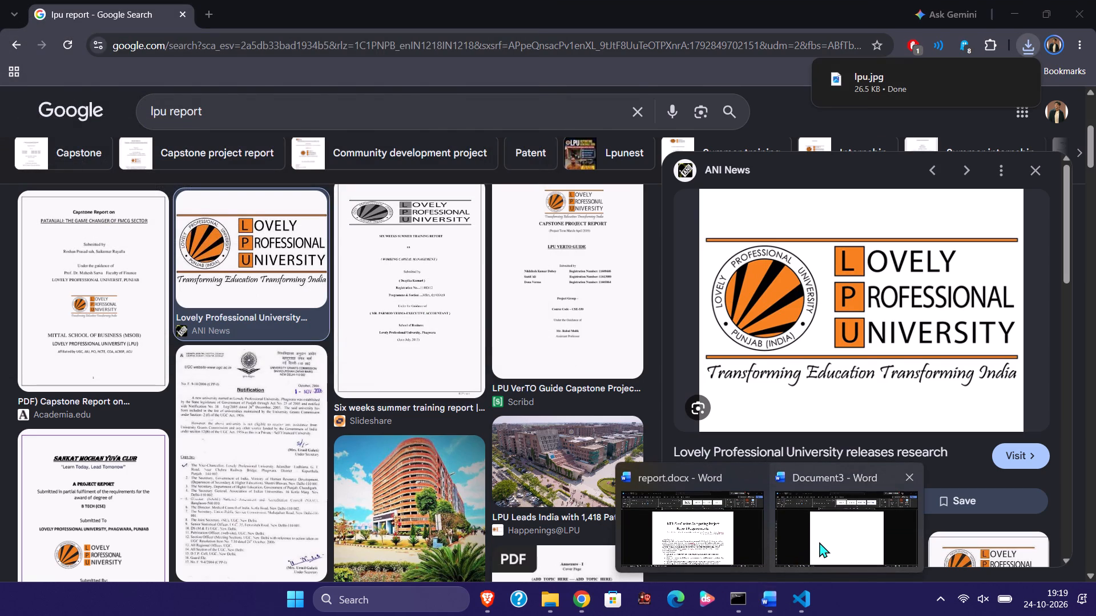
pyautogui.click(819, 542)
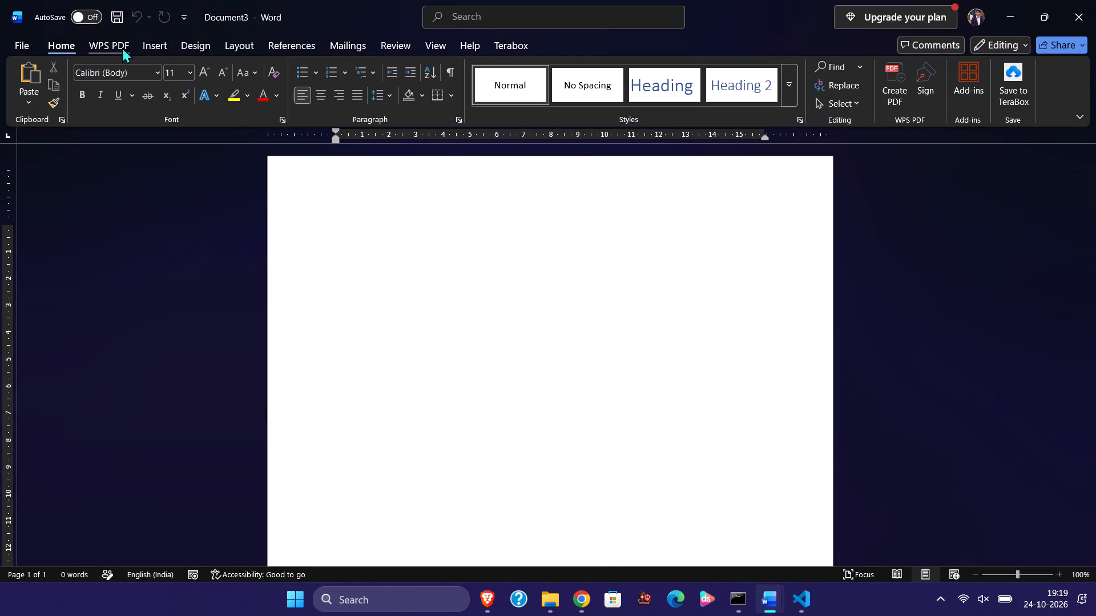
pyautogui.click(143, 45)
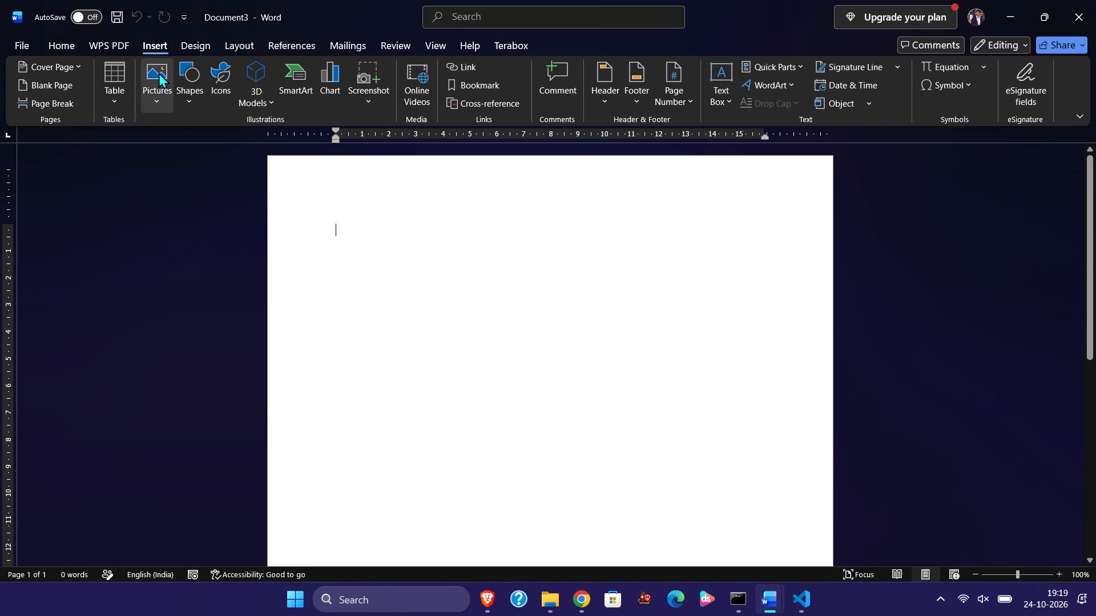
pyautogui.click(159, 72)
pyautogui.click(183, 136)
pyautogui.scroll(-2, 385, 375)
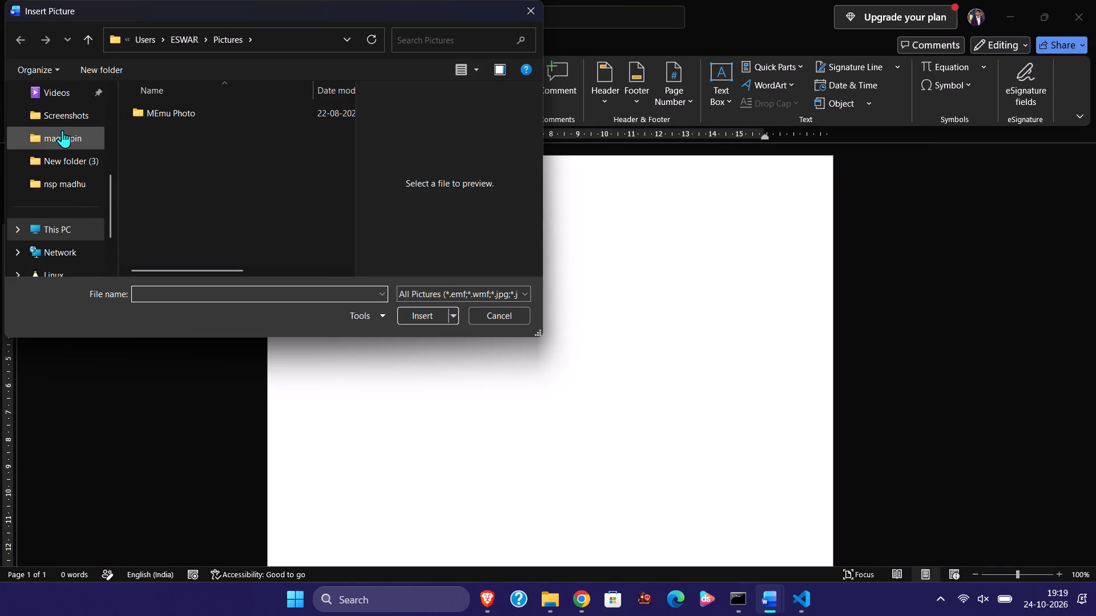
pyautogui.scroll(-2, 62, 130)
pyautogui.scroll(6, 55, 169)
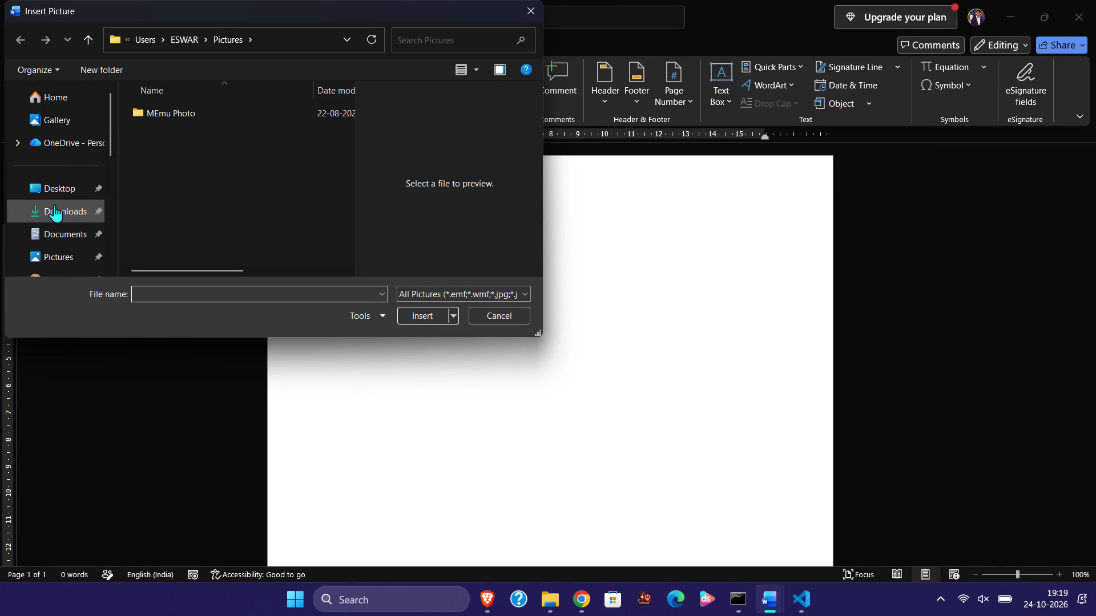
pyautogui.click(54, 205)
pyautogui.click(168, 144)
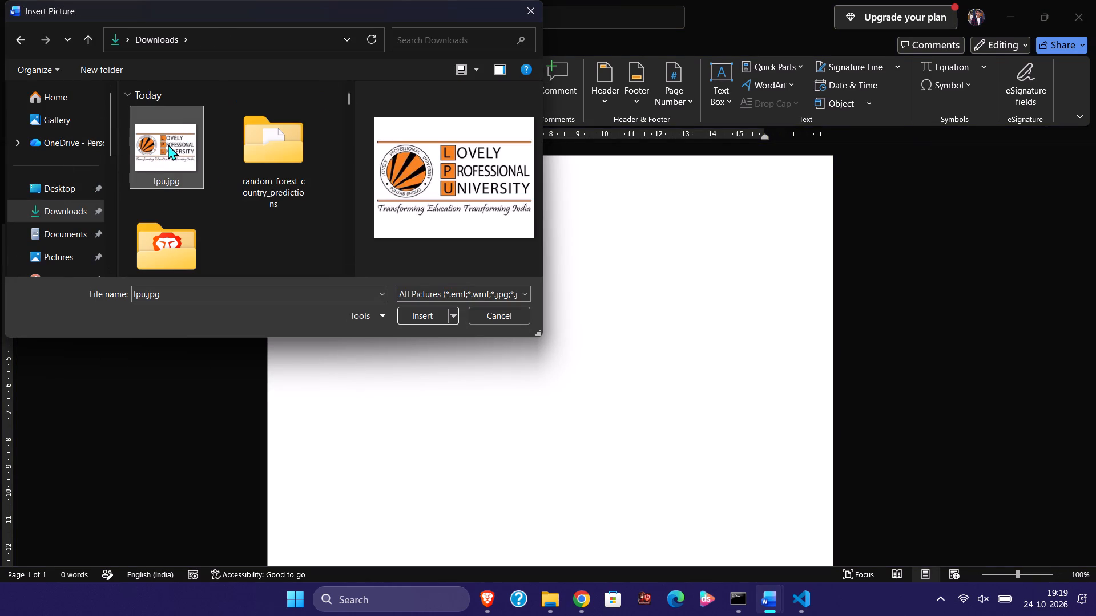
pyautogui.click(416, 306)
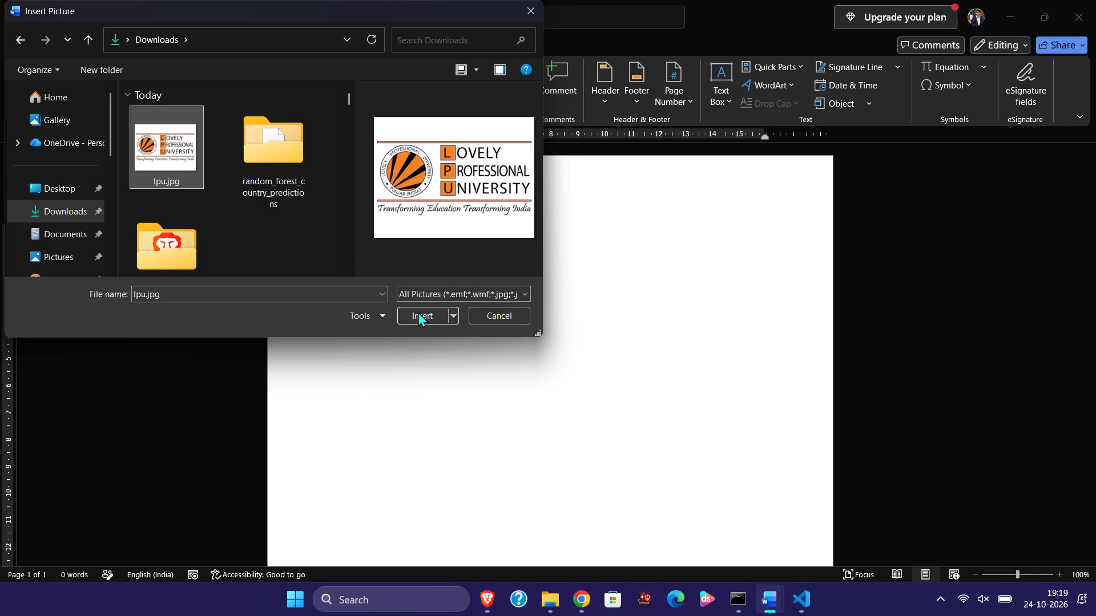
pyautogui.click(418, 312)
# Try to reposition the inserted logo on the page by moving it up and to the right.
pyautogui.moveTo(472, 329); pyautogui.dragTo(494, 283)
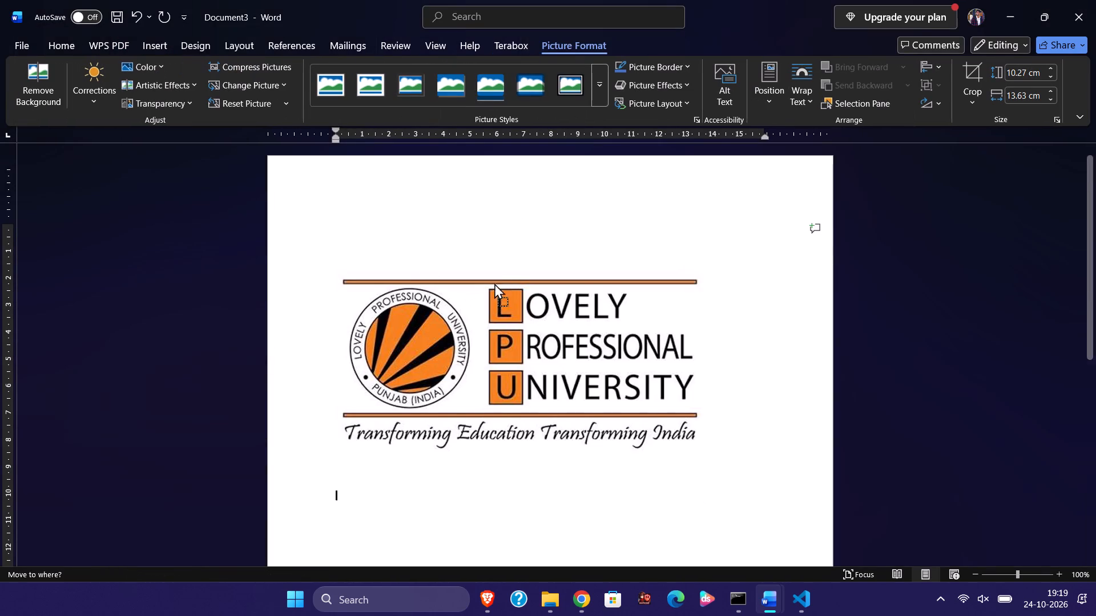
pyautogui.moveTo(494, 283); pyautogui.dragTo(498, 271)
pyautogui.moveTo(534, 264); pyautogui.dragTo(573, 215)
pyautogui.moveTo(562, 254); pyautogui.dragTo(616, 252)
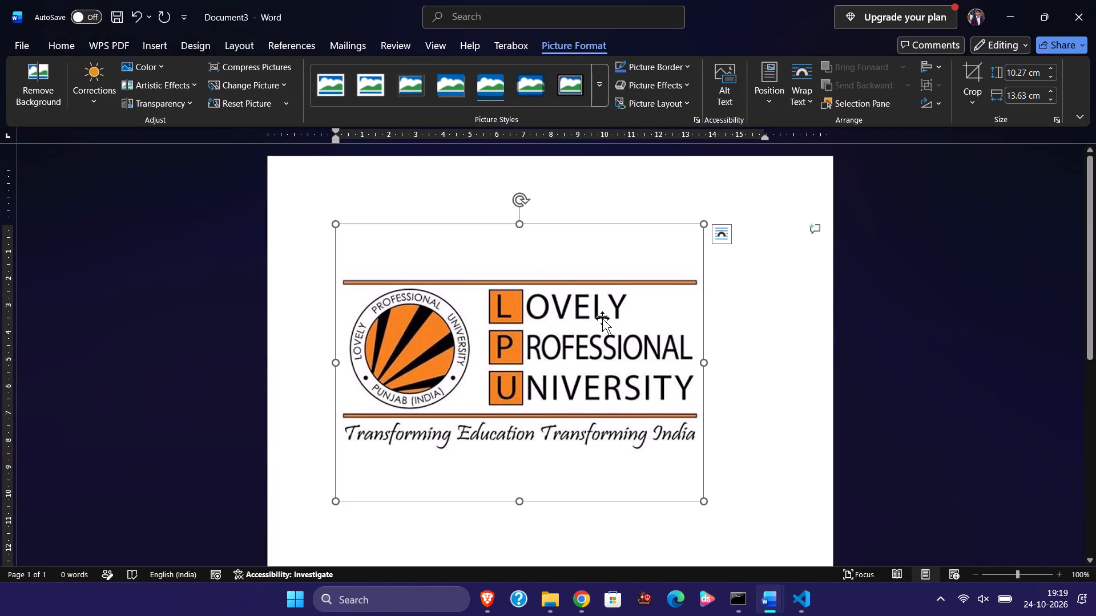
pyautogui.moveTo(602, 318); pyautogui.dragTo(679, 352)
# Reduce the logo's height to about 7.2 cm from its bottom edge, keeping its width.
pyautogui.moveTo(519, 502); pyautogui.dragTo(518, 443)
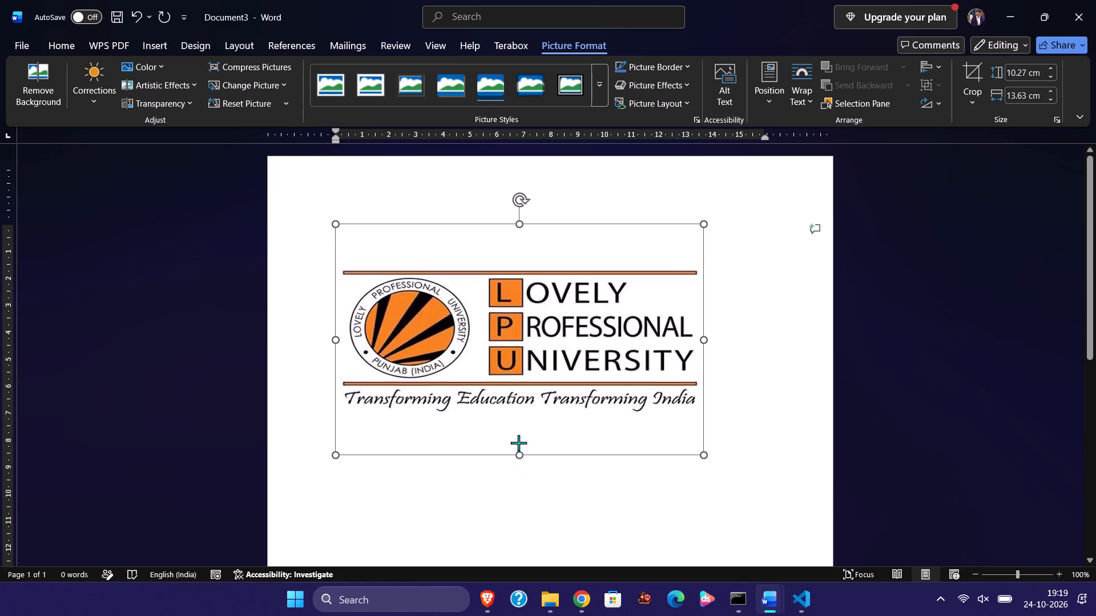
pyautogui.moveTo(518, 443); pyautogui.dragTo(522, 418)
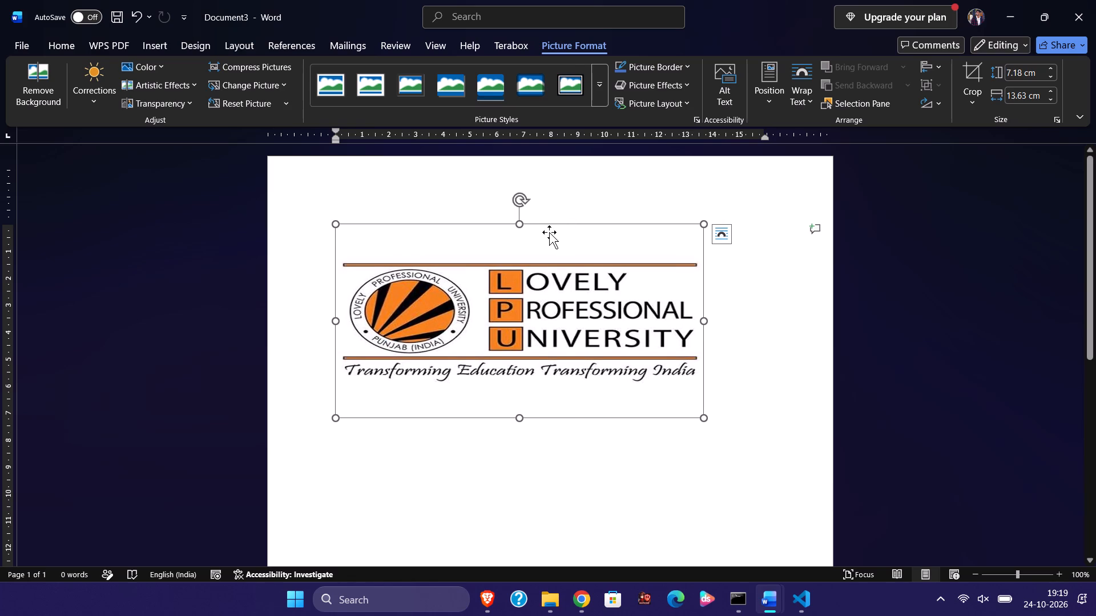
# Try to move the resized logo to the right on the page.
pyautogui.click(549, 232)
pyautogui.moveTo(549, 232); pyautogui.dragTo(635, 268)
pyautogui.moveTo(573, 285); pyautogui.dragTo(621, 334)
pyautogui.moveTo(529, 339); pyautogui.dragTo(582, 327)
# Resize the logo to about 13.3 cm wide and 4.6 cm high.
pyautogui.moveTo(704, 323); pyautogui.dragTo(755, 318)
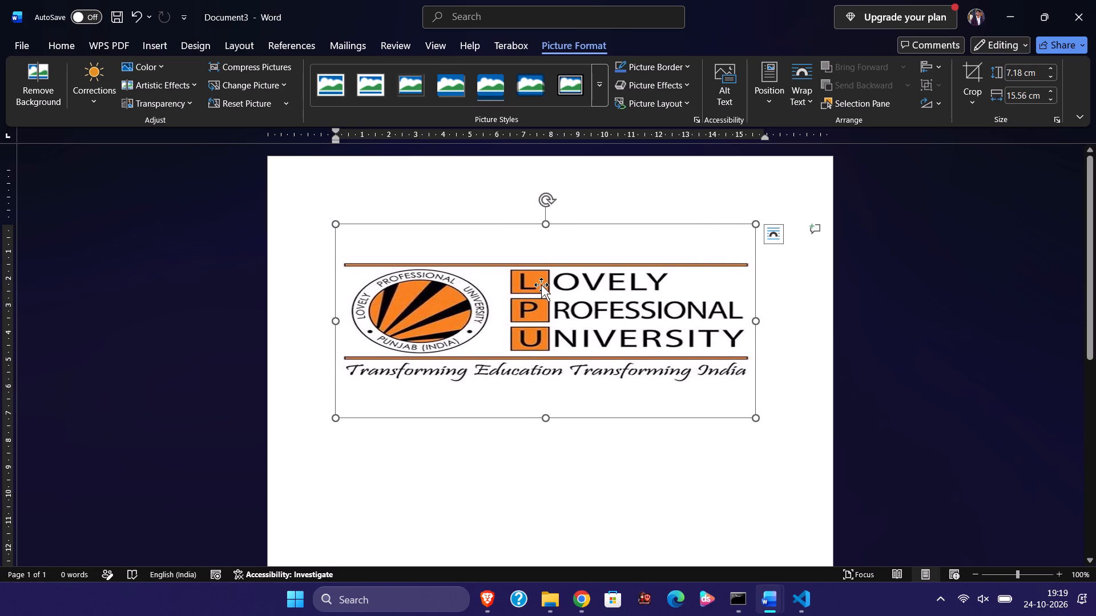
pyautogui.moveTo(507, 246); pyautogui.dragTo(551, 244)
pyautogui.moveTo(336, 321); pyautogui.dragTo(365, 319)
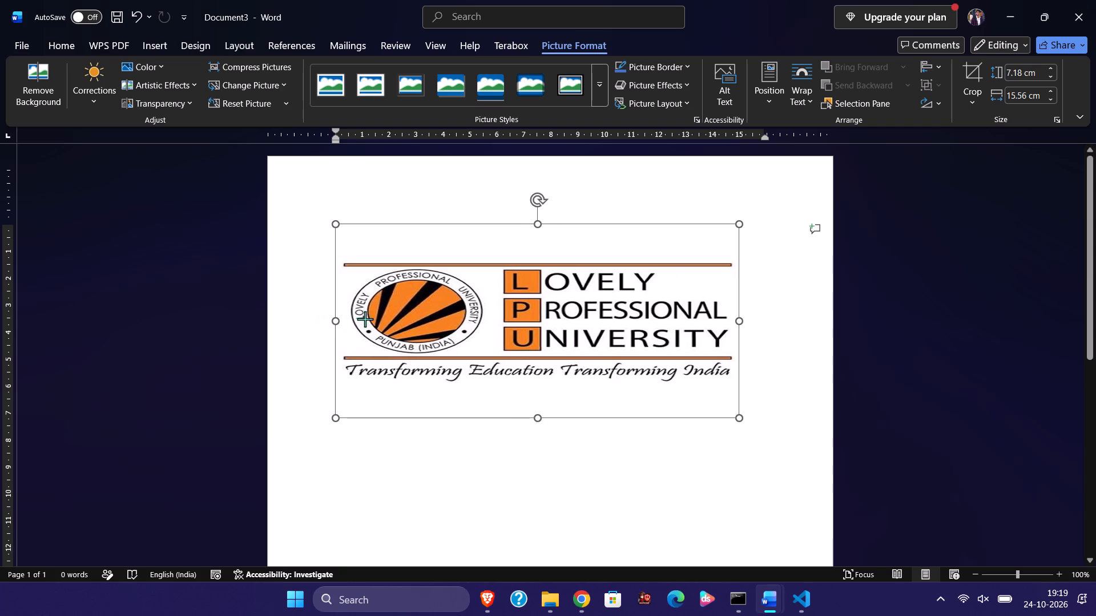
pyautogui.moveTo(365, 319); pyautogui.dragTo(396, 314)
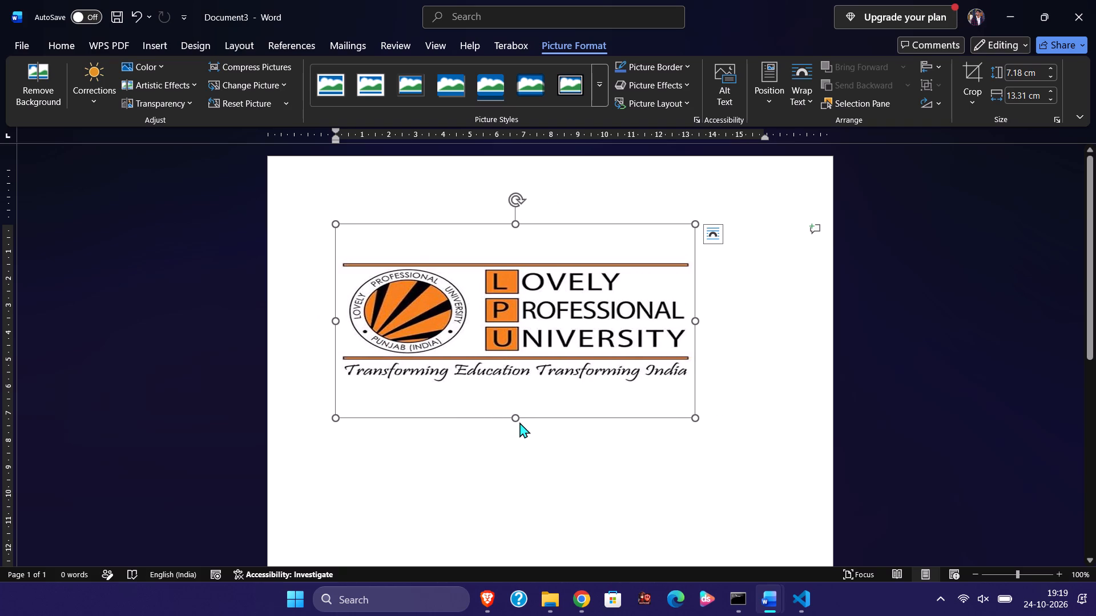
pyautogui.moveTo(517, 226); pyautogui.dragTo(517, 203)
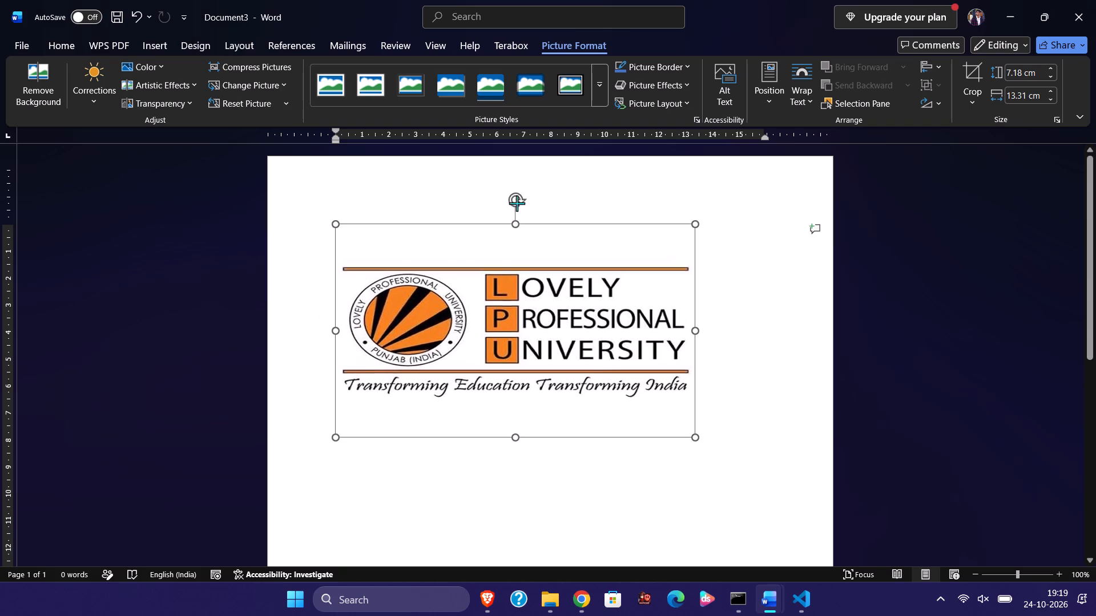
pyautogui.moveTo(517, 203); pyautogui.dragTo(532, 300)
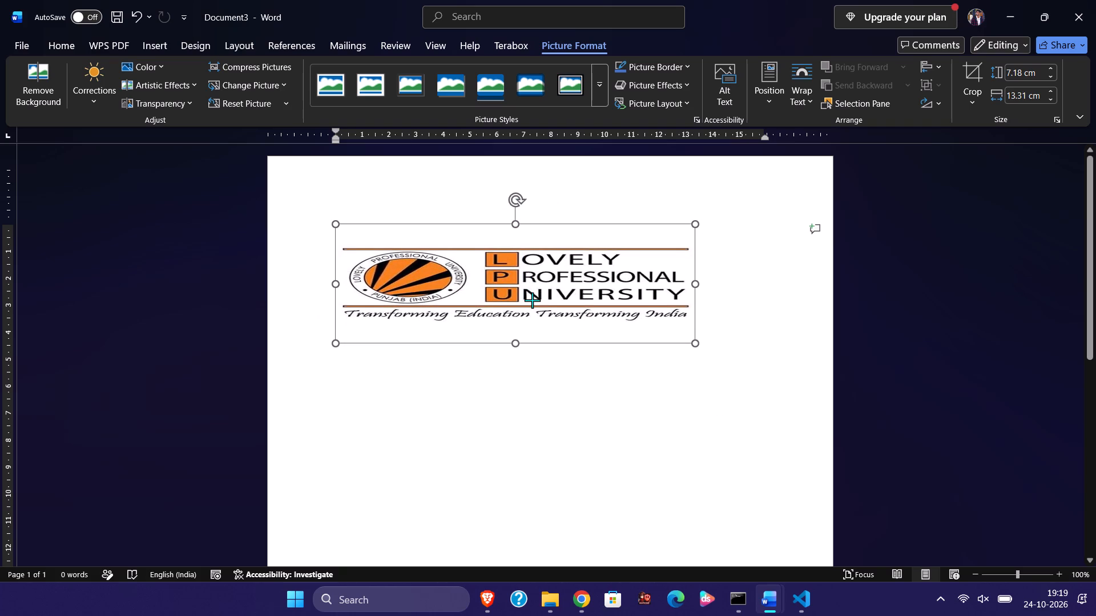
pyautogui.moveTo(532, 300); pyautogui.dragTo(530, 294)
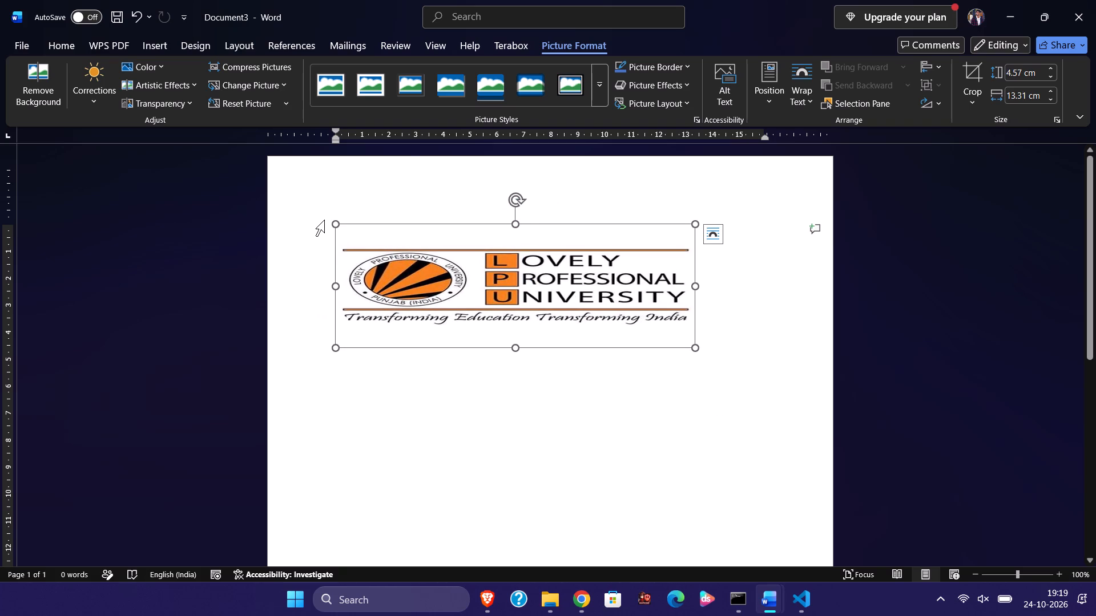
# Centre the logo horizontally on the page.
pyautogui.click(327, 221)
pyautogui.click(315, 230)
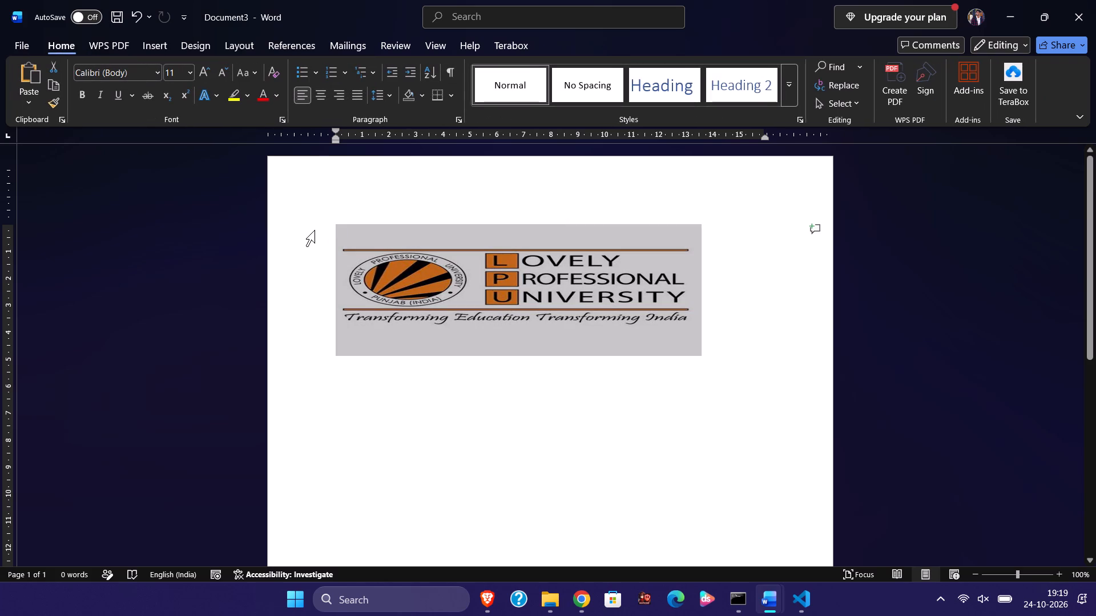
pyautogui.click(390, 196)
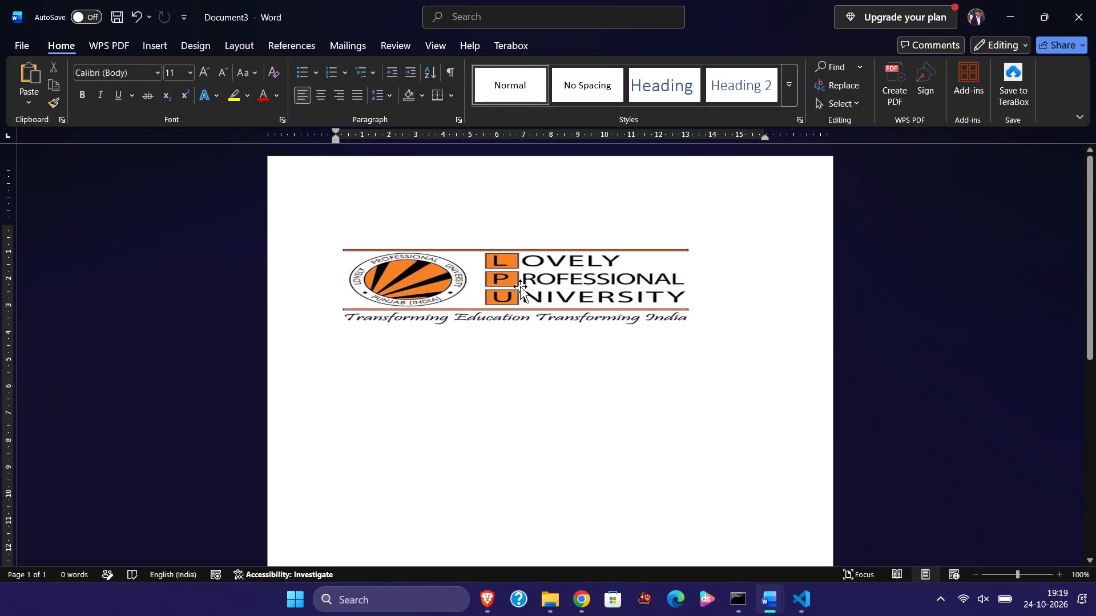
pyautogui.click(520, 286)
pyautogui.click(321, 100)
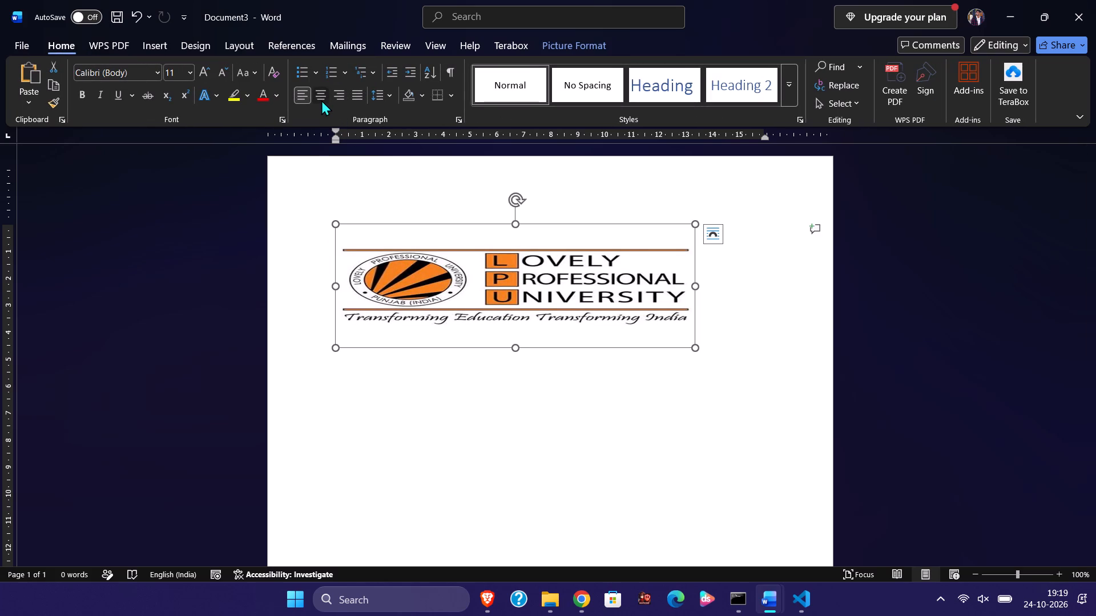
pyautogui.click(620, 172)
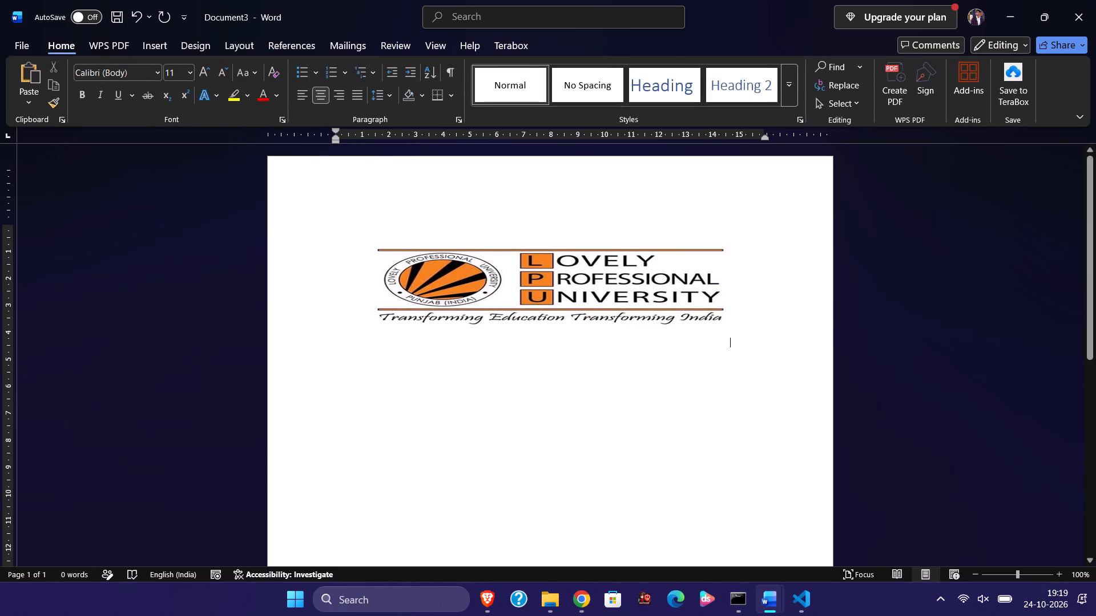
# Add the centred line "Name : Eswar" below the logo and start a new line.
pyautogui.press('Return')
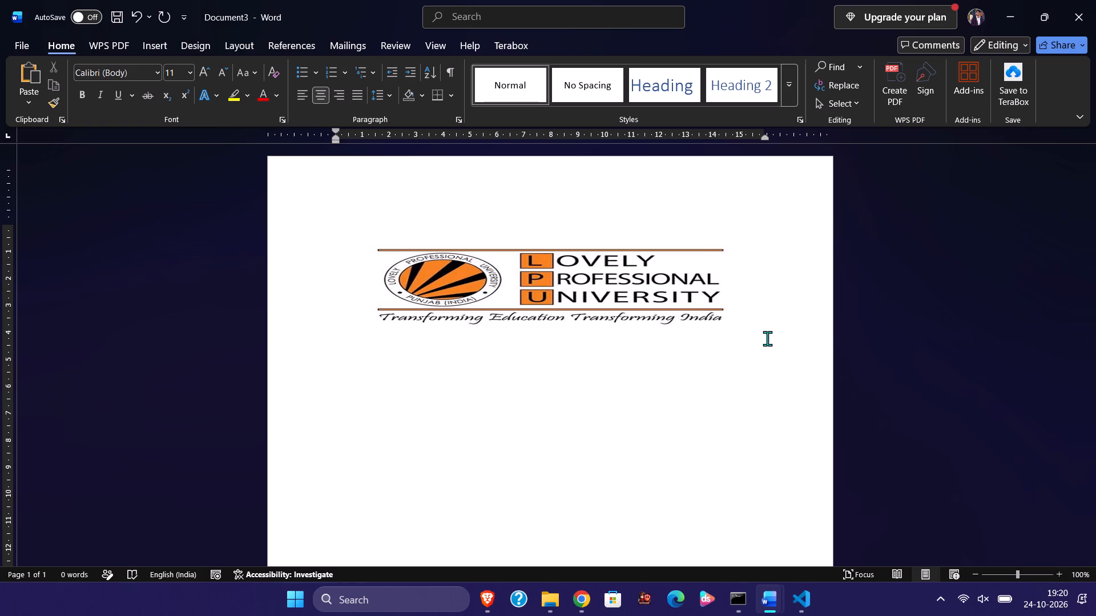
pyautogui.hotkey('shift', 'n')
pyautogui.press('BackSpace')
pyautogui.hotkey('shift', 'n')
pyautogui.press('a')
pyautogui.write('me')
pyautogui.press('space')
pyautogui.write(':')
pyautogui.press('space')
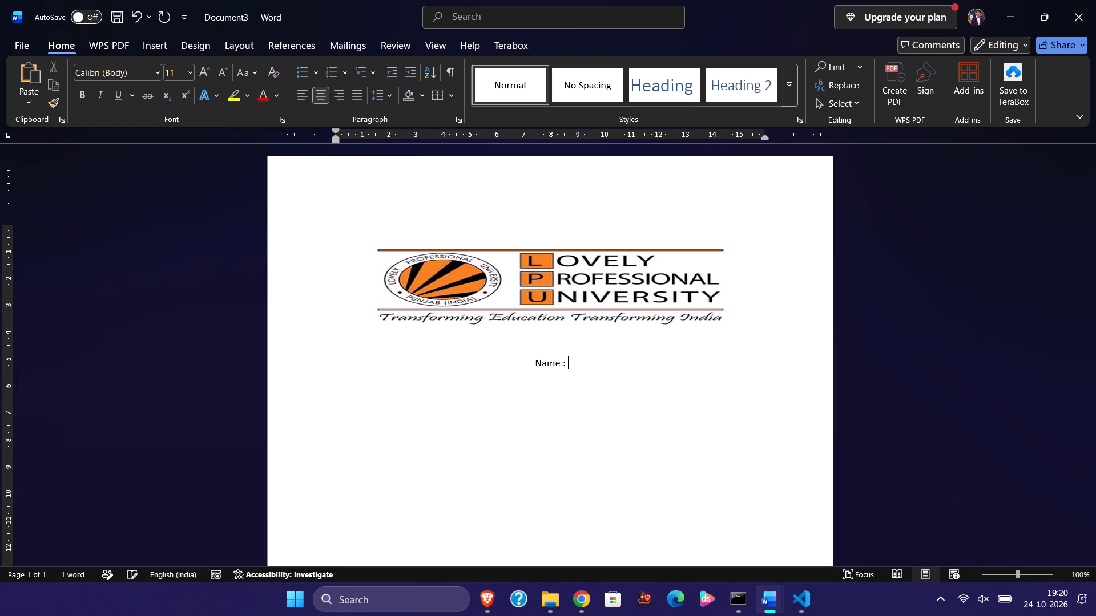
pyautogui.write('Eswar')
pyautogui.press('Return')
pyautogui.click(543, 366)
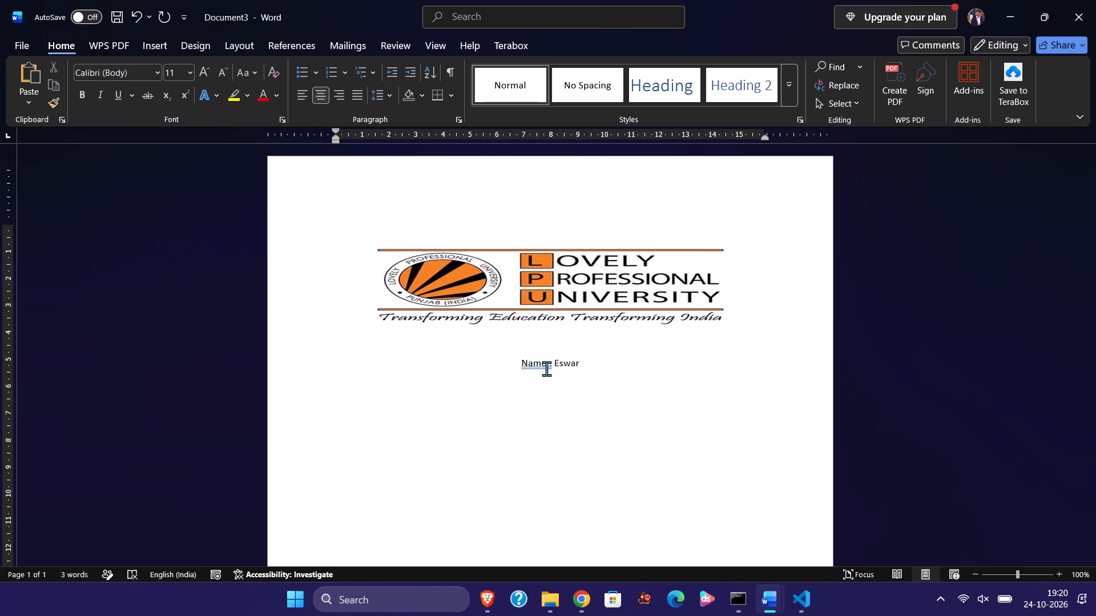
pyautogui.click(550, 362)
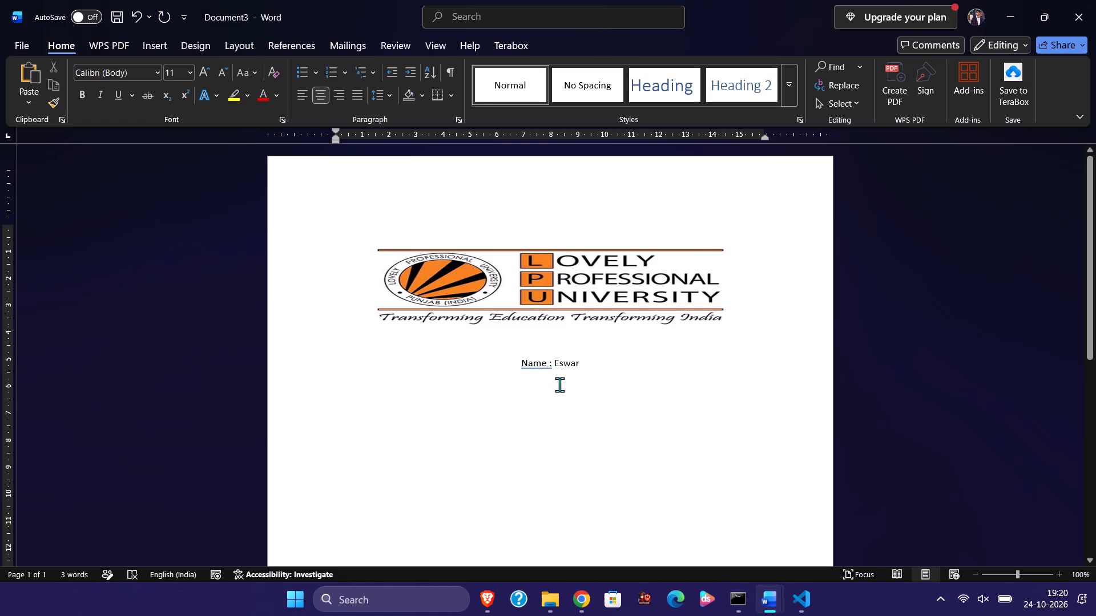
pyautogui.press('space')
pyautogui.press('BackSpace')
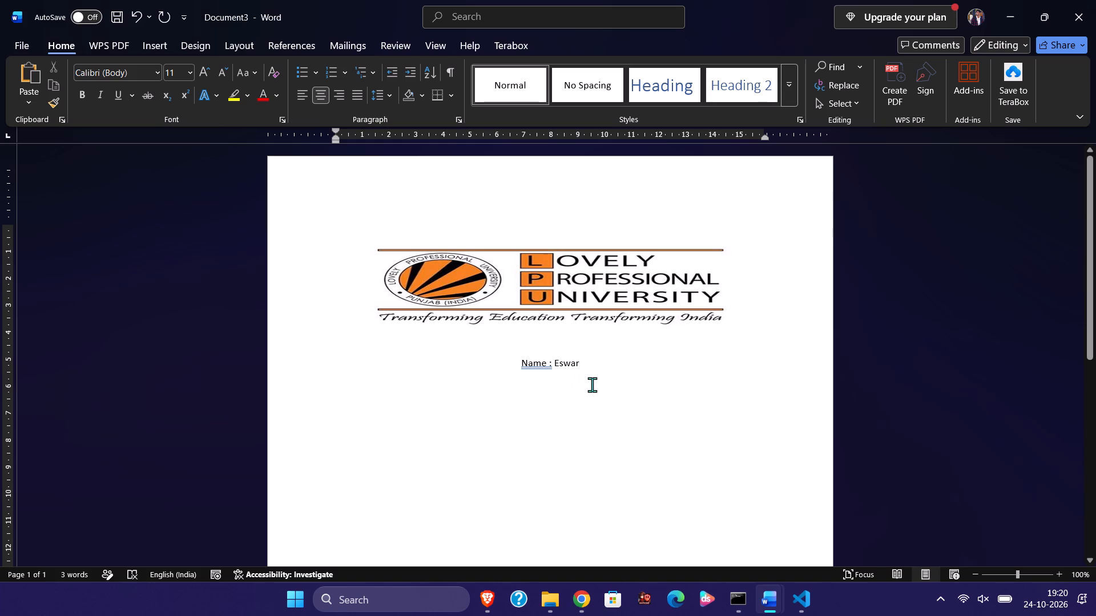
# Add the label "Registration number:" on the line below the name.
pyautogui.click(589, 371)
pyautogui.press('Return')
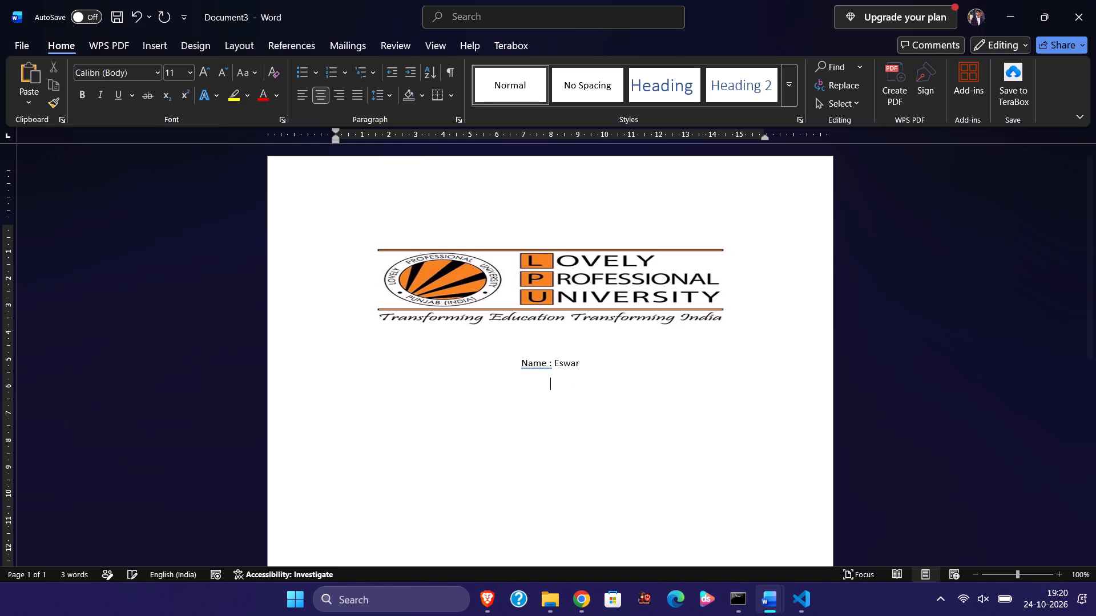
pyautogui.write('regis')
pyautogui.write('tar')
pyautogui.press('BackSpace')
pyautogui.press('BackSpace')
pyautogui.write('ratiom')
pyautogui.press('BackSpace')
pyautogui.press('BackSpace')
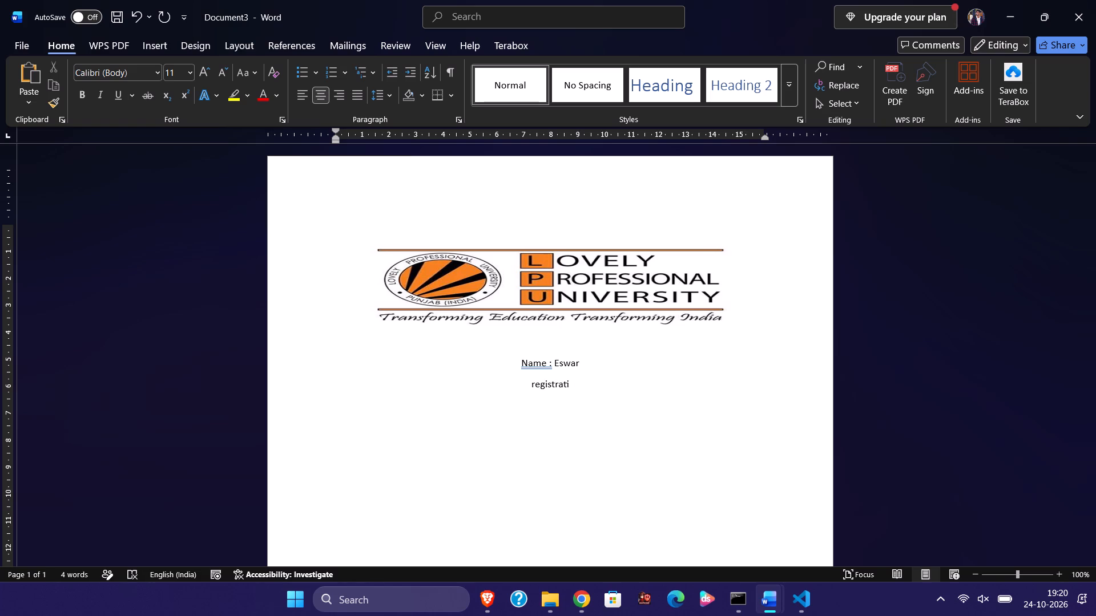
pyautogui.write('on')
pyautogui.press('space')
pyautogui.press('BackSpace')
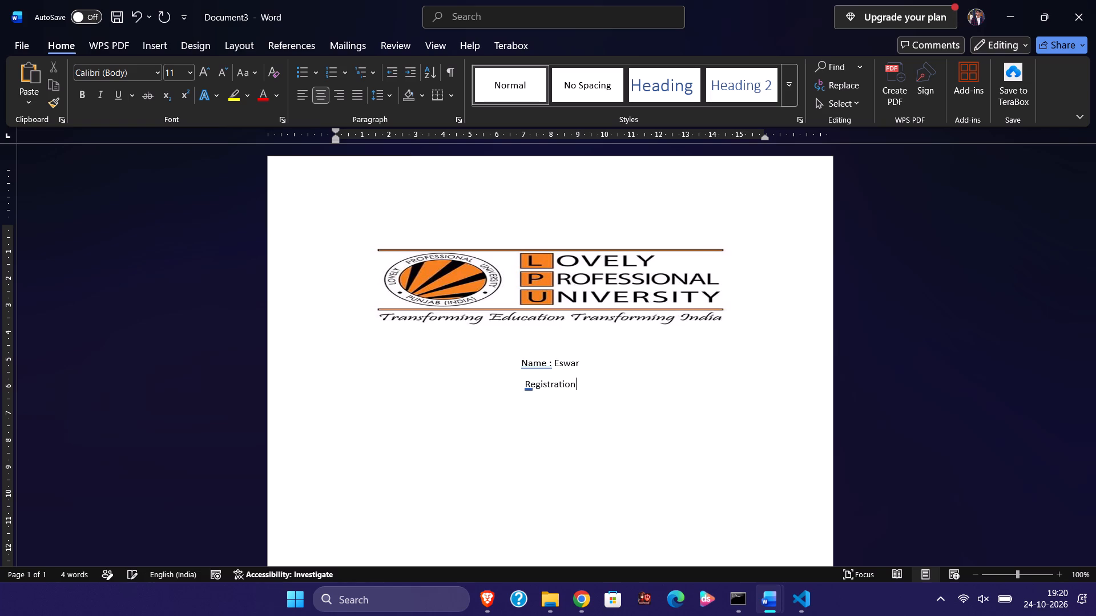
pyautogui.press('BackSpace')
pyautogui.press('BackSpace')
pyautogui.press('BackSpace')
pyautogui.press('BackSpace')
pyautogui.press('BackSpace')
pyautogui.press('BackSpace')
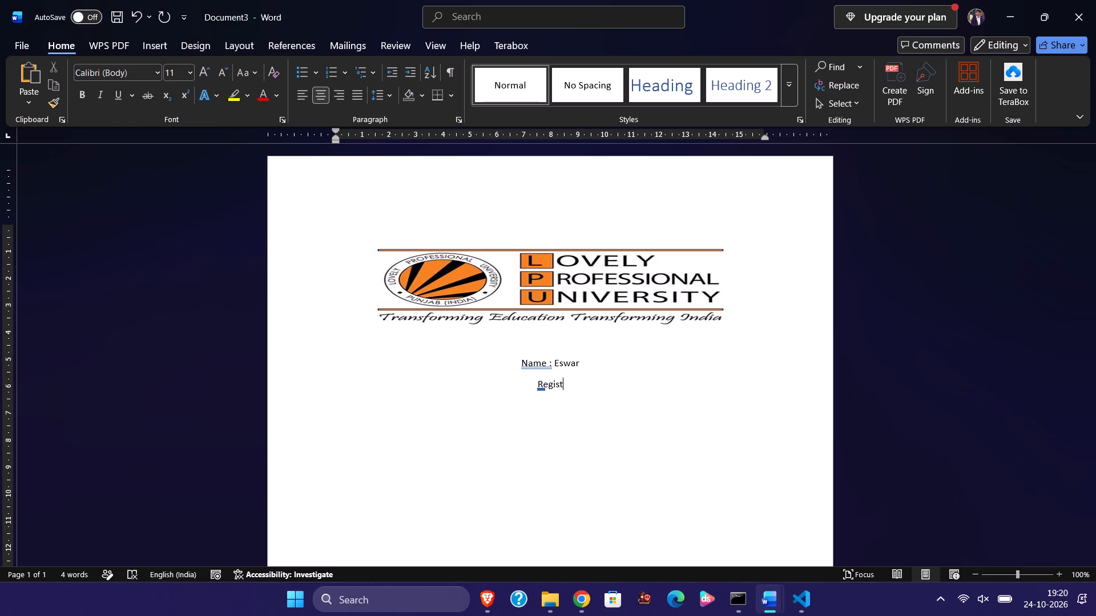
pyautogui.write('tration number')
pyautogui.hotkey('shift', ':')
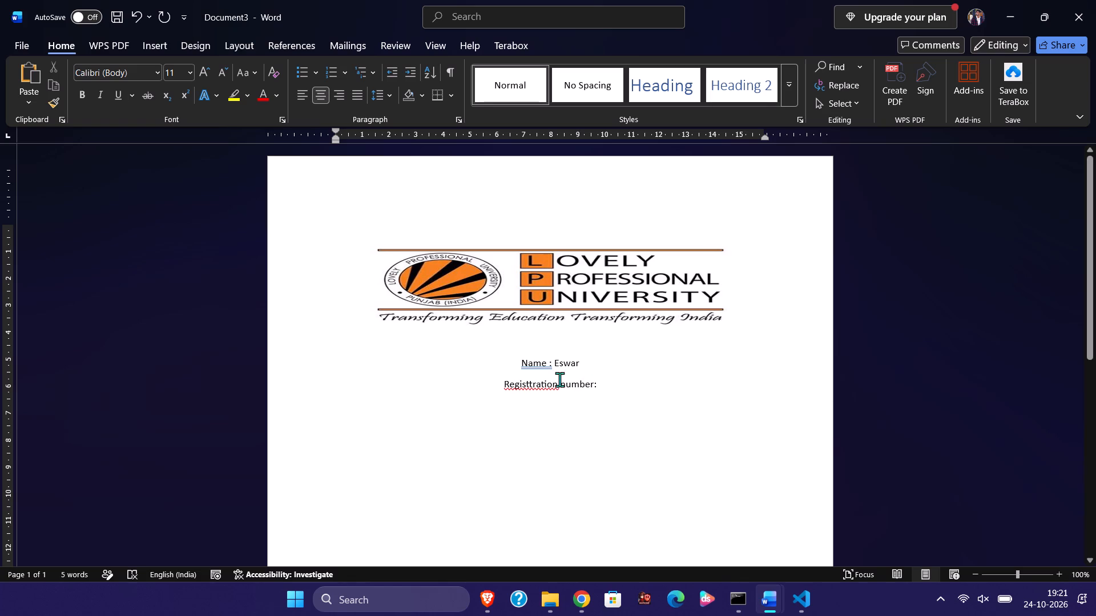
# Fill in the student's registration number after its label and start a new line.
pyautogui.click(550, 384)
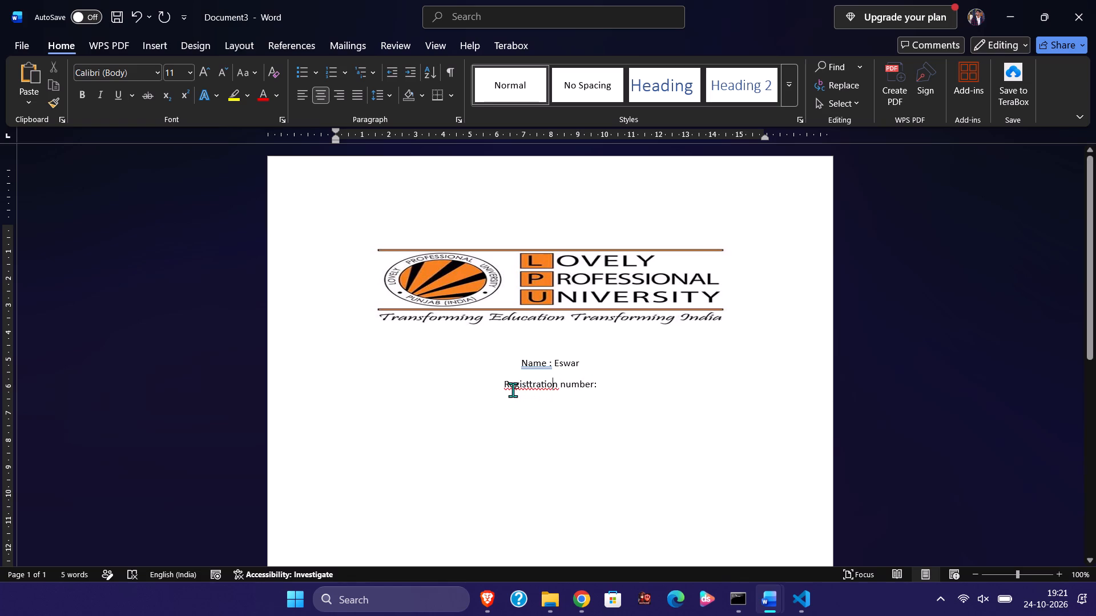
pyautogui.click(512, 389)
pyautogui.click(523, 387)
pyautogui.click(603, 383)
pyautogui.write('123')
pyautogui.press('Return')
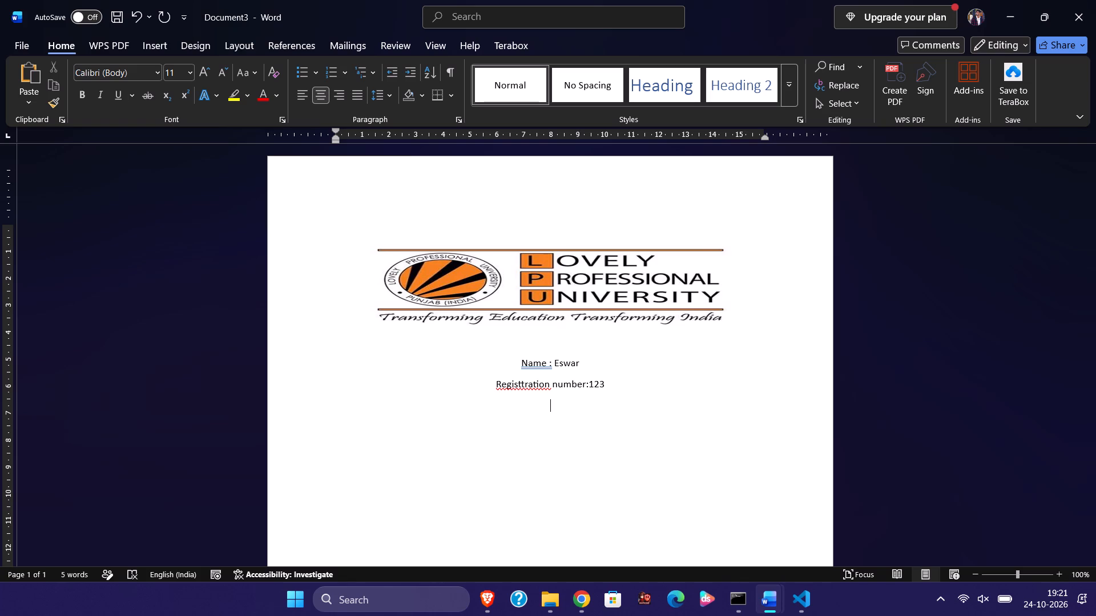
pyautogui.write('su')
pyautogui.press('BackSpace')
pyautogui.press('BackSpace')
# Add a "Rollno:" line with the student's roll number below the registration number and start a new line.
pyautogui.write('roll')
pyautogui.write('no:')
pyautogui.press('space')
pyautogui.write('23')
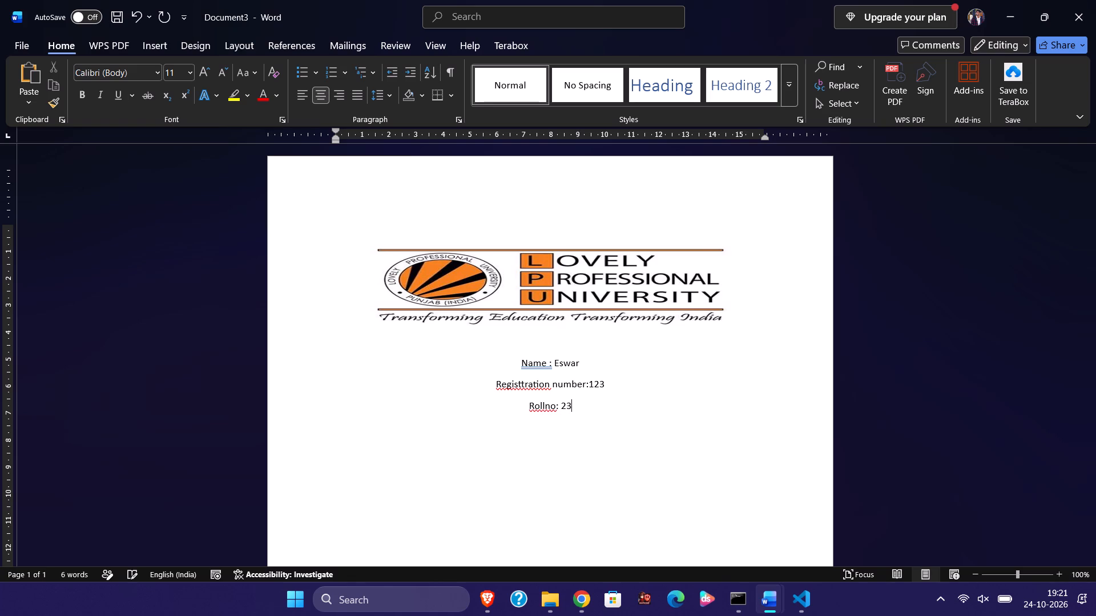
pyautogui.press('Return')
# Add the line "Subject code: Int315" below the roll number and start a new line.
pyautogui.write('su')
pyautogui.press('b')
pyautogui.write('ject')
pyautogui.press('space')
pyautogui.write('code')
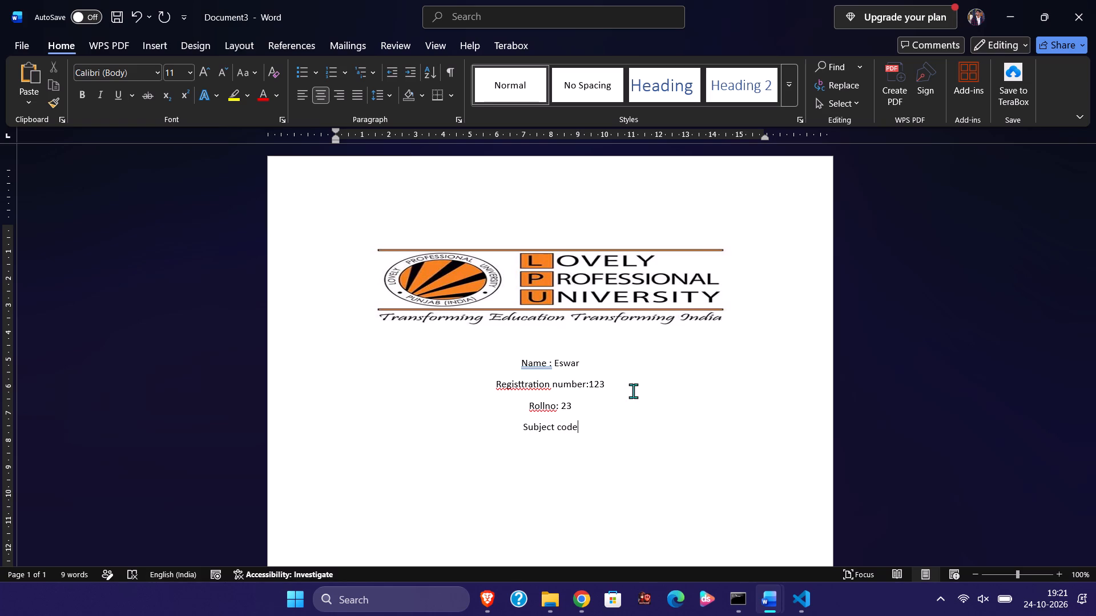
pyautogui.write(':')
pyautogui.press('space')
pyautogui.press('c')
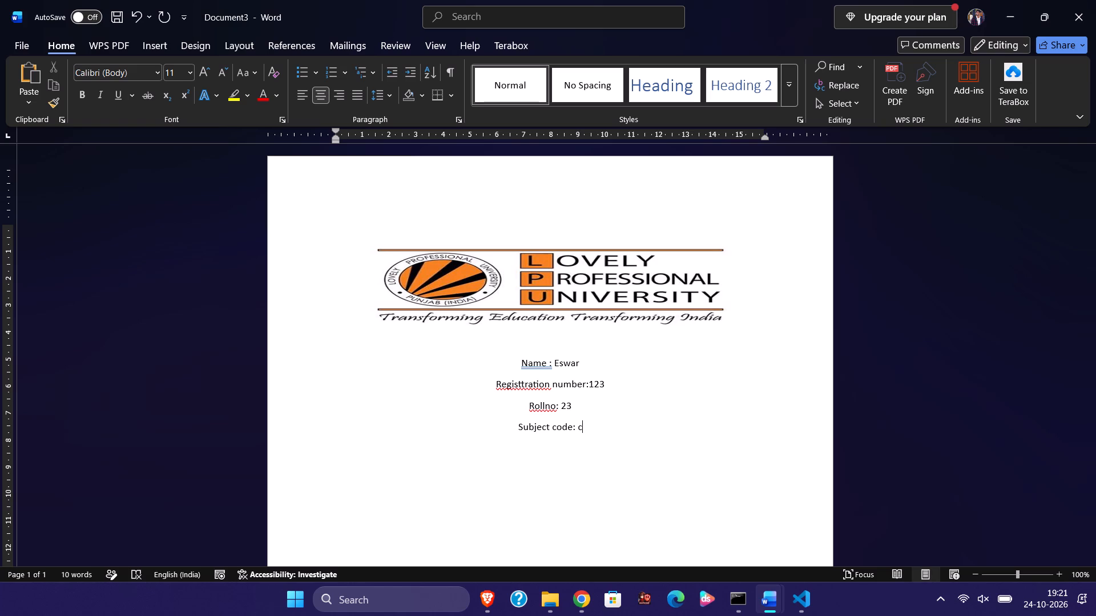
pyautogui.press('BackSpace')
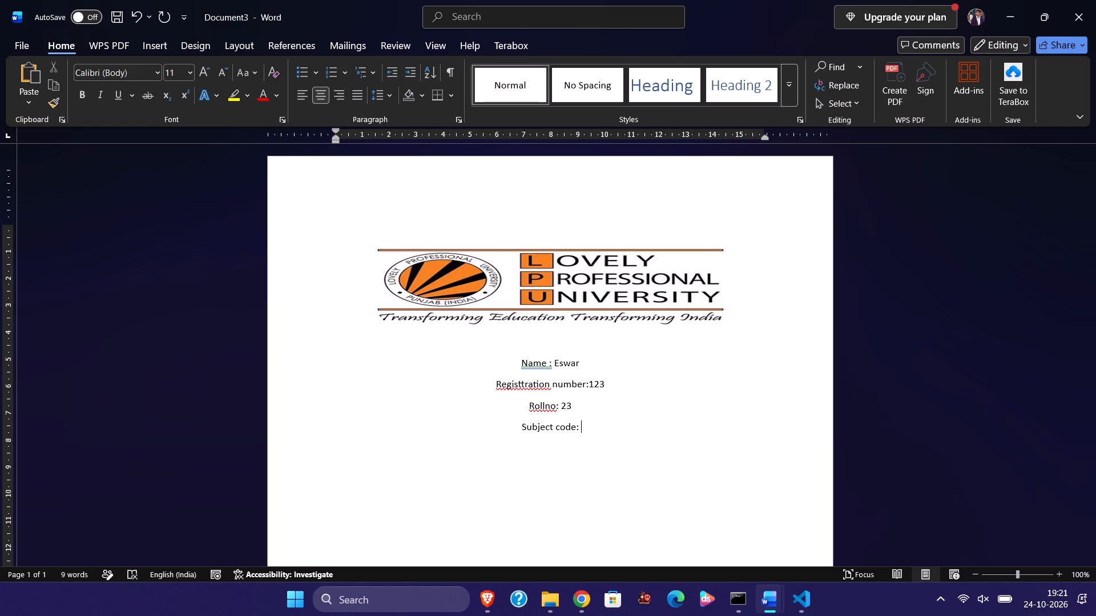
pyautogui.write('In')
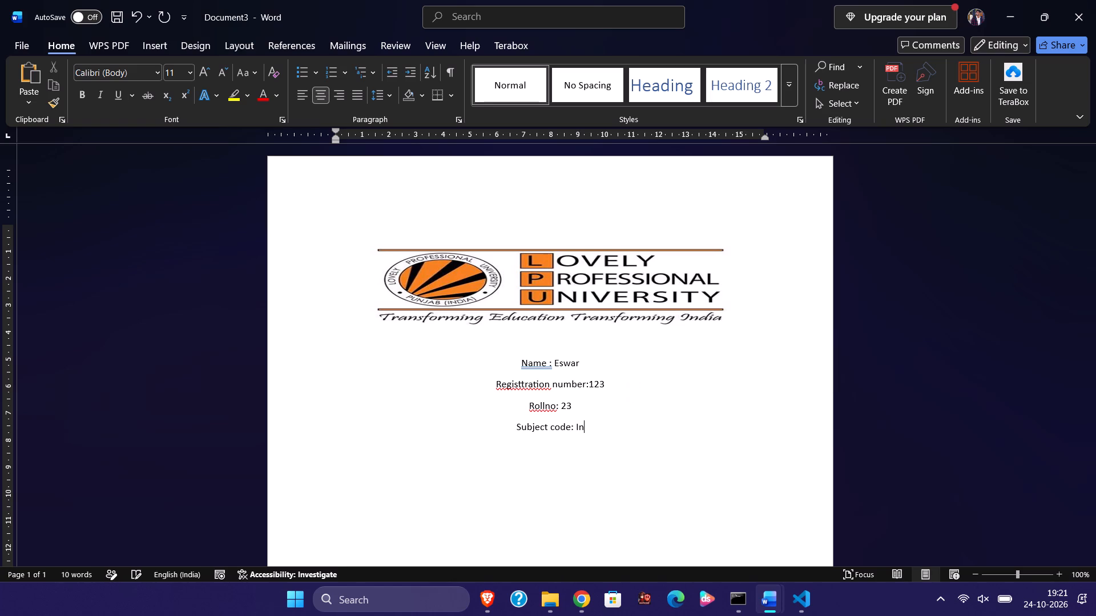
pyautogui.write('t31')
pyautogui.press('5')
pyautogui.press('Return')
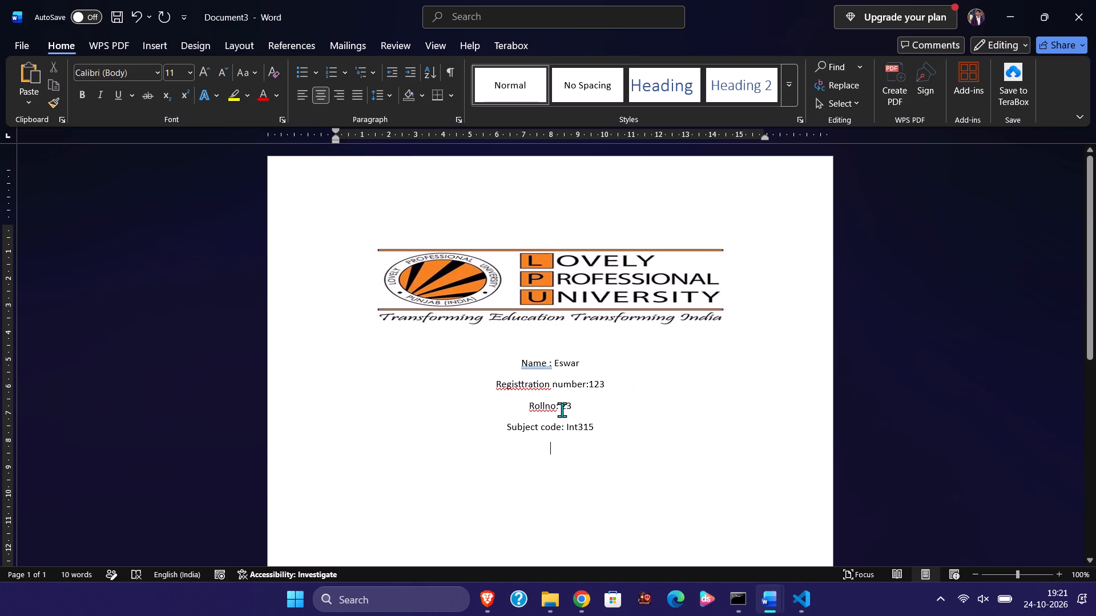
# Insert two blank lines above the "Name" line and place the cursor on the first one, just below the logo.
pyautogui.scroll(1, 562, 410)
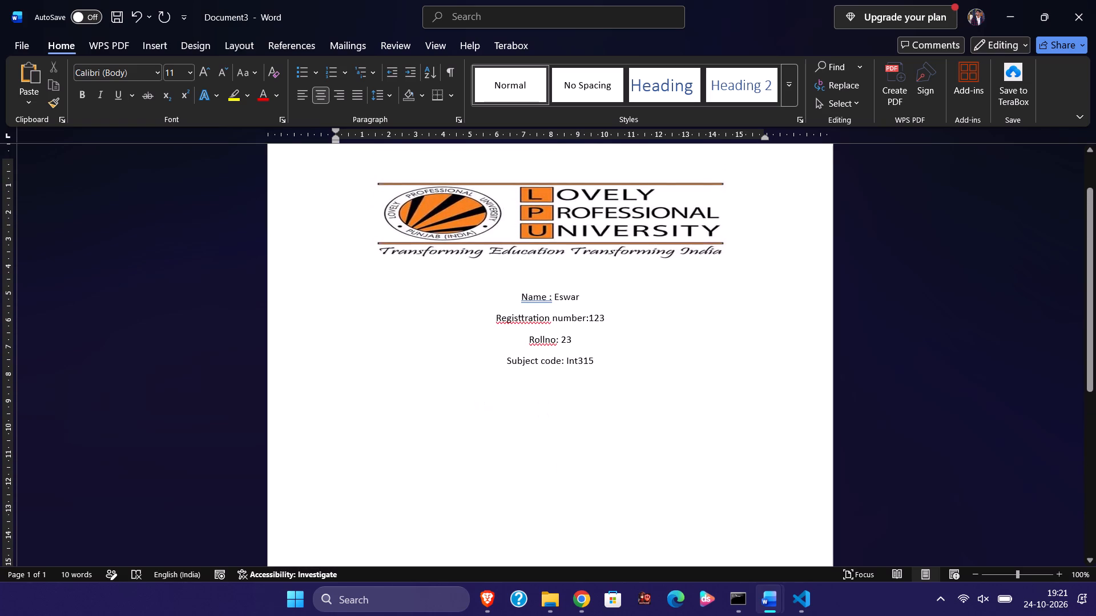
pyautogui.hscroll(1, 475, 393)
pyautogui.scroll(2, 526, 352)
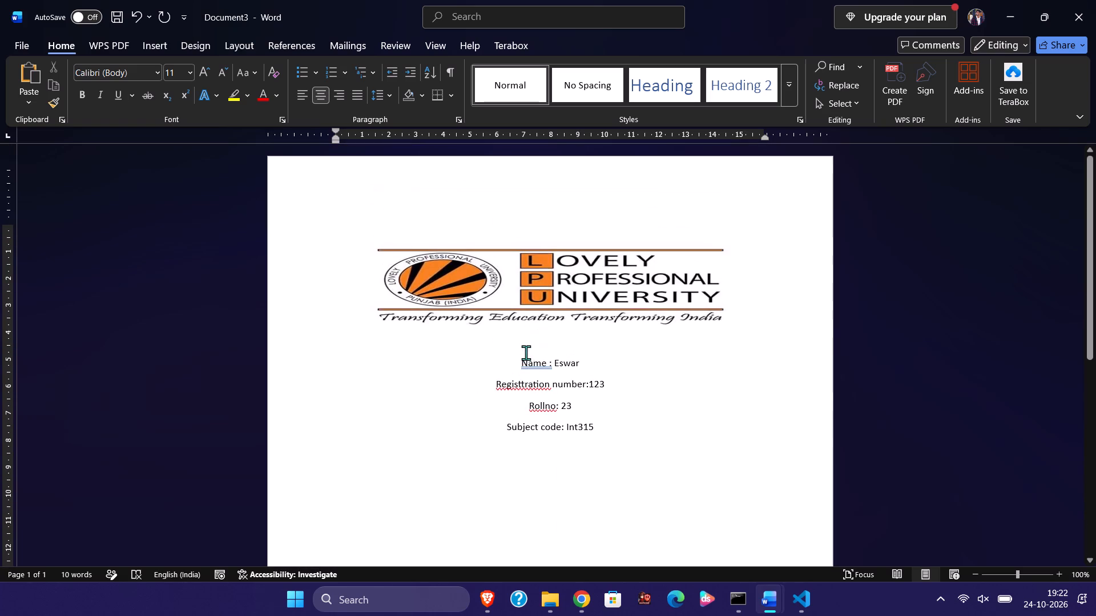
pyautogui.scroll(-1, 500, 412)
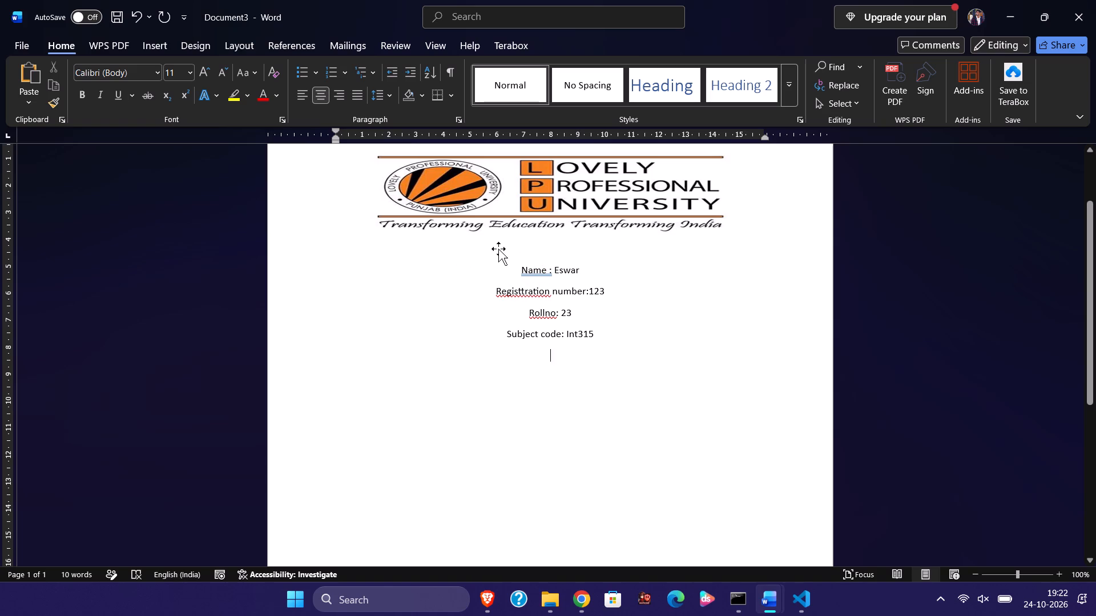
pyautogui.click(516, 250)
pyautogui.scroll(-1, 543, 412)
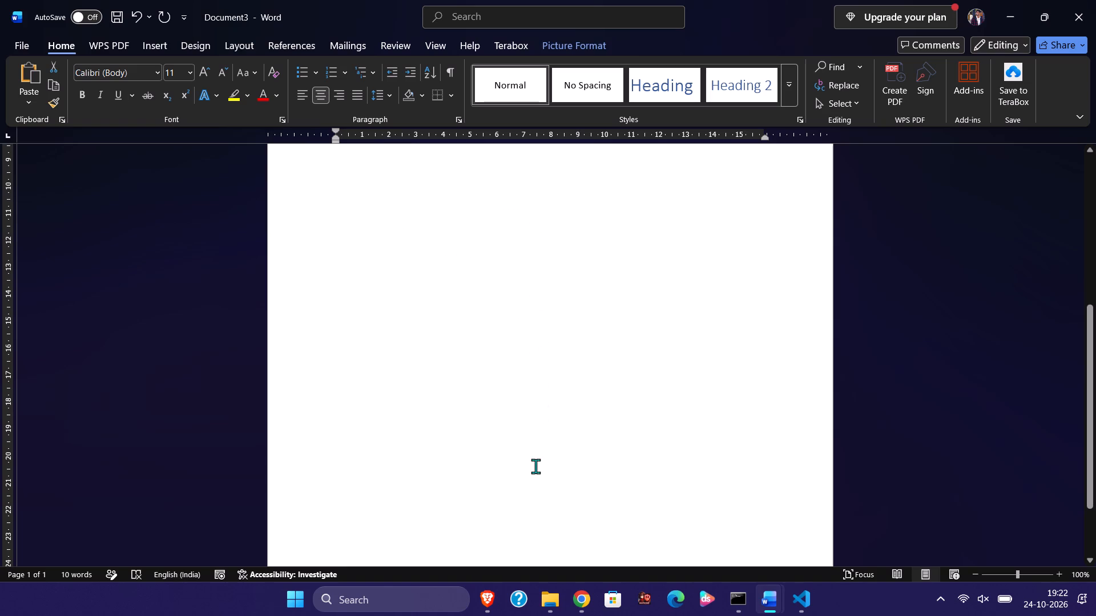
pyautogui.scroll(2, 535, 466)
pyautogui.click(515, 363)
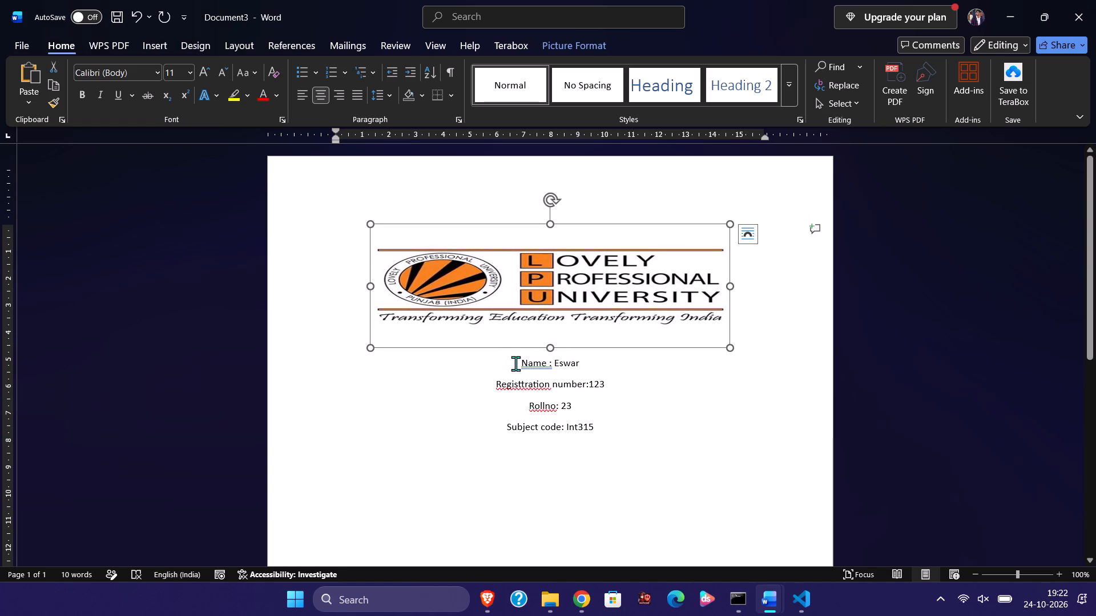
pyautogui.press('Return')
pyautogui.press('Return')
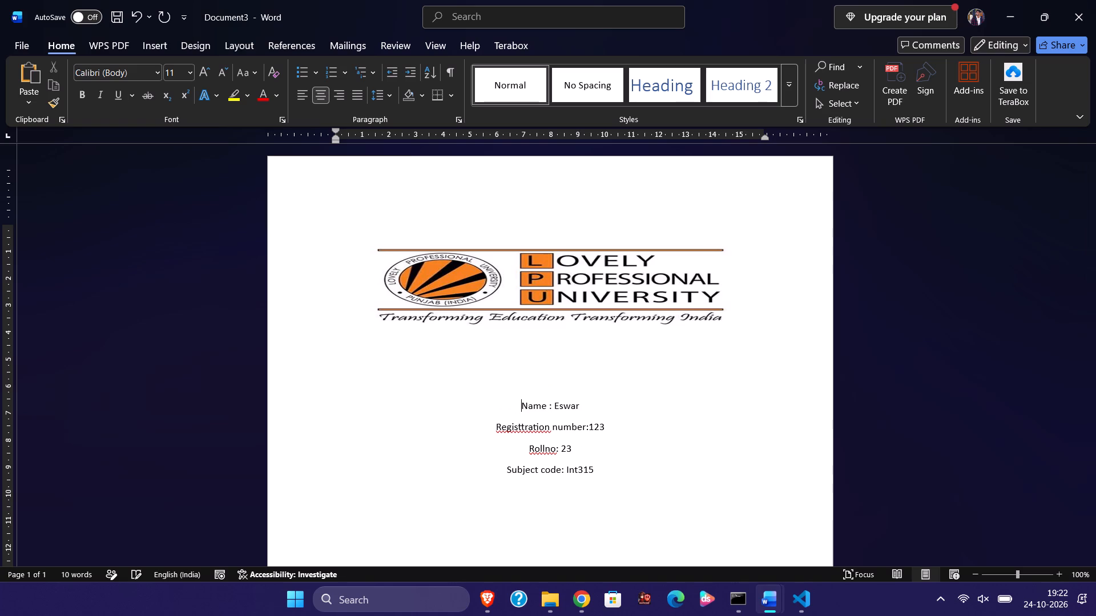
pyautogui.click(508, 359)
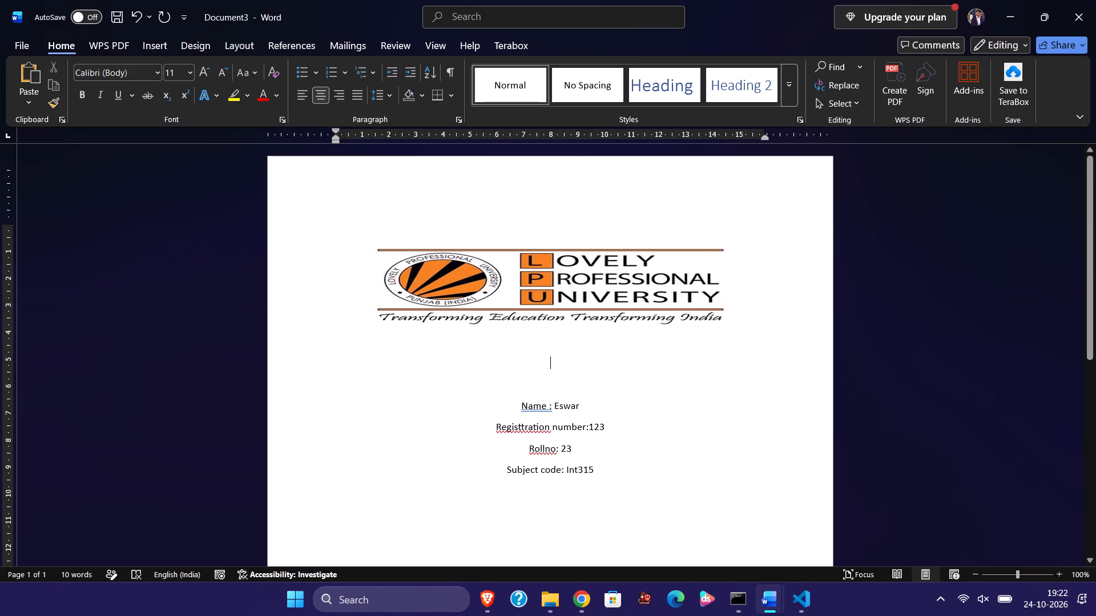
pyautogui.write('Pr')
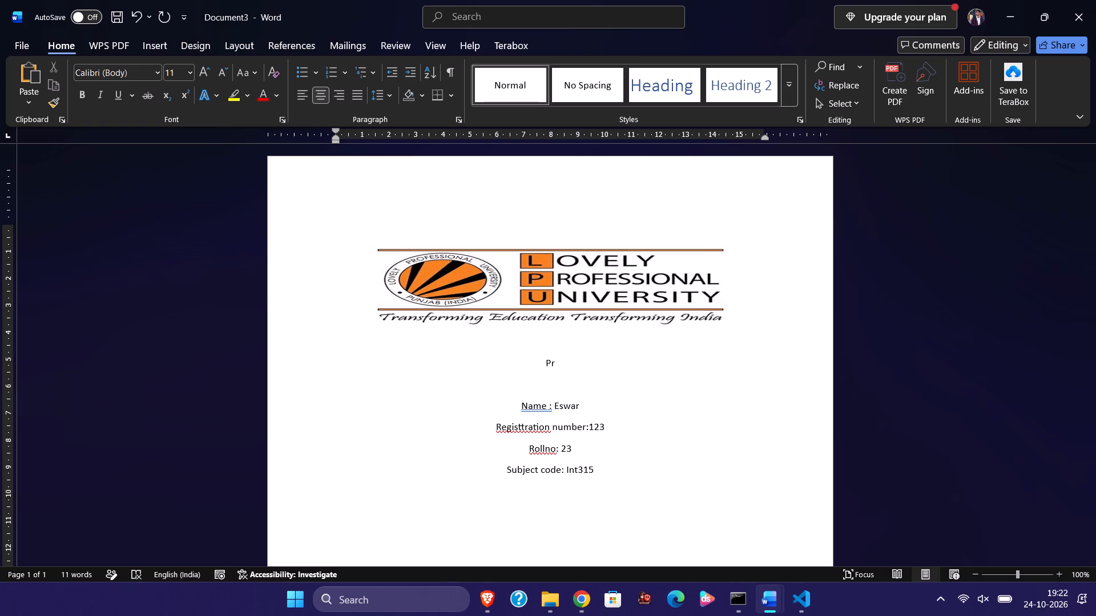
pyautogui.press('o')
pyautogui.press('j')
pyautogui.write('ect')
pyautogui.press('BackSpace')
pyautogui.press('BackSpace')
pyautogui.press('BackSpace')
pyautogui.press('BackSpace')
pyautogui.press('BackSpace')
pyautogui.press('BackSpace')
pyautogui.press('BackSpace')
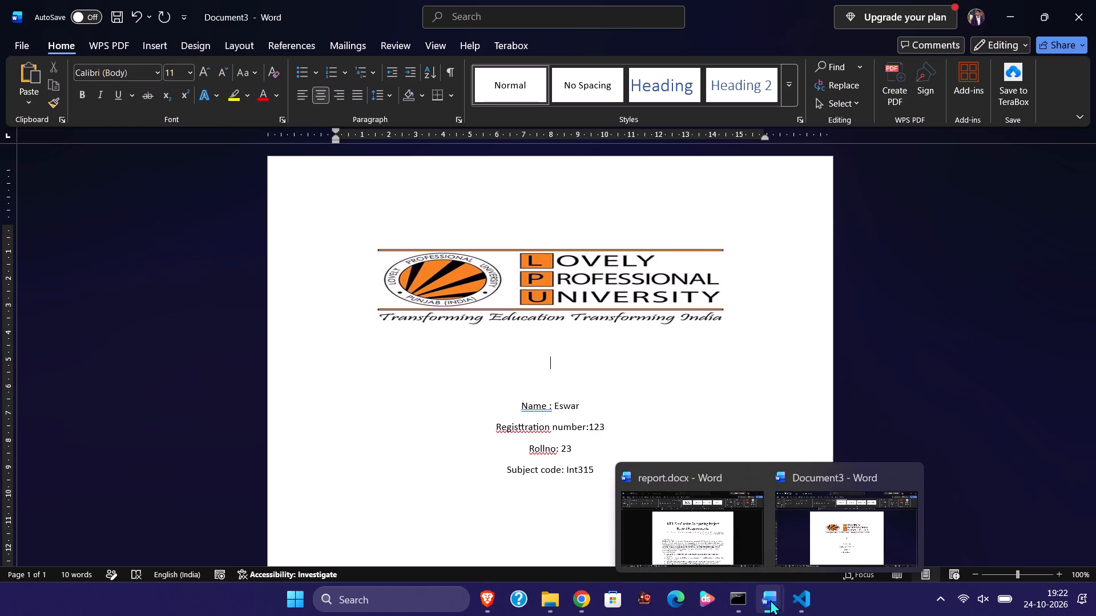
# Copy the full "Project Title" line from report.docx and paste it on the blank line below the logo in Document3.
pyautogui.click(711, 533)
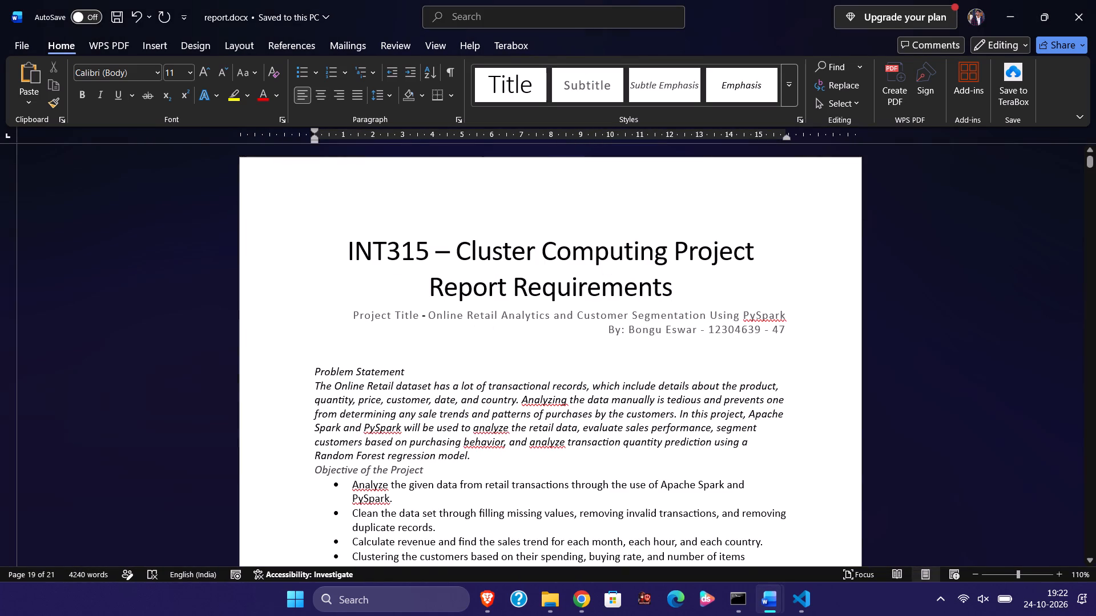
pyautogui.scroll(-6, 550, 443)
pyautogui.scroll(10, 550, 443)
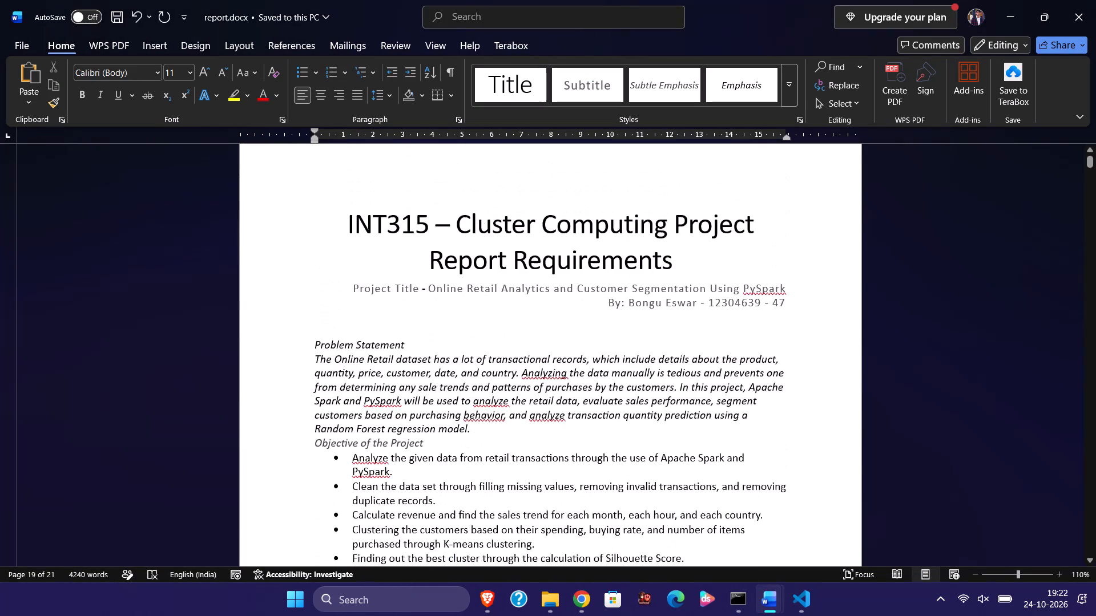
pyautogui.scroll(9, 550, 443)
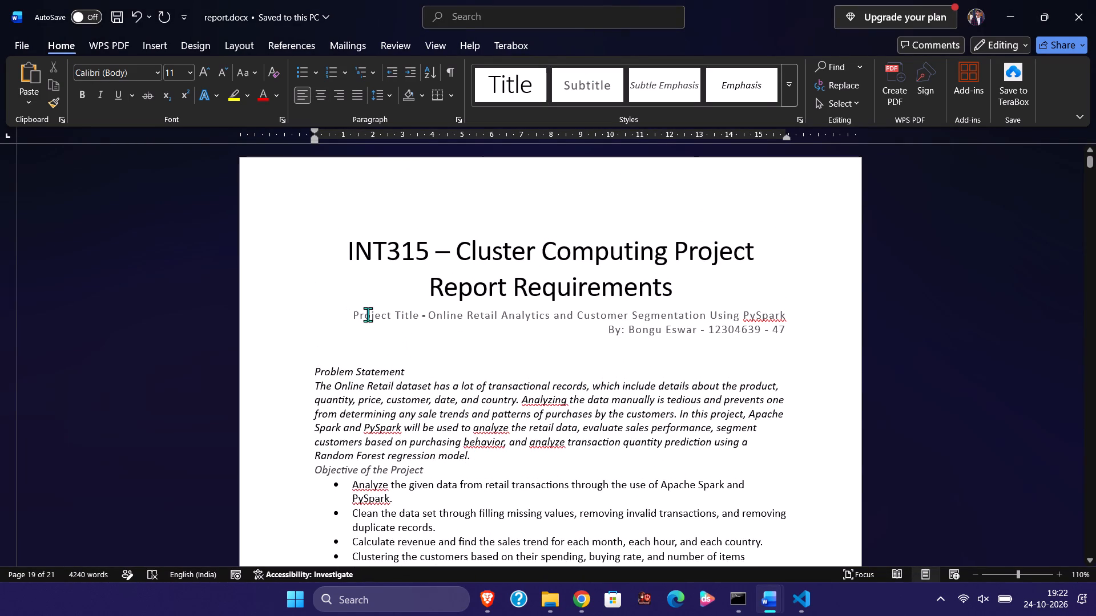
pyautogui.moveTo(353, 310); pyautogui.dragTo(405, 319)
pyautogui.moveTo(405, 319); pyautogui.dragTo(727, 313)
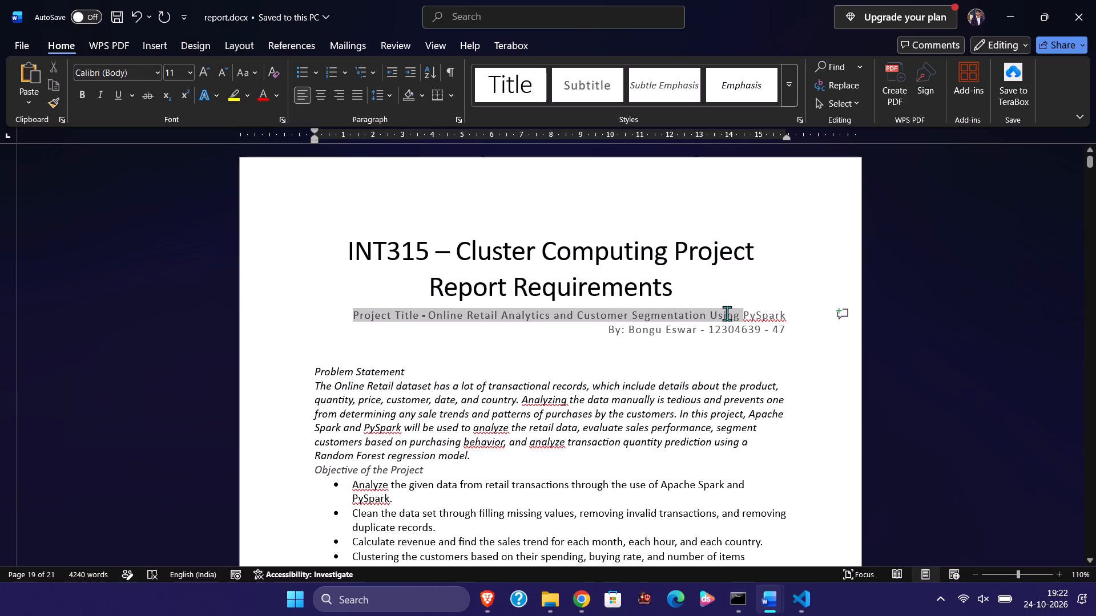
pyautogui.moveTo(727, 313); pyautogui.dragTo(773, 313)
pyautogui.hotkey('ctrl', 'c')
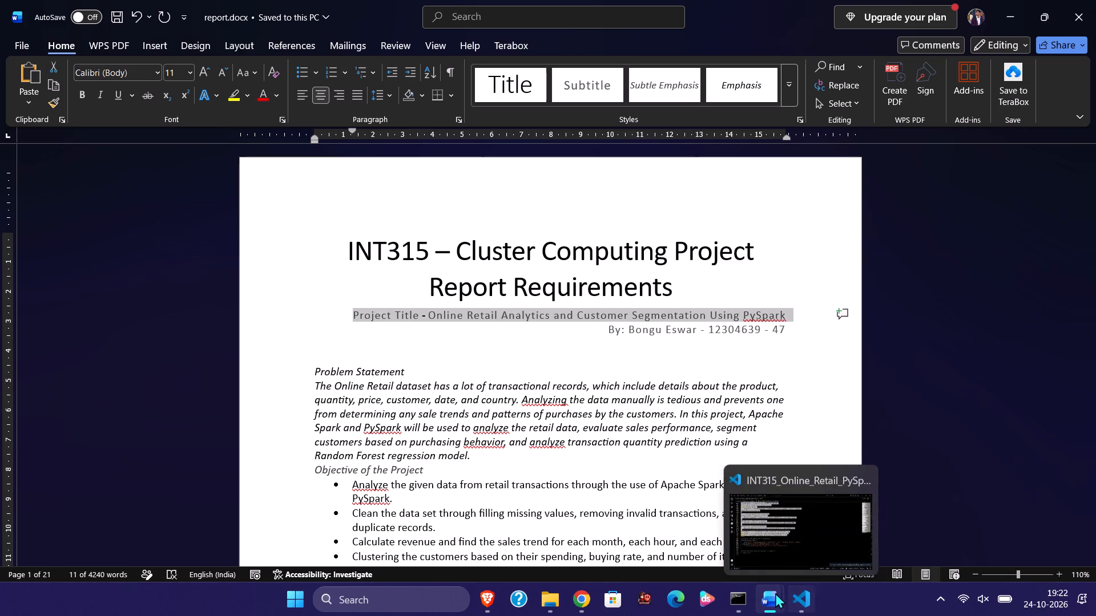
pyautogui.click(810, 562)
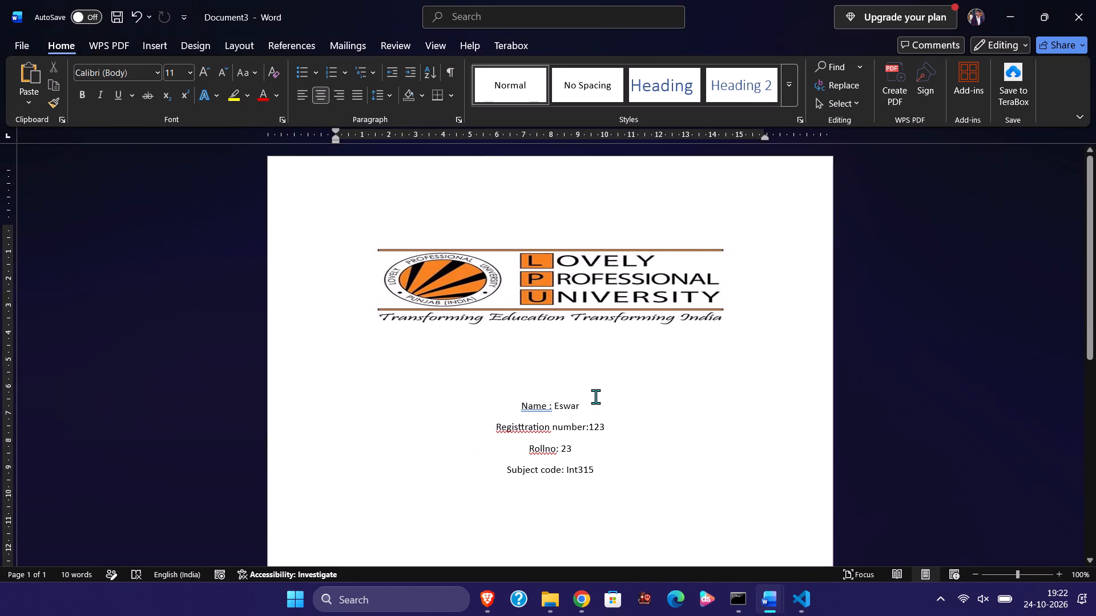
pyautogui.hotkey('ctrl', 'v')
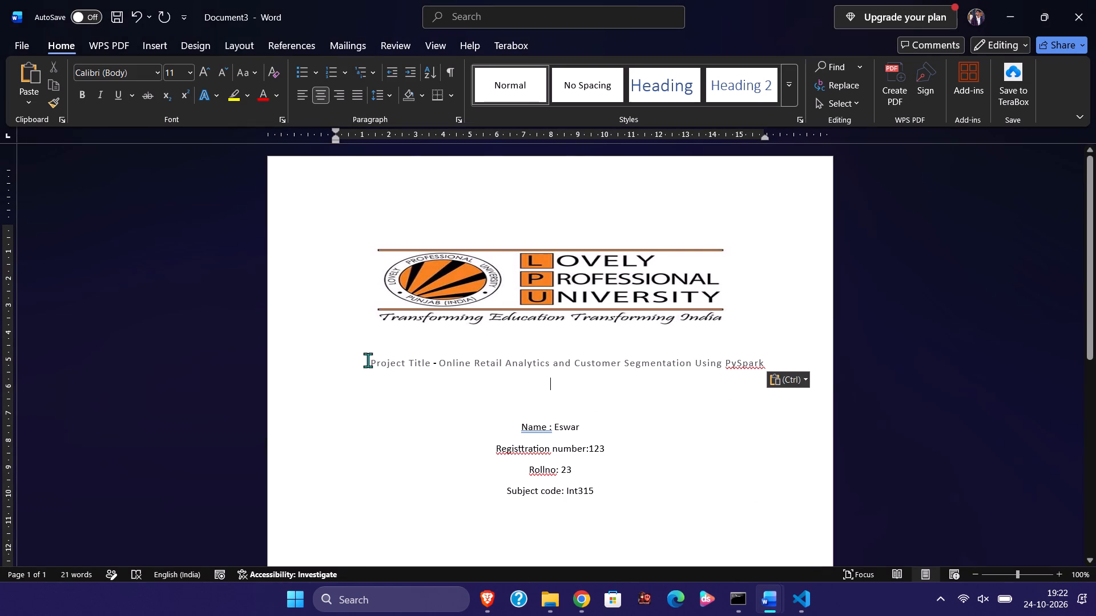
# Apply the formatting of the "Name" line to the whole pasted project title line with Format Painter.
pyautogui.moveTo(368, 360); pyautogui.dragTo(375, 361)
pyautogui.moveTo(568, 432); pyautogui.dragTo(531, 430)
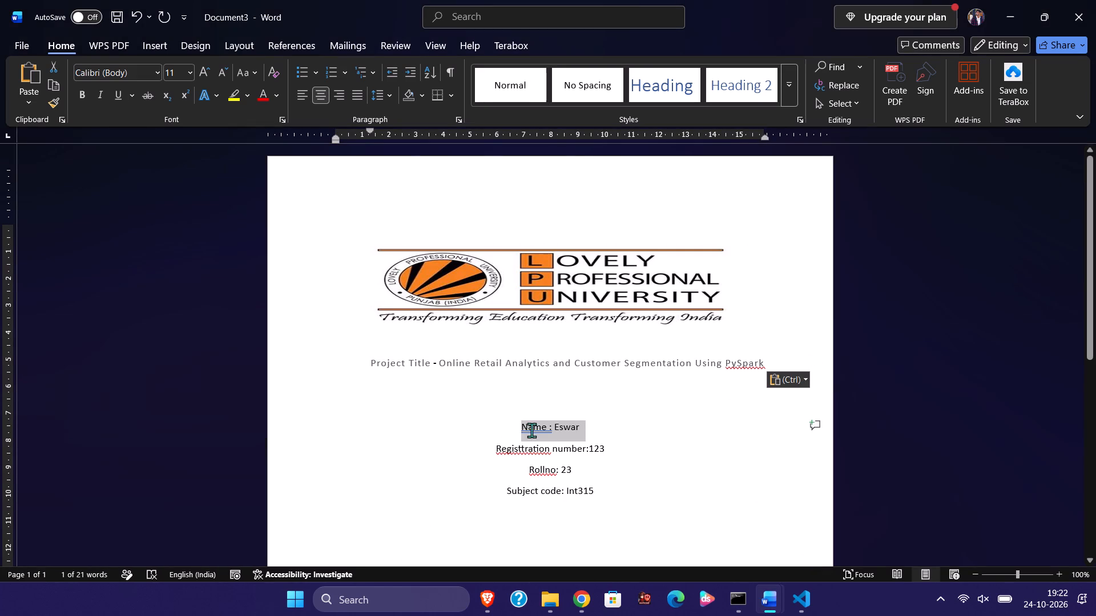
pyautogui.moveTo(531, 430); pyautogui.dragTo(531, 429)
pyautogui.click(687, 380)
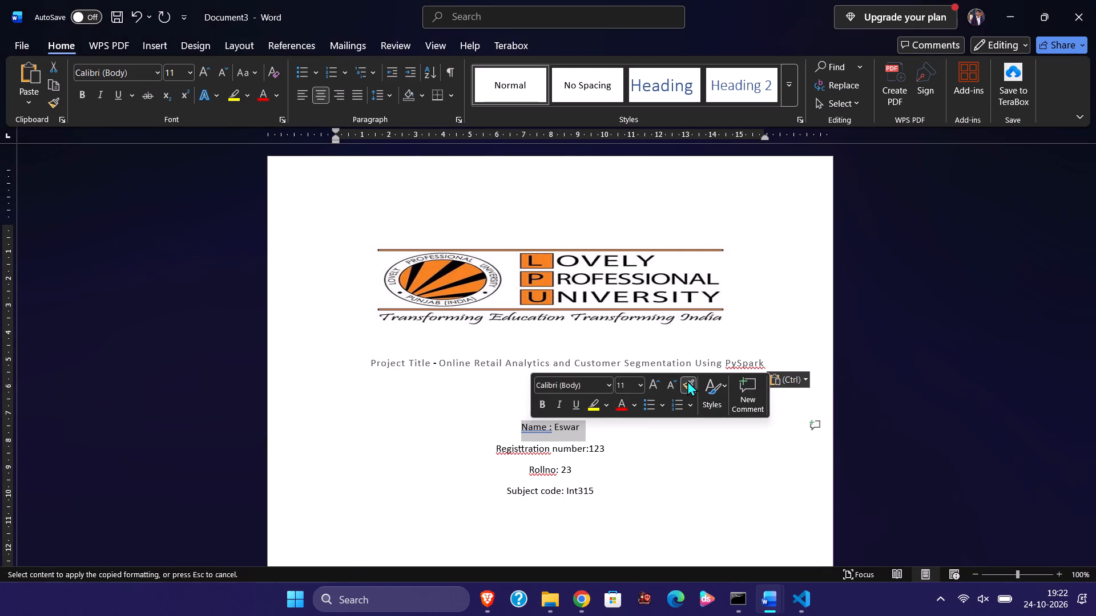
pyautogui.moveTo(370, 360); pyautogui.dragTo(763, 368)
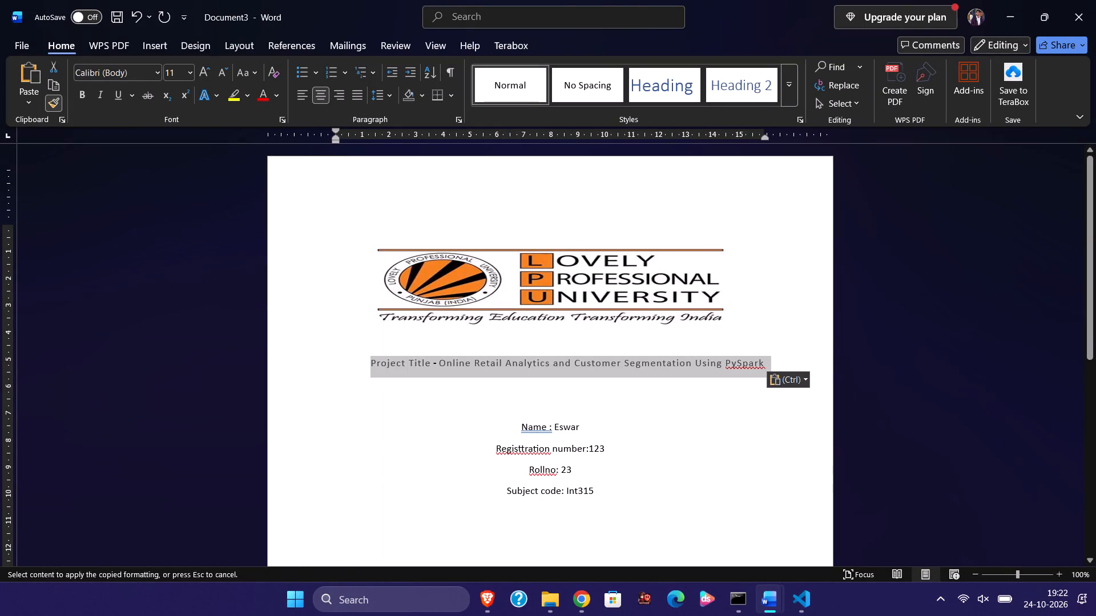
pyautogui.moveTo(763, 368); pyautogui.dragTo(763, 368)
pyautogui.click(543, 354)
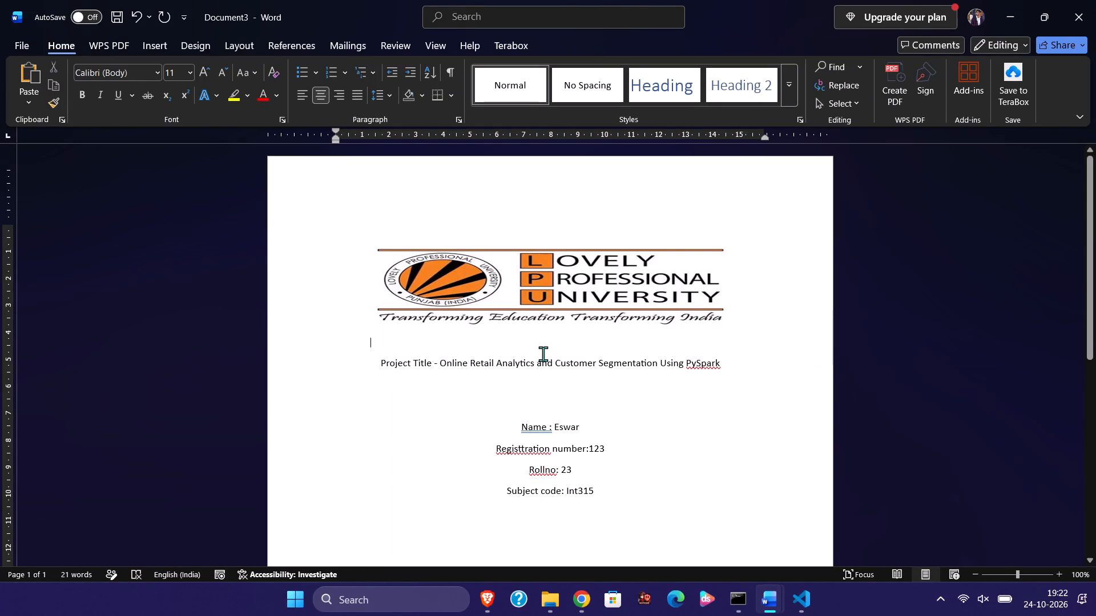
# Make the whole project title line below the logo bold and set its font size to 16.
pyautogui.moveTo(378, 360); pyautogui.dragTo(622, 364)
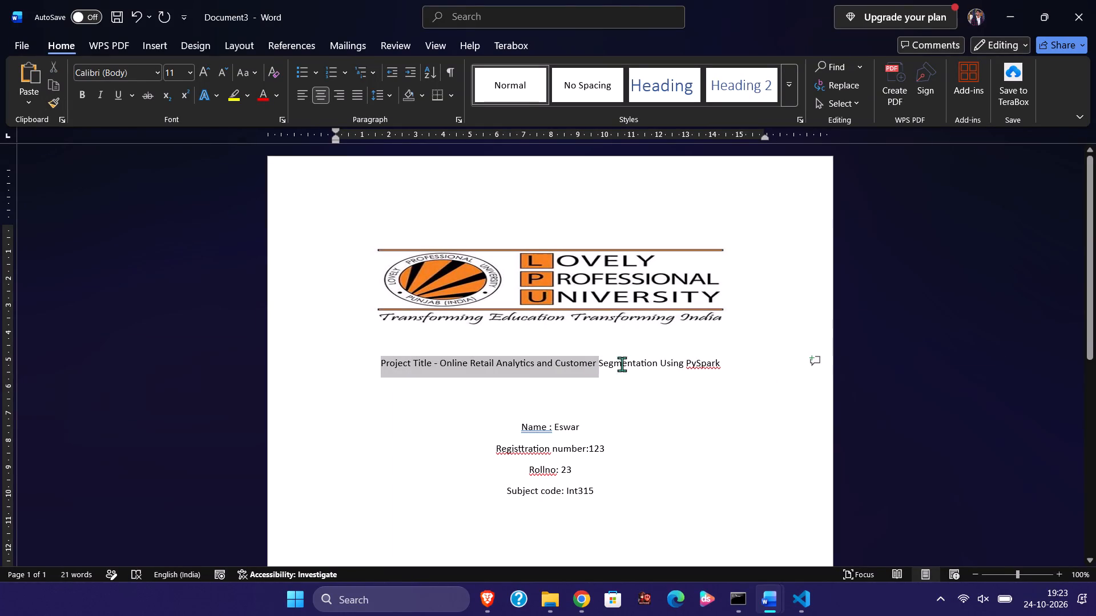
pyautogui.moveTo(622, 364); pyautogui.dragTo(712, 362)
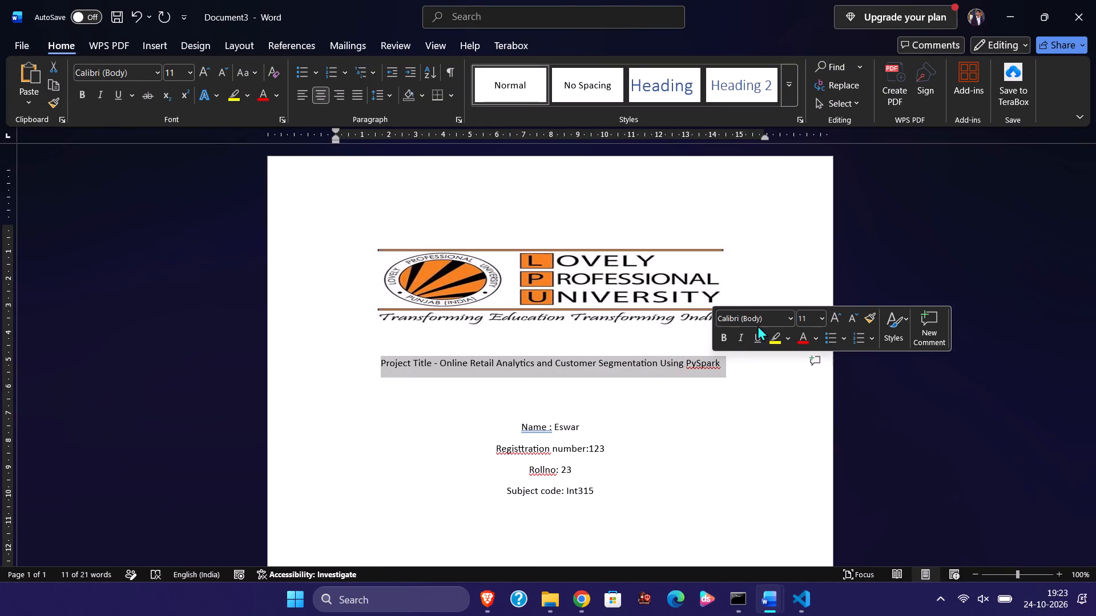
pyautogui.click(724, 335)
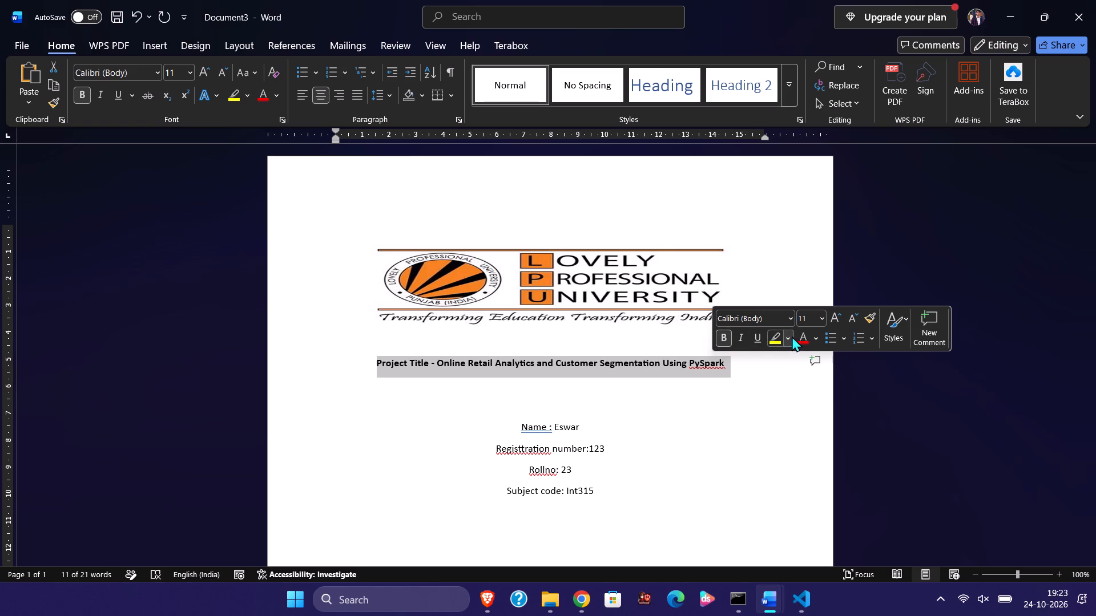
pyautogui.click(821, 318)
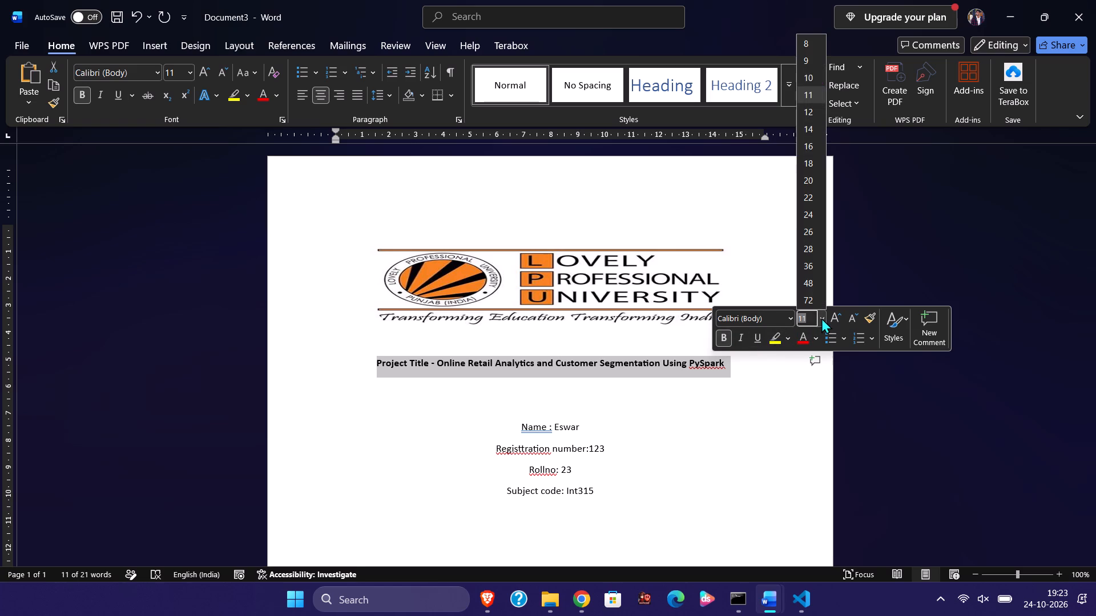
pyautogui.click(808, 152)
pyautogui.click(376, 228)
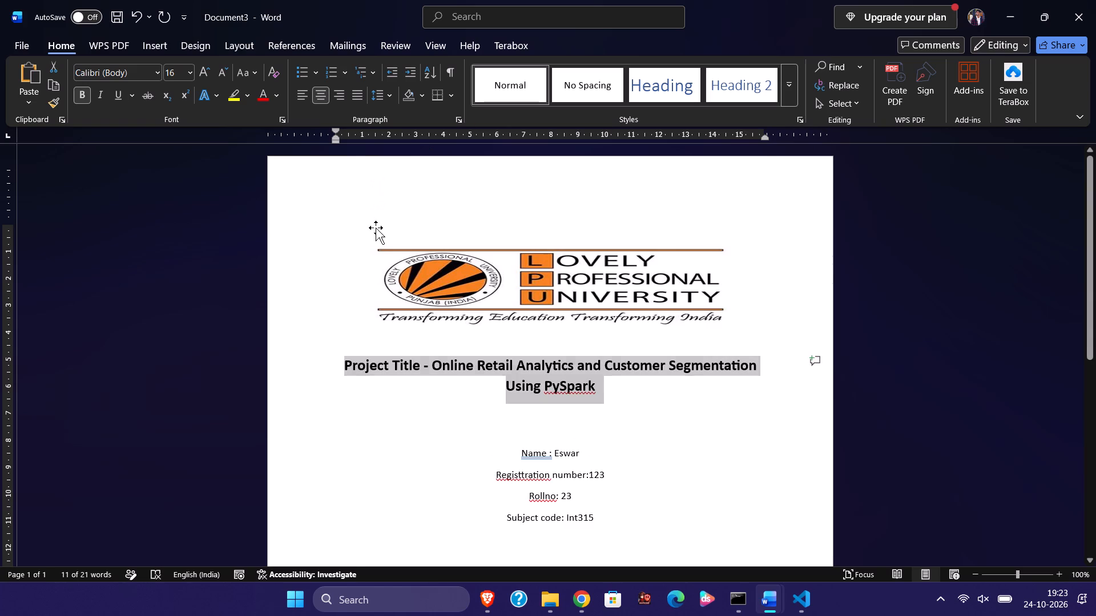
# Delete the two blank lines between the project title and the "Name" line.
pyautogui.click(482, 321)
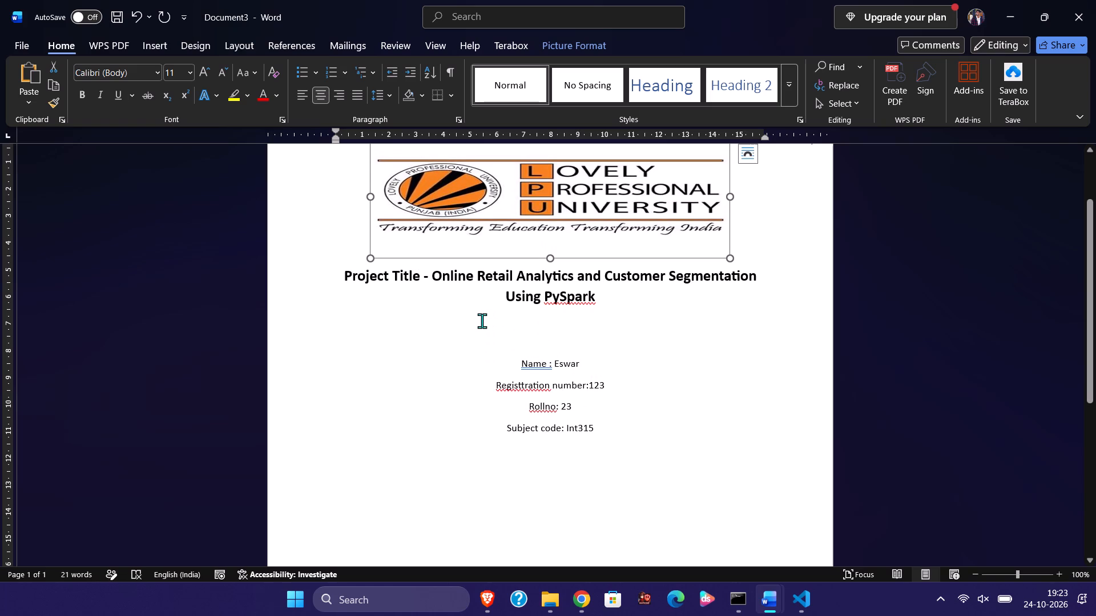
pyautogui.click(517, 351)
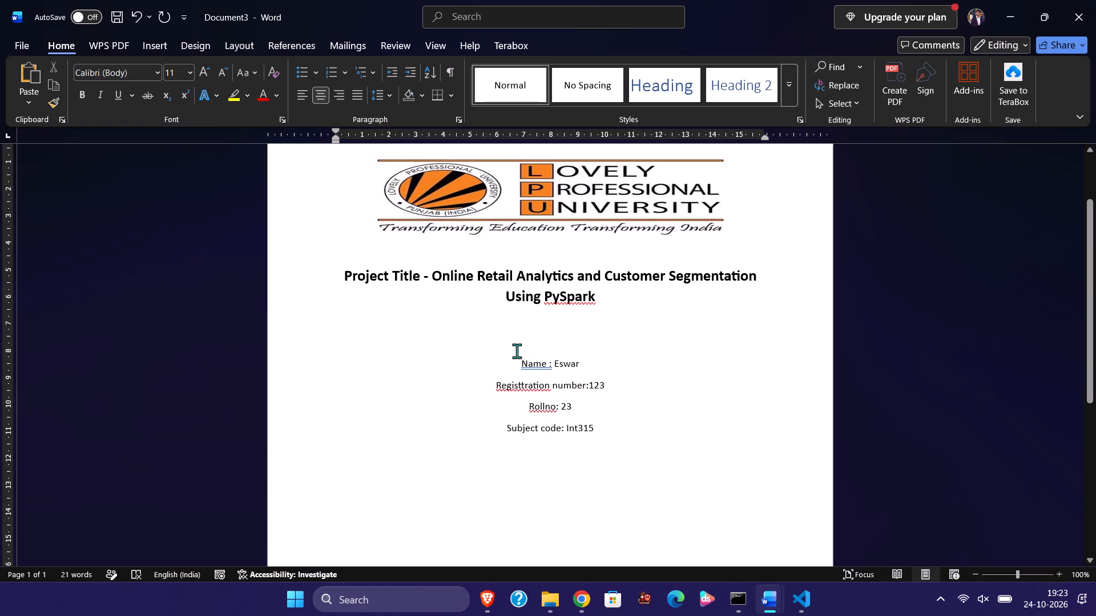
pyautogui.press('BackSpace')
pyautogui.press('BackSpace')
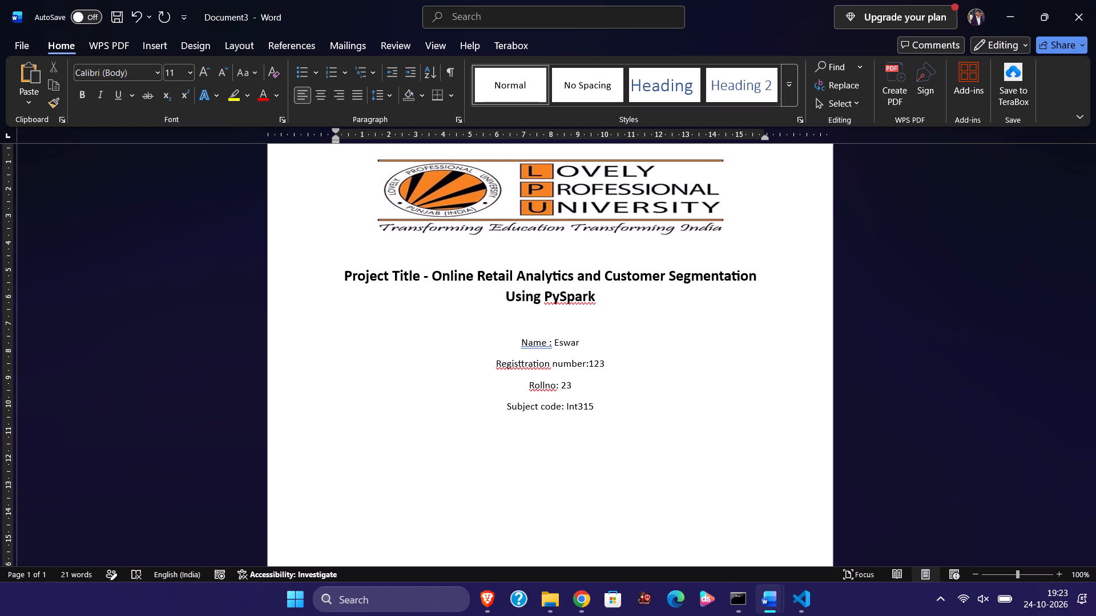
pyautogui.press('BackSpace')
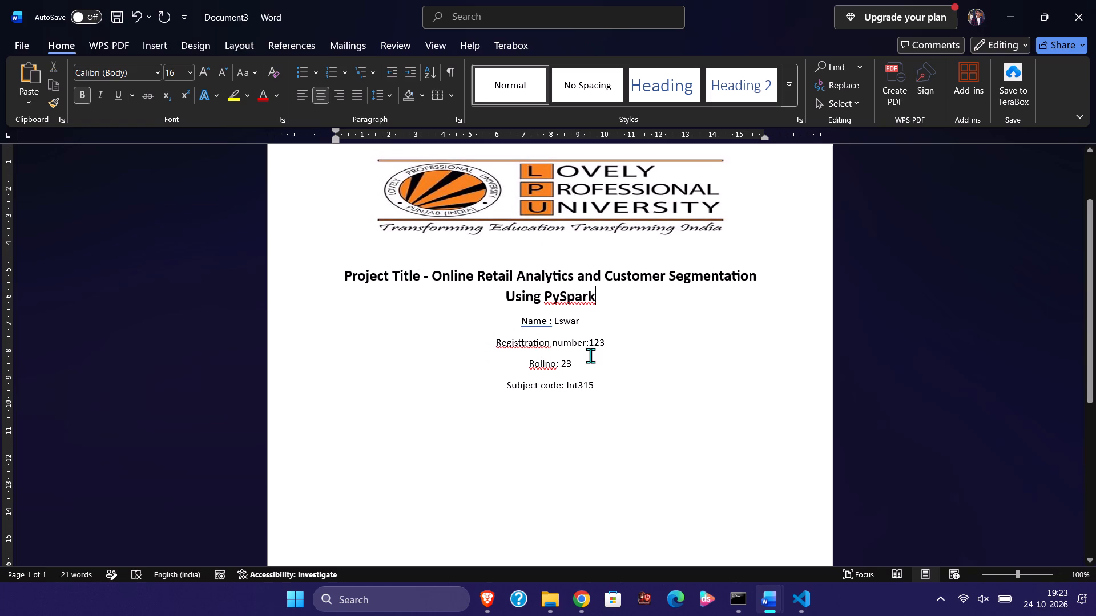
# Start a new line below the "Subject code: Int315" line.
pyautogui.click(612, 385)
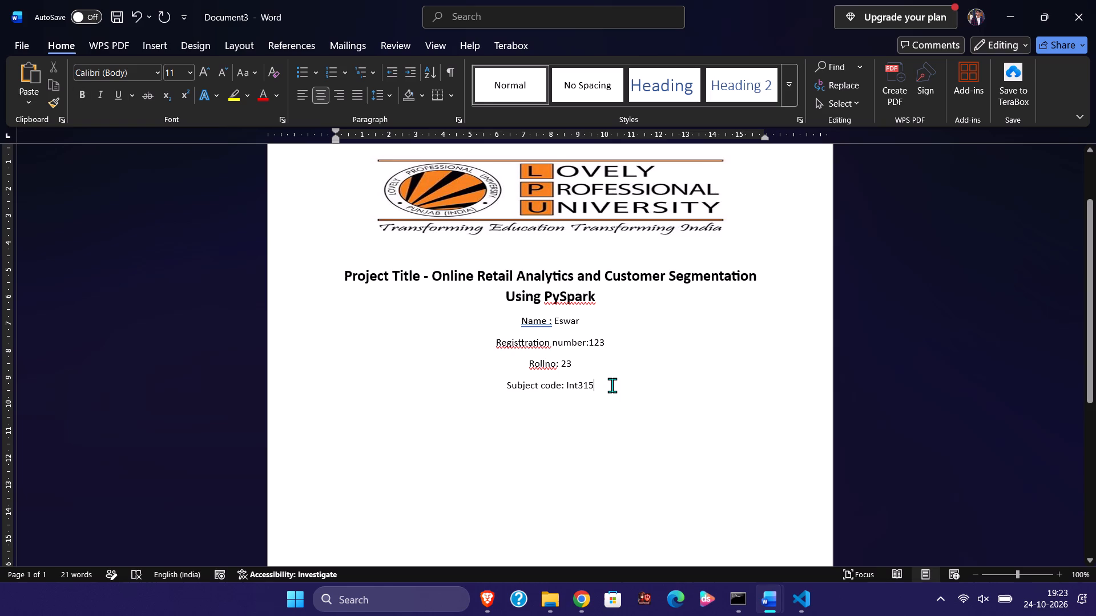
pyautogui.press('Return')
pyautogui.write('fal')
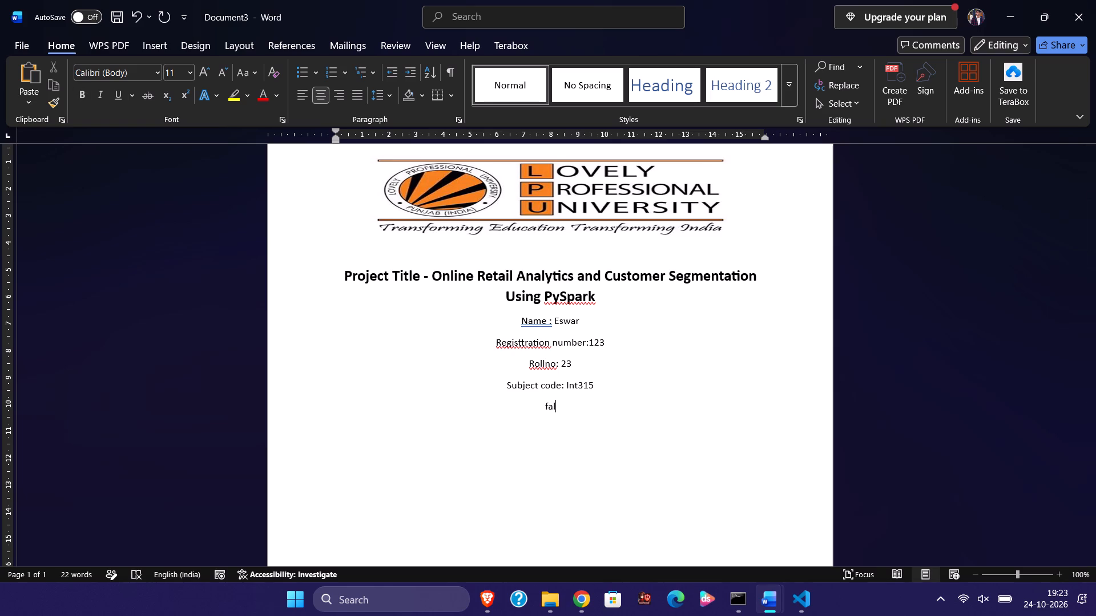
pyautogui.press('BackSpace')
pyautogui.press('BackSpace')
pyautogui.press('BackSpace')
# Switch to Chrome and preview the Slideshare "Six weeks summer training report" cover page from the lpu report image results.
pyautogui.click(588, 597)
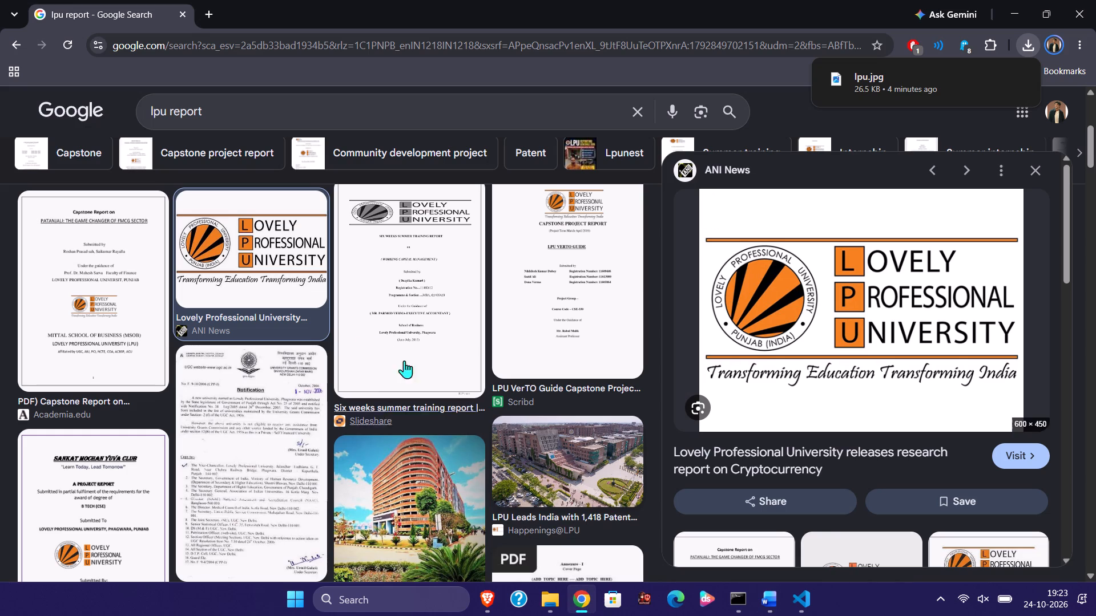
pyautogui.click(367, 322)
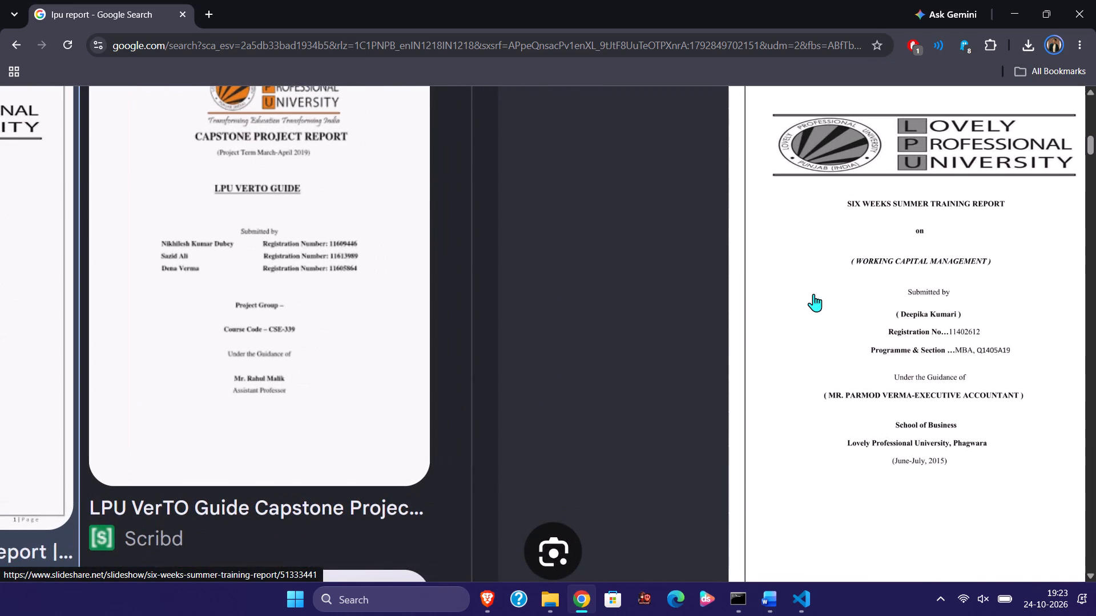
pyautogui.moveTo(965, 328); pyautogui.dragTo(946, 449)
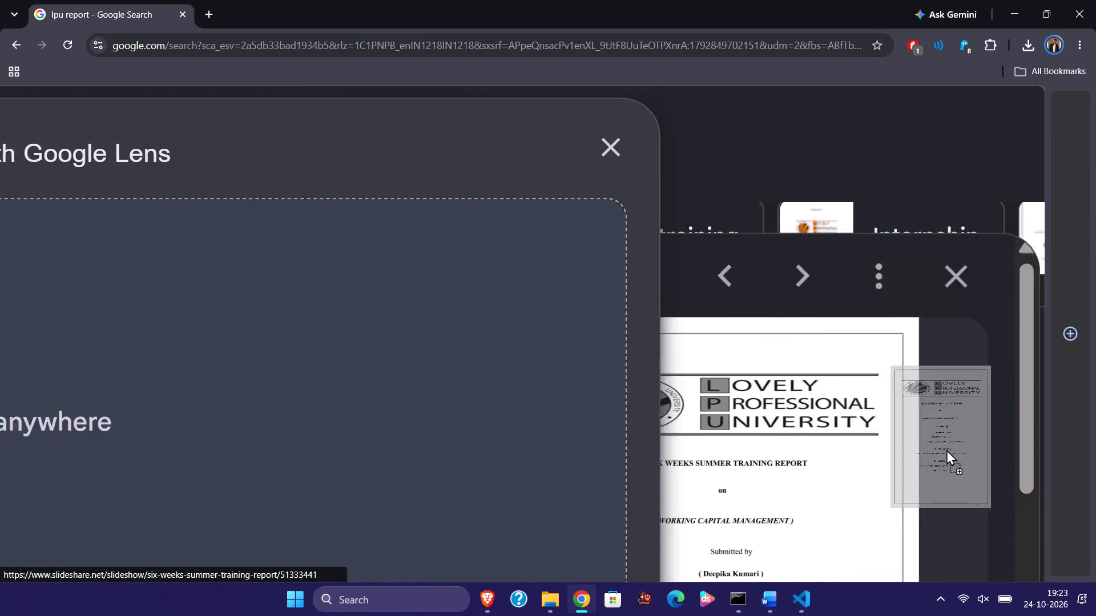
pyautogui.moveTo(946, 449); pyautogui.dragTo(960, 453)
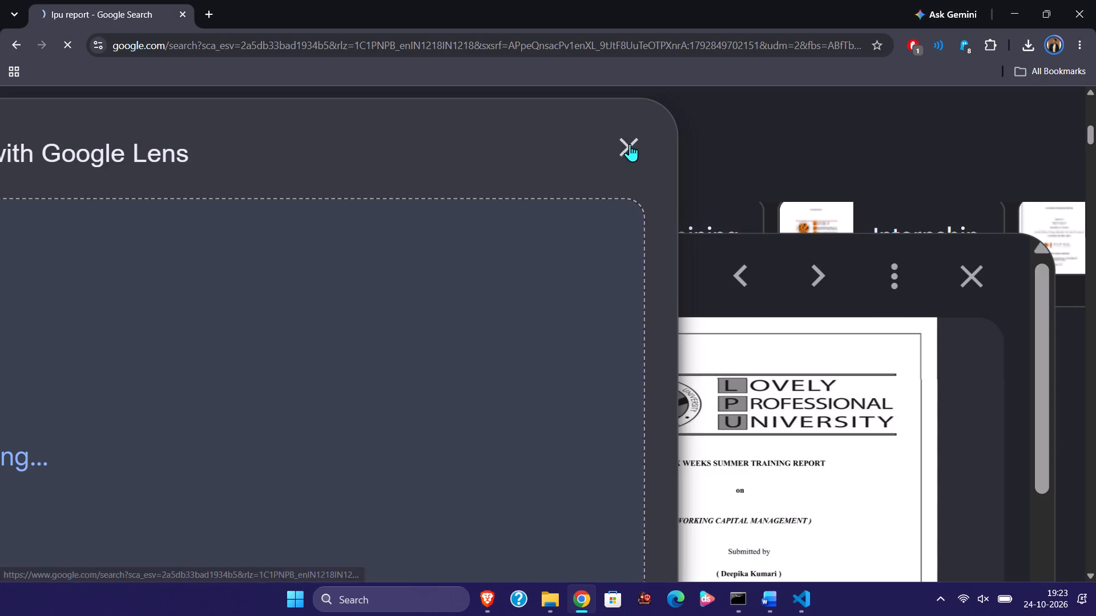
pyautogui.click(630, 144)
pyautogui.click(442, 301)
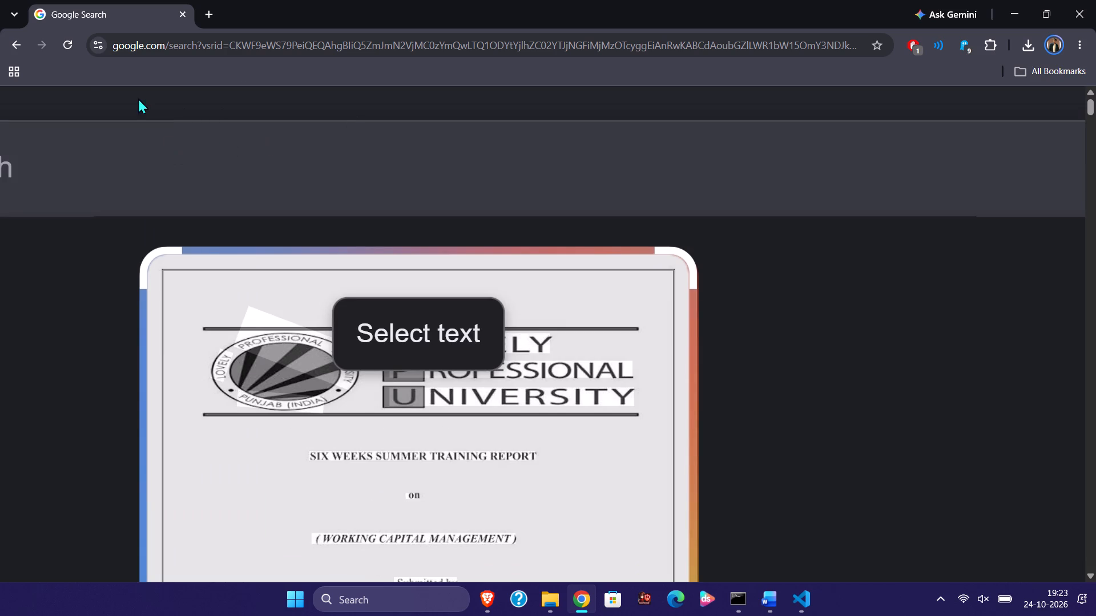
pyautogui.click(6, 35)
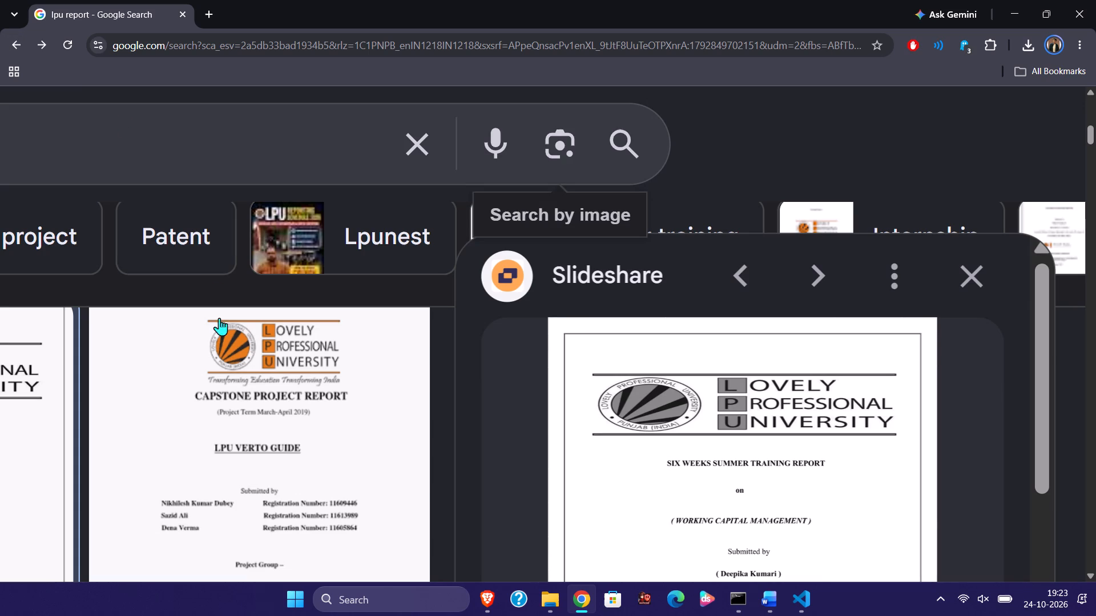
# Close the Slideshare preview and refine the image search to "lpu report front page".
pyautogui.click(966, 273)
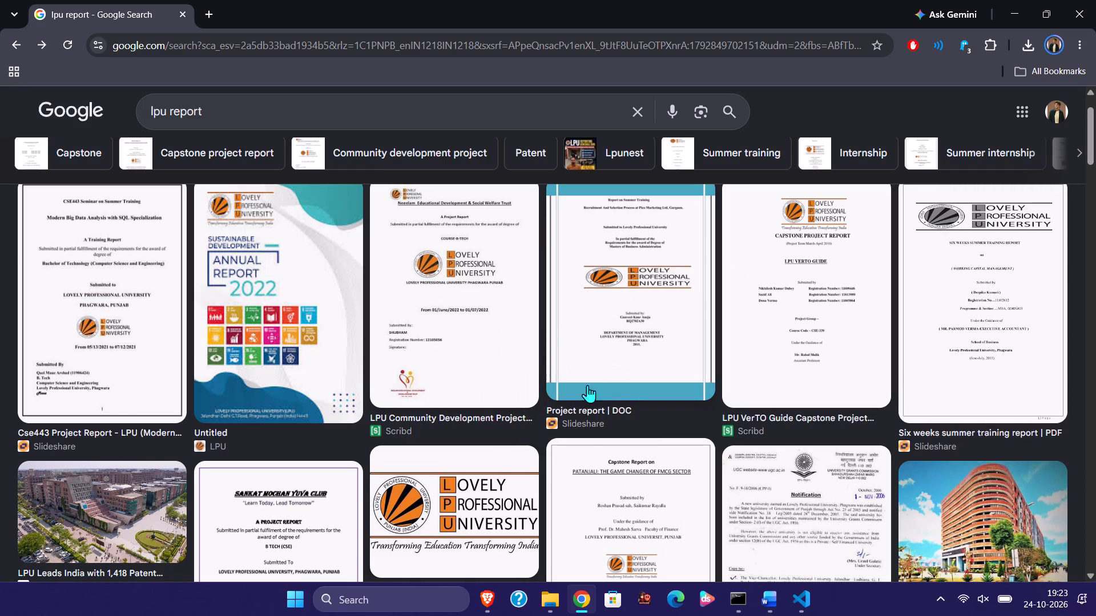
pyautogui.scroll(-2, 458, 374)
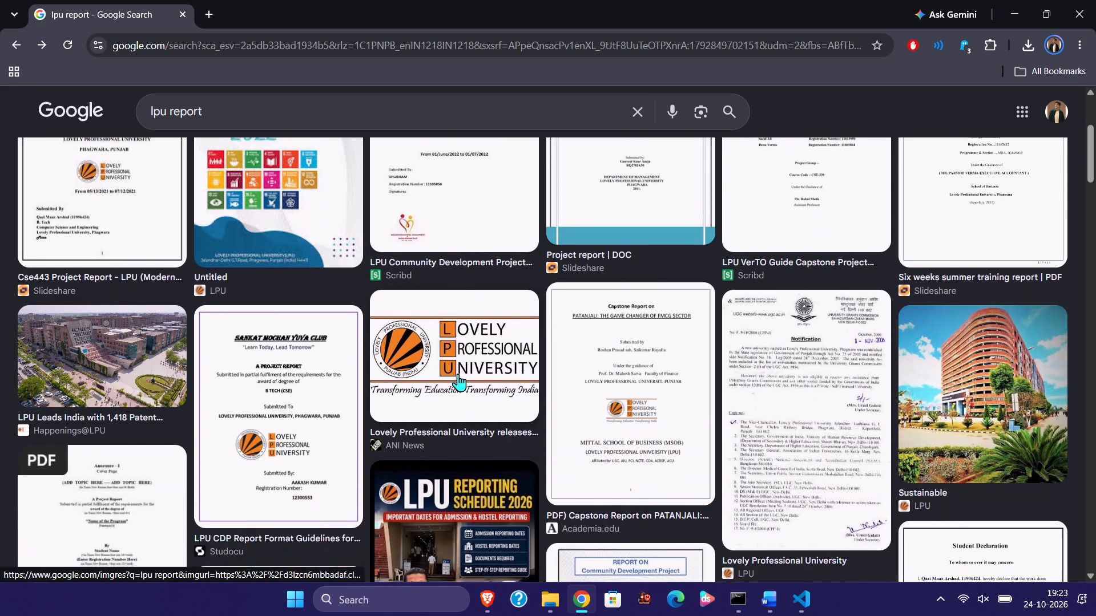
pyautogui.scroll(-2, 458, 374)
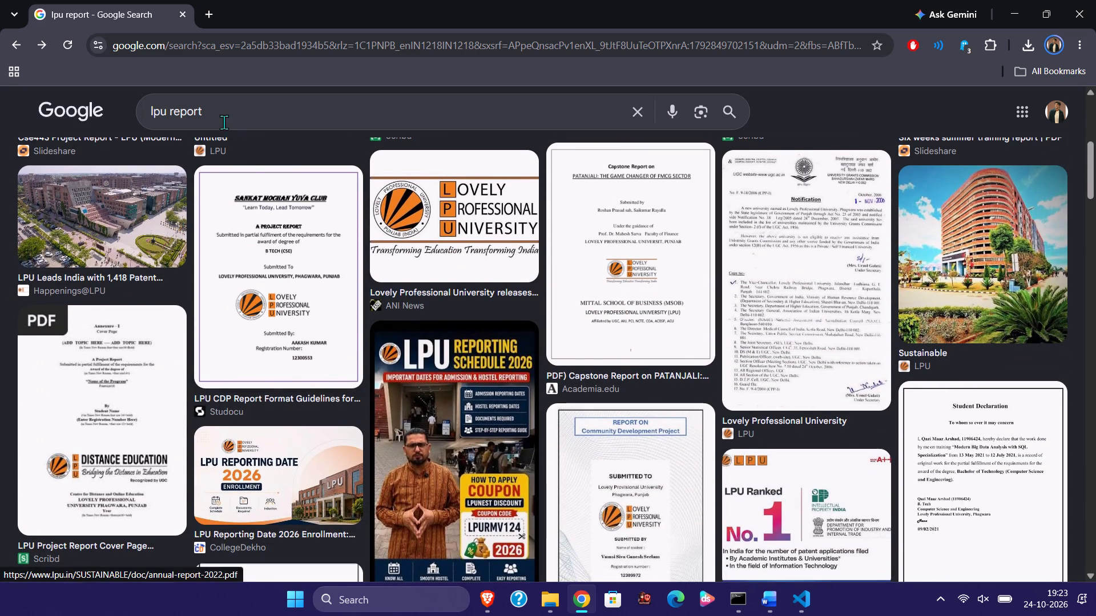
pyautogui.click(229, 119)
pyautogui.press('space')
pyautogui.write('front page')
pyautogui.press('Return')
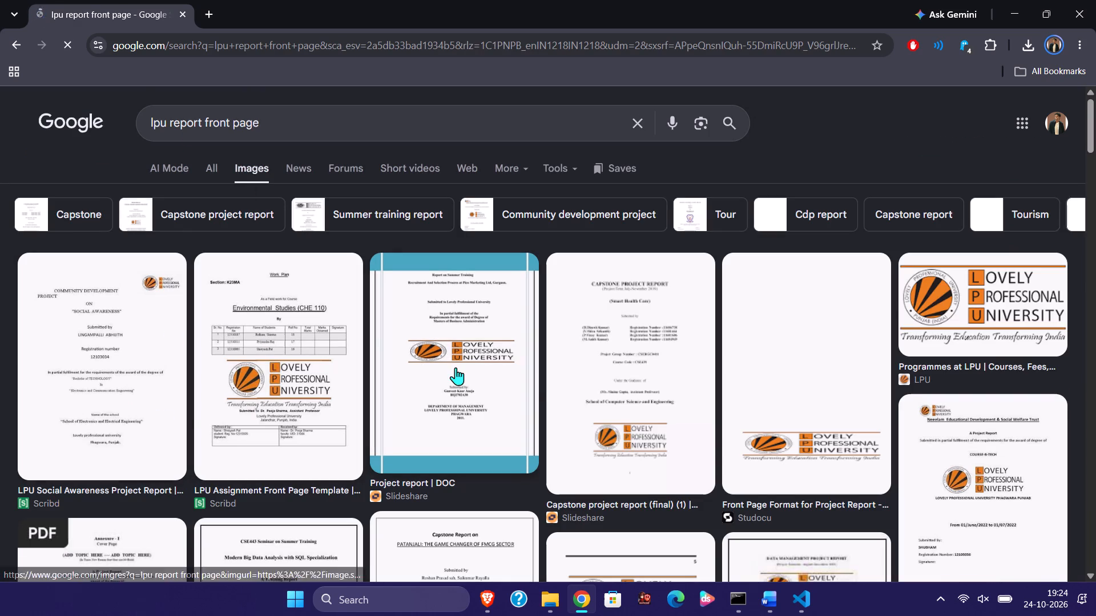
# Browse the front page results, examine the INT 217 report cover from Course Hero, and return to the image results.
pyautogui.scroll(-1, 565, 443)
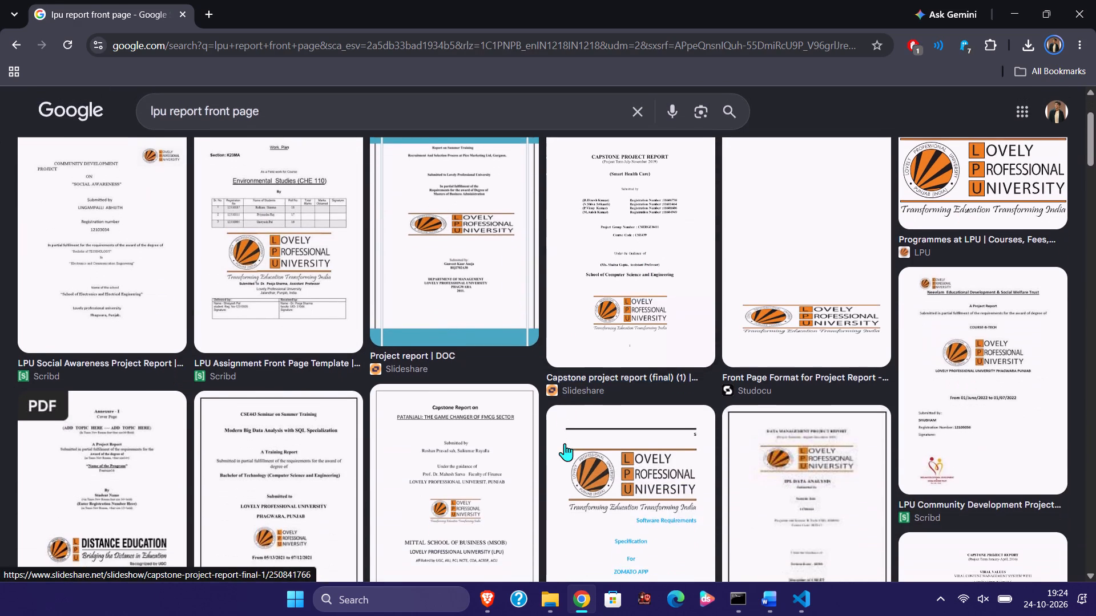
pyautogui.scroll(-1, 565, 443)
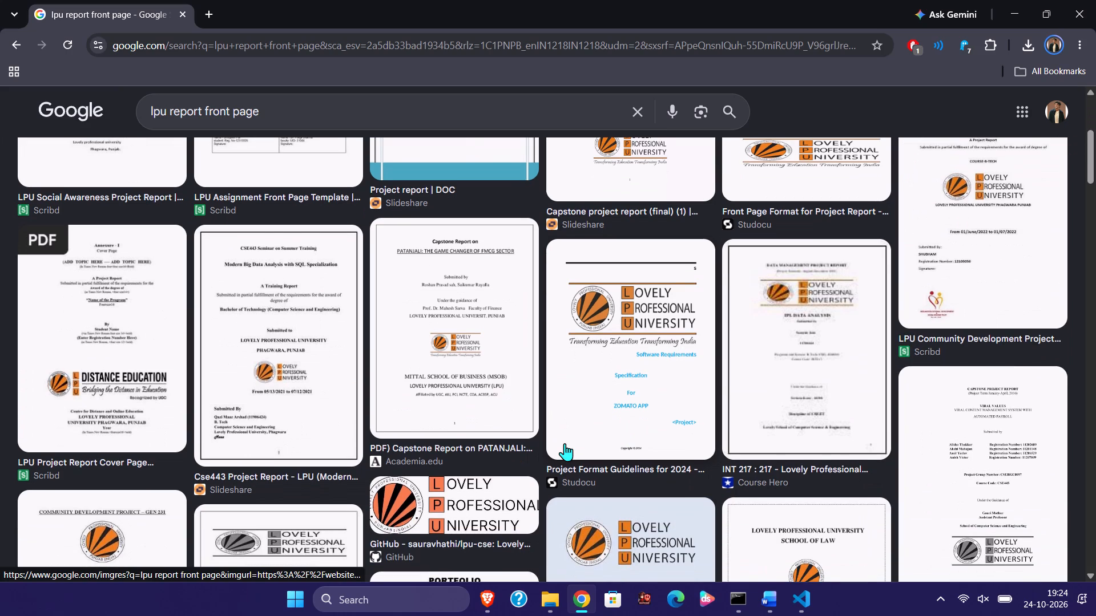
pyautogui.scroll(-1, 565, 443)
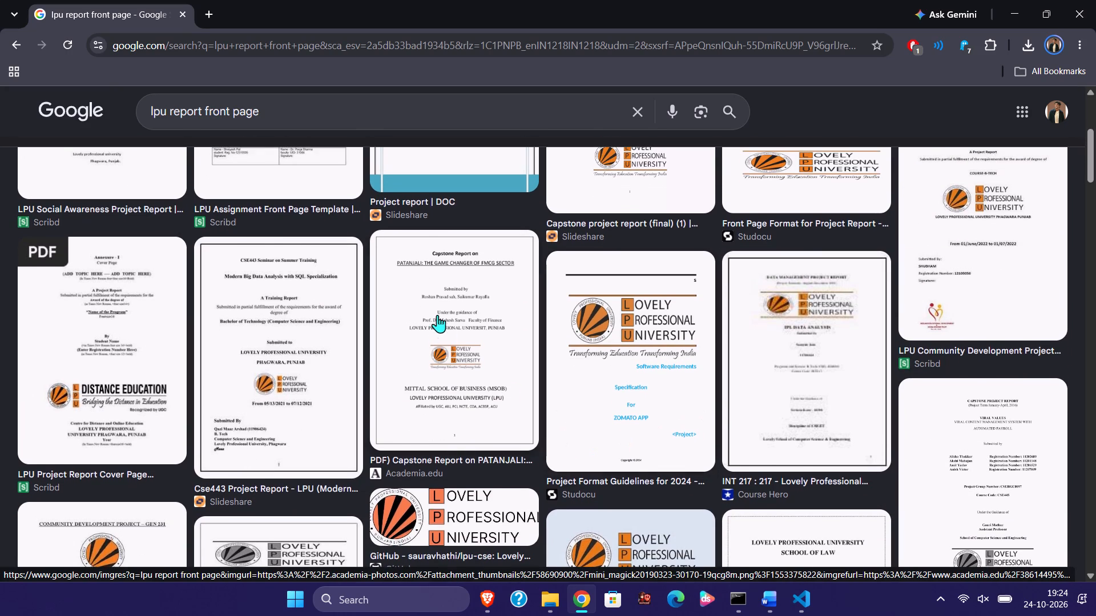
pyautogui.click(783, 358)
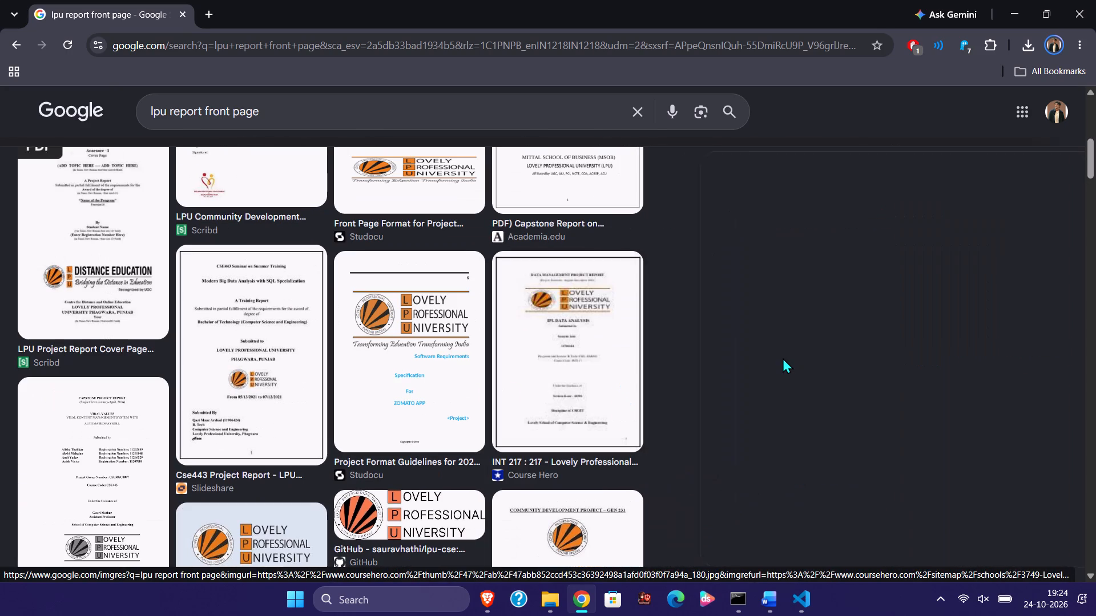
pyautogui.click(922, 282)
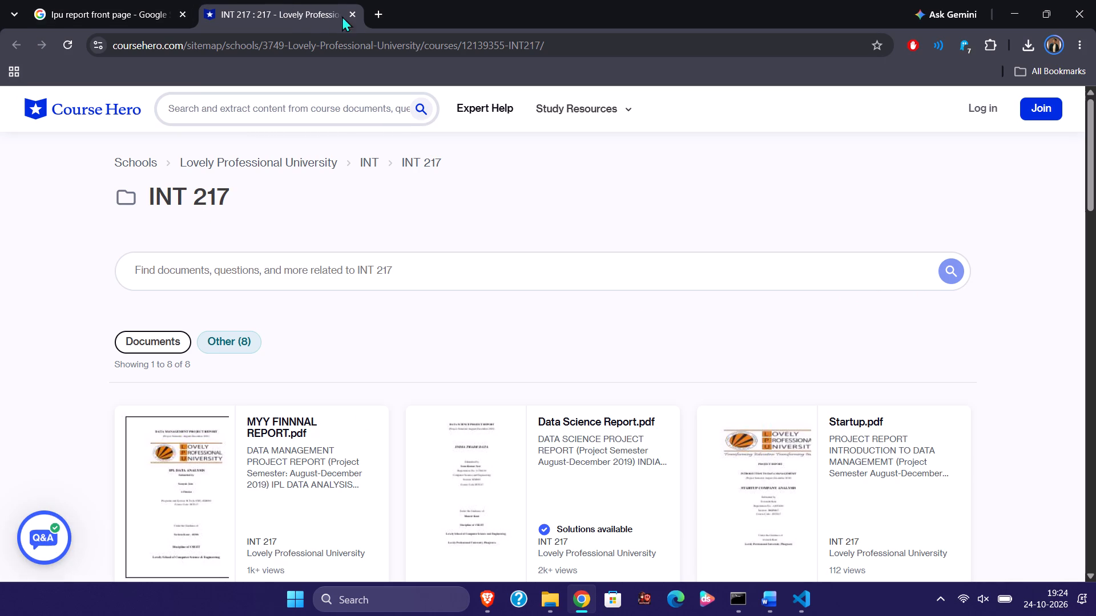
pyautogui.click(356, 13)
pyautogui.click(823, 231)
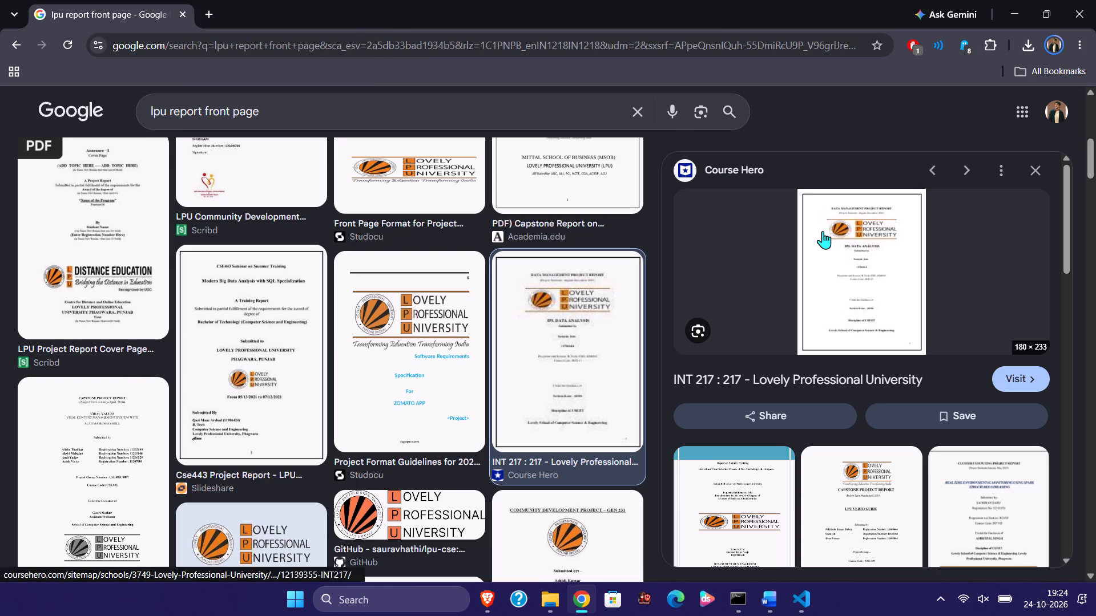
pyautogui.click(353, 16)
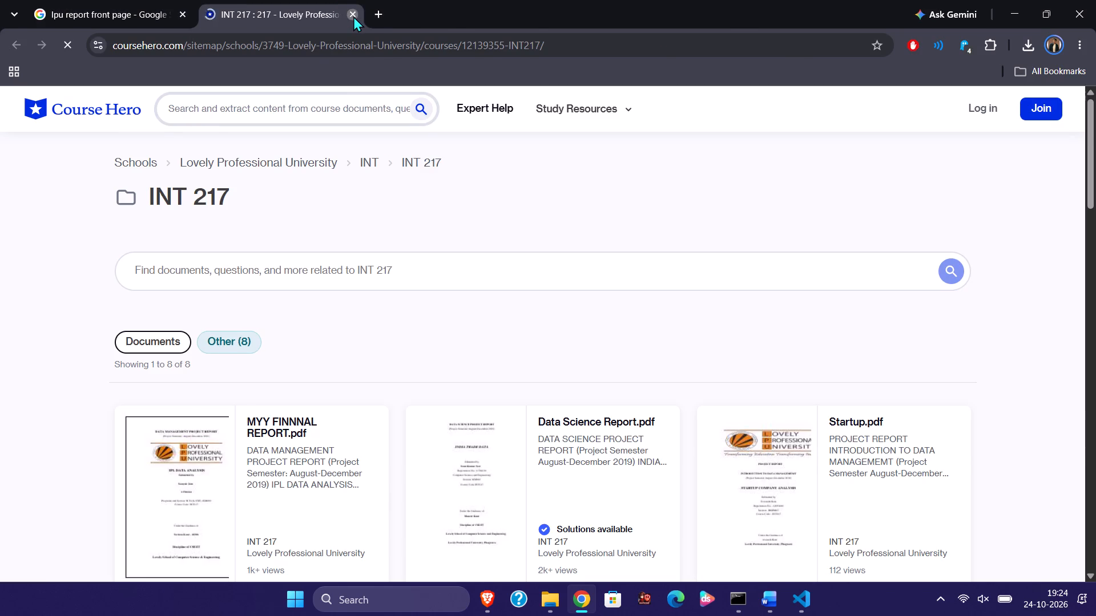
# Browse further results and examine the School of Law CA-3 (LAW201) report cover from Academia.edu, closing its source page.
pyautogui.scroll(-1, 303, 449)
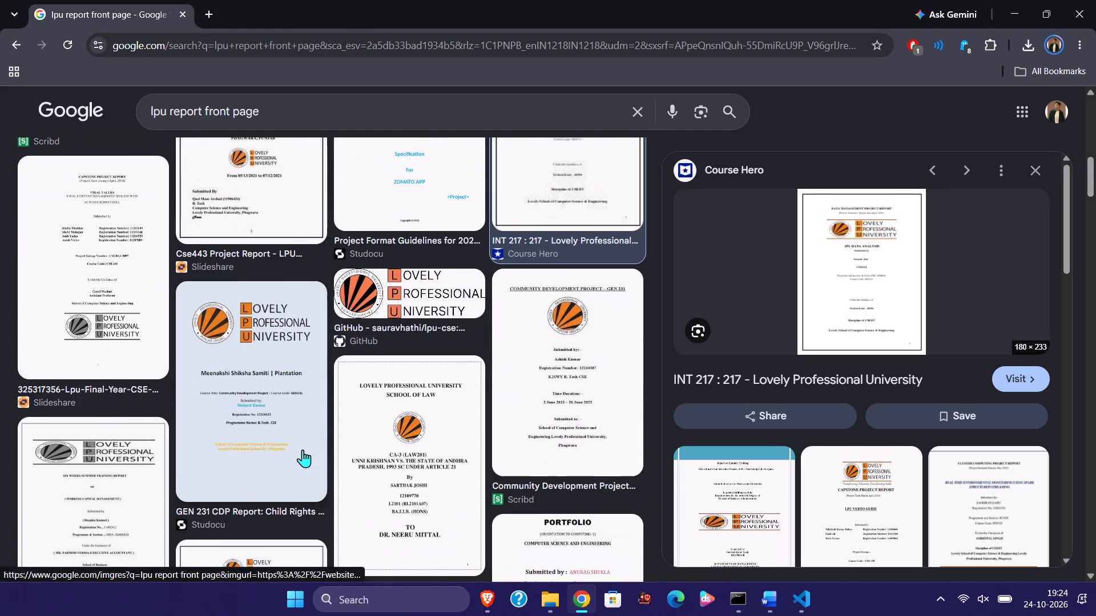
pyautogui.scroll(-3, 303, 449)
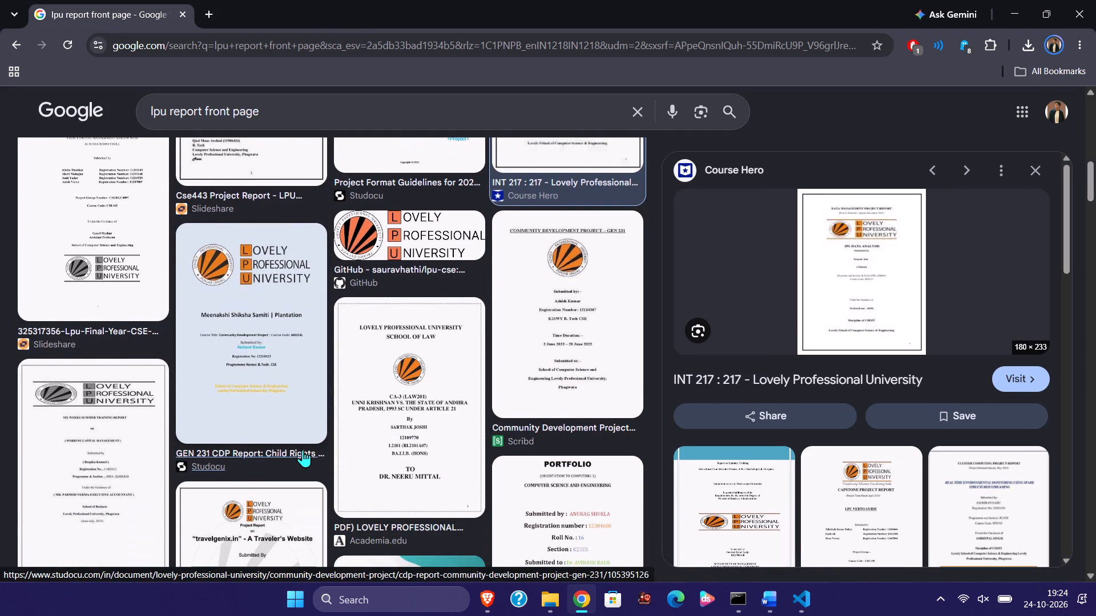
pyautogui.click(368, 439)
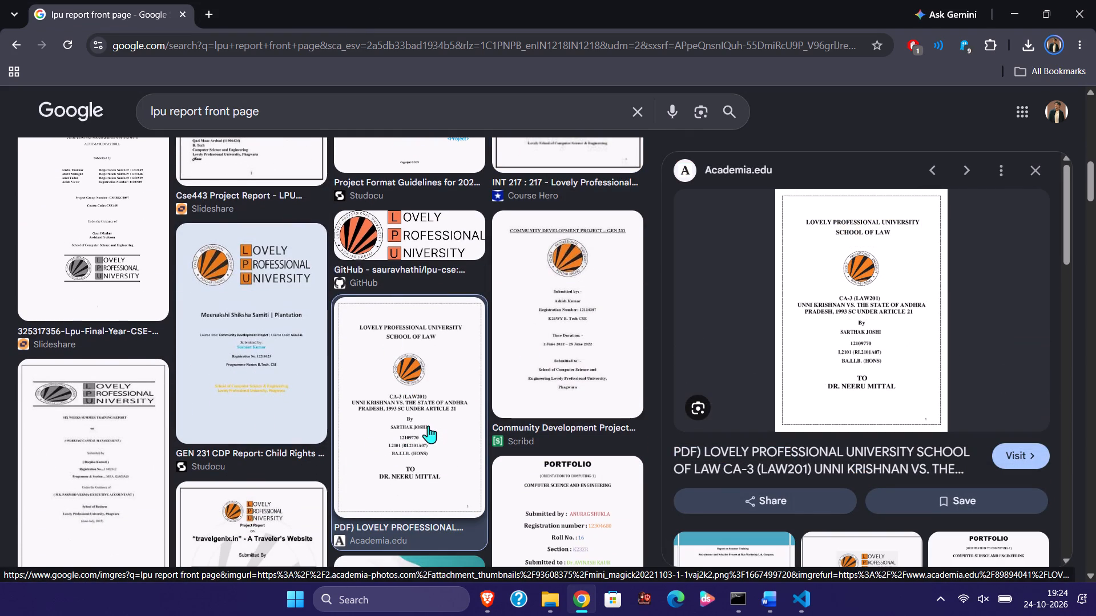
pyautogui.click(765, 343)
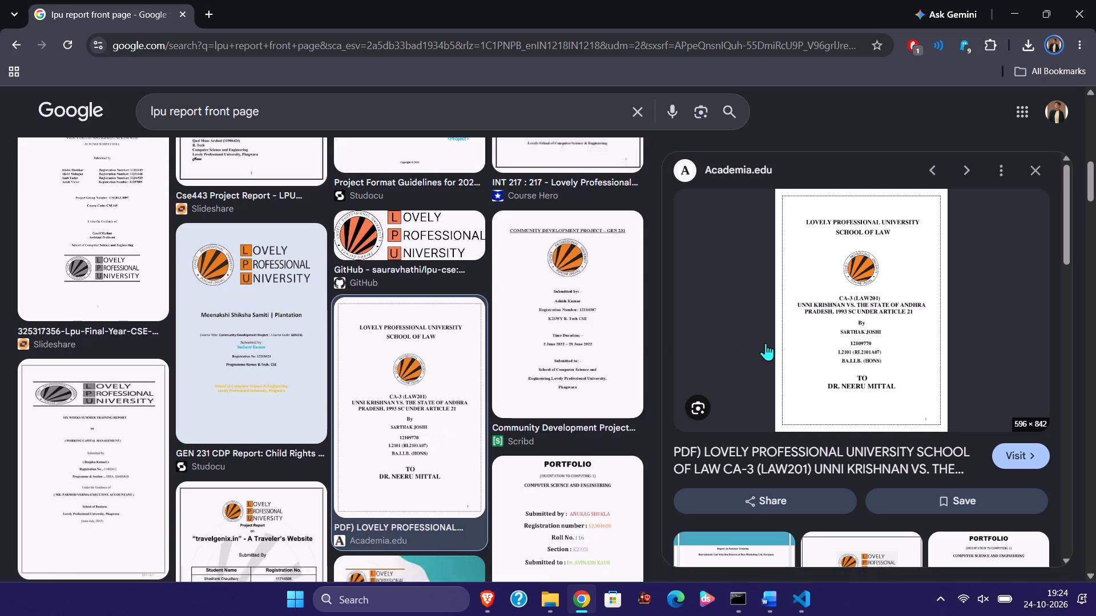
pyautogui.click(354, 14)
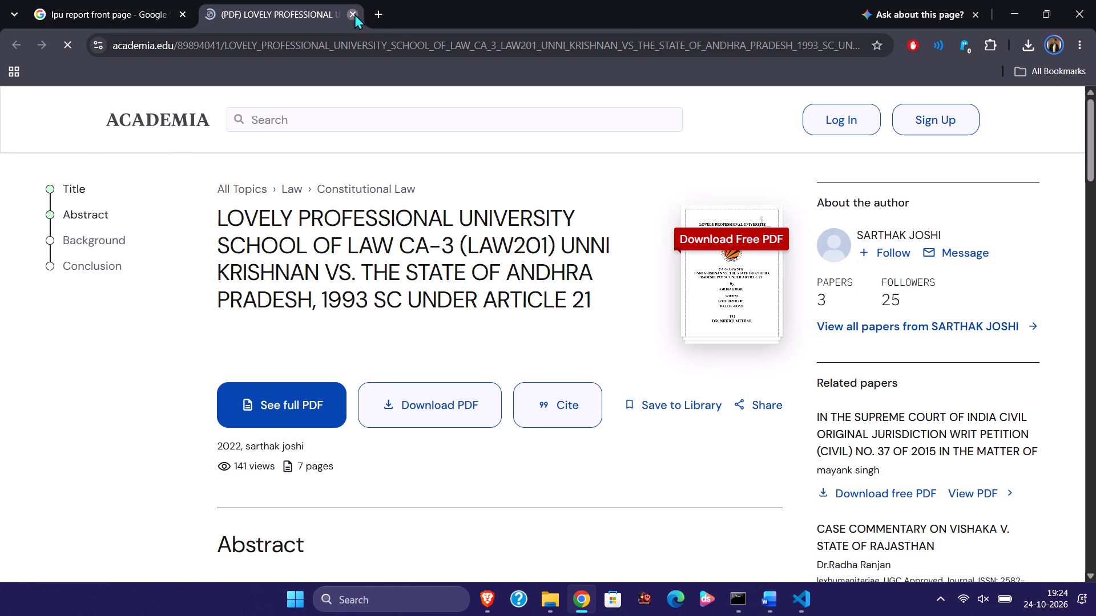
pyautogui.click(440, 366)
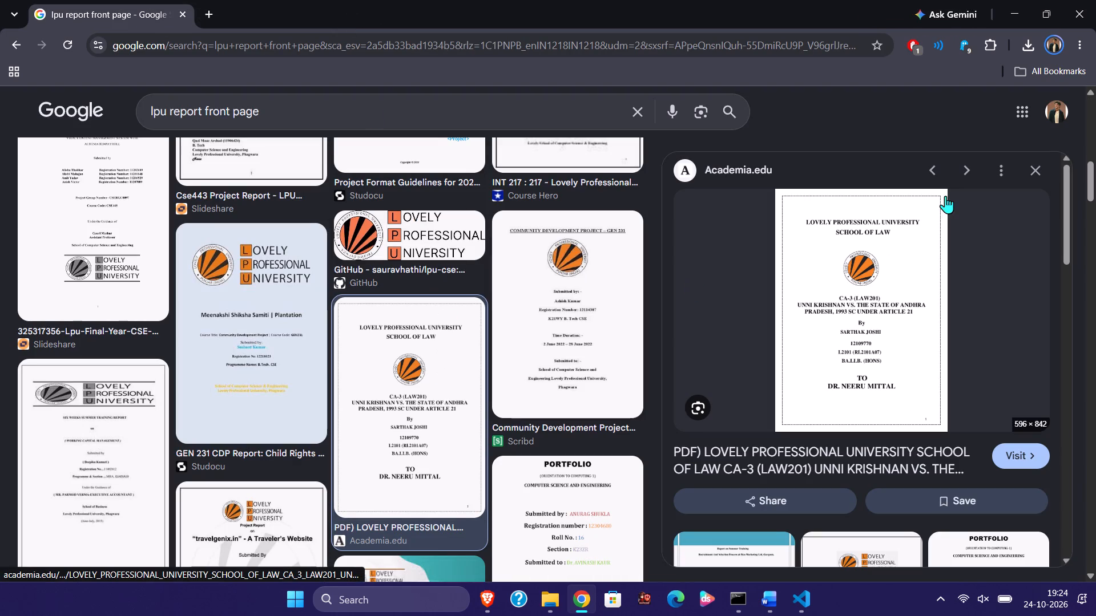
# Open the Academia.edu source page of the School of Law CA-3 cover and close it again.
pyautogui.click(892, 271)
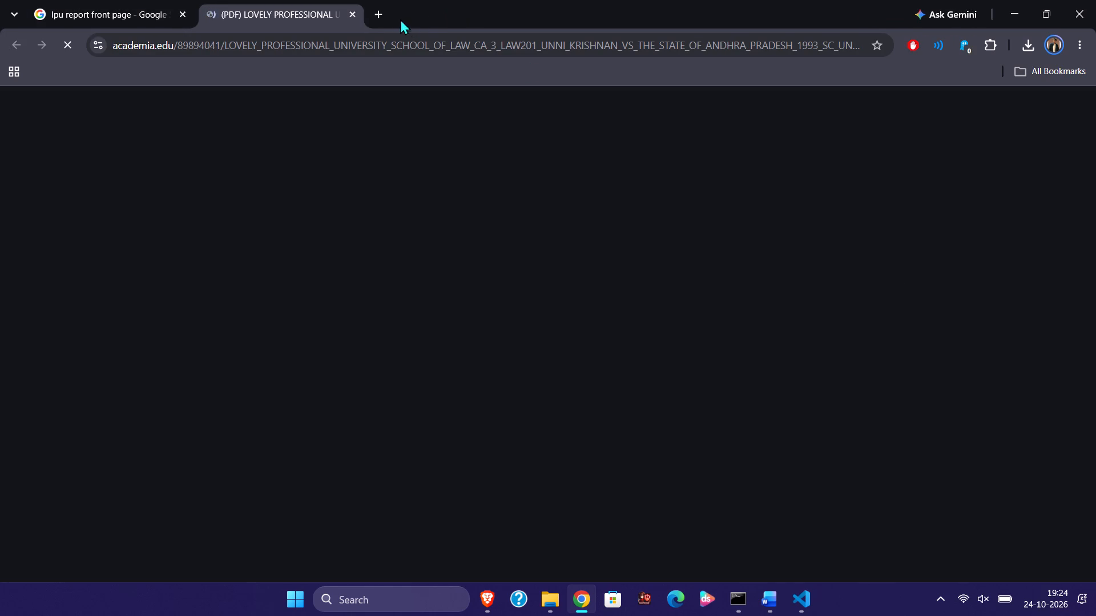
pyautogui.click(348, 7)
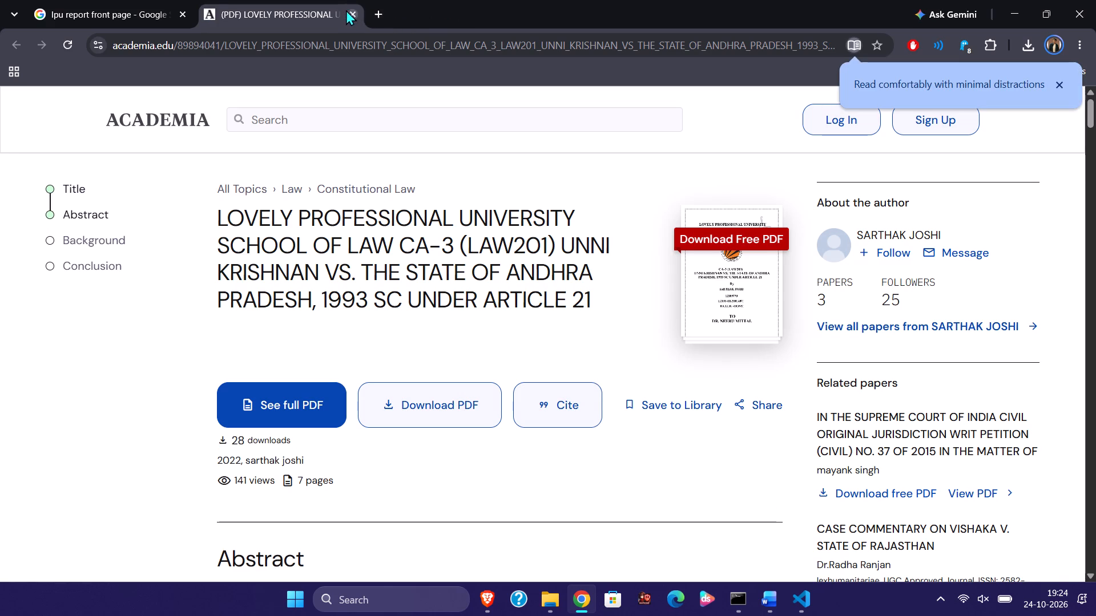
pyautogui.click(349, 9)
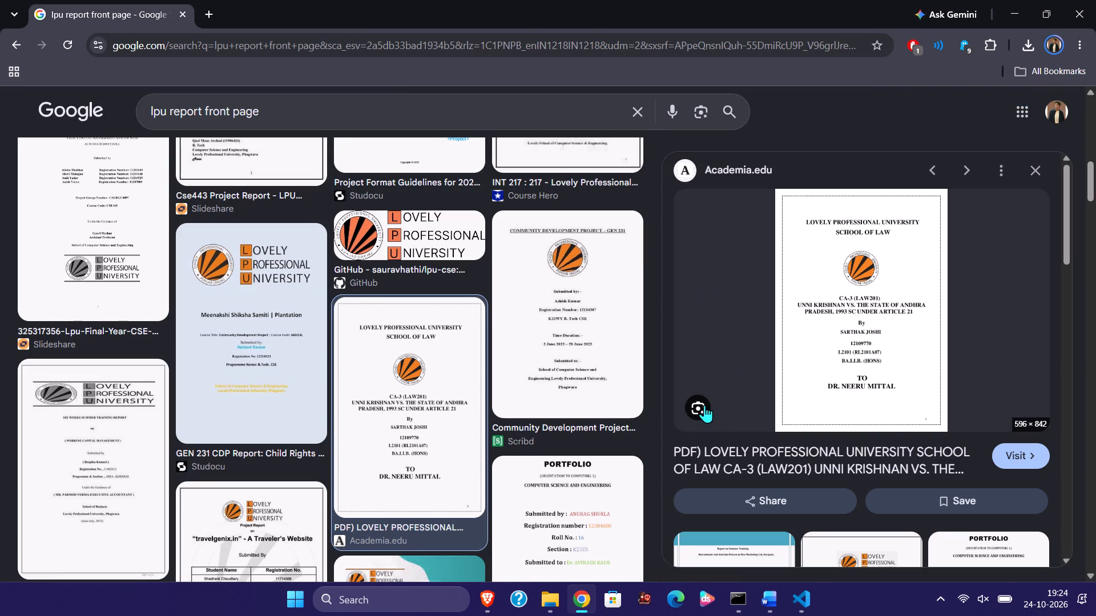
# Enlarge the School of Law CA-3 cover with Google Lens and compare its layout with the cover page in Word's Document3.
pyautogui.click(704, 405)
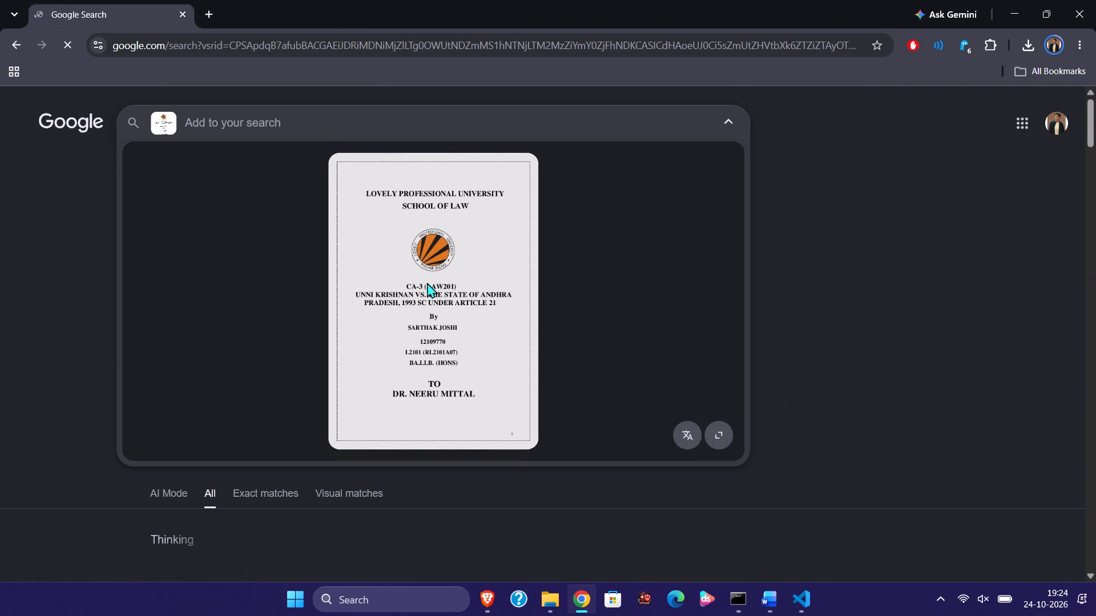
pyautogui.moveTo(452, 396); pyautogui.dragTo(482, 290)
pyautogui.click(827, 368)
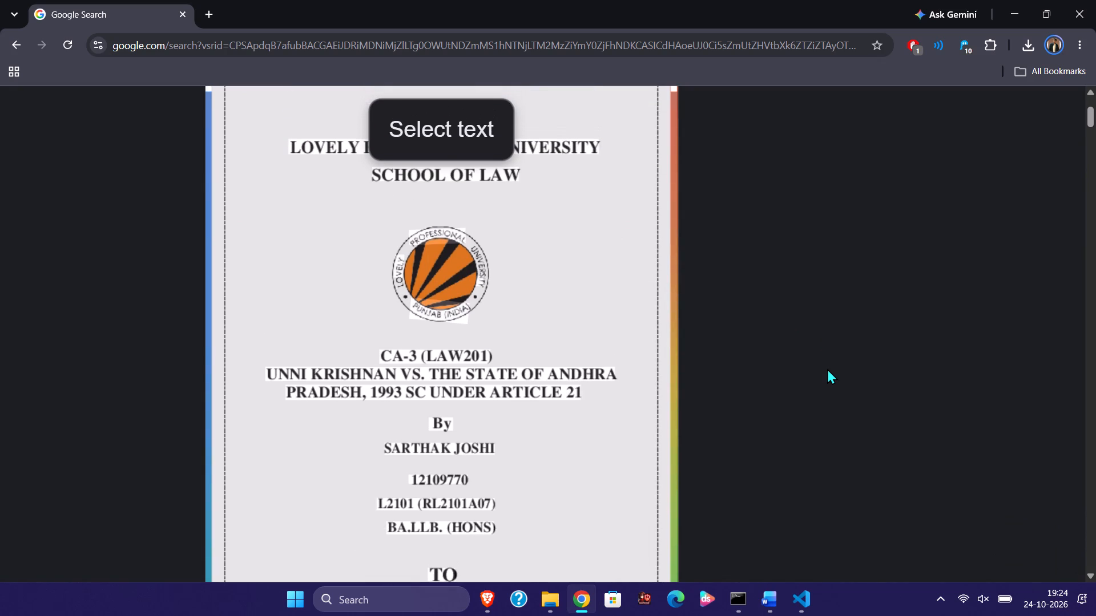
pyautogui.click(827, 368)
pyautogui.scroll(-1, 827, 368)
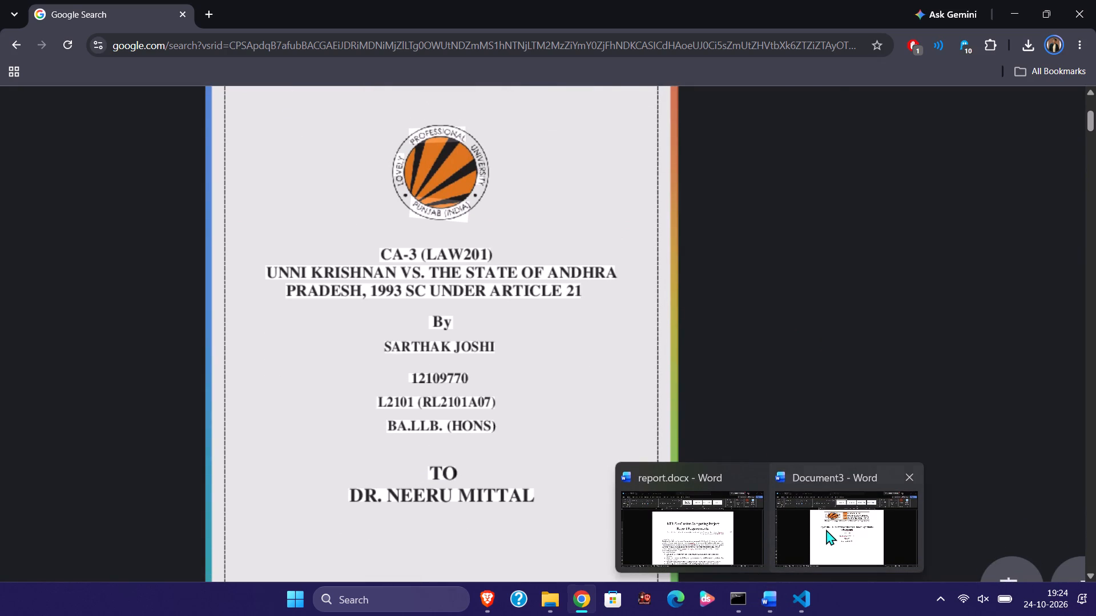
pyautogui.click(826, 529)
pyautogui.scroll(1, 527, 274)
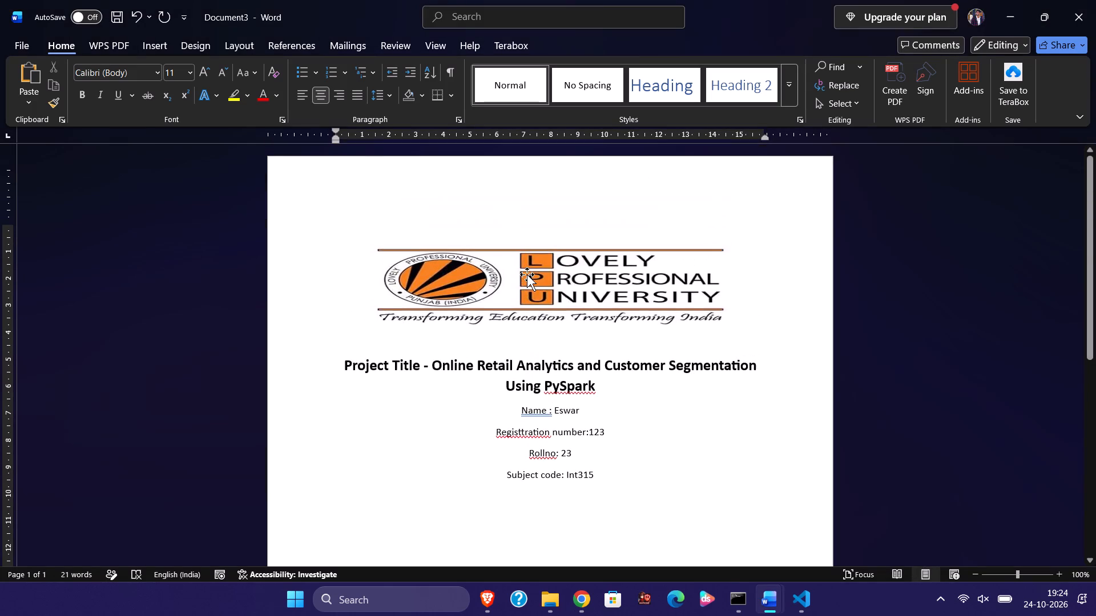
pyautogui.scroll(1, 527, 274)
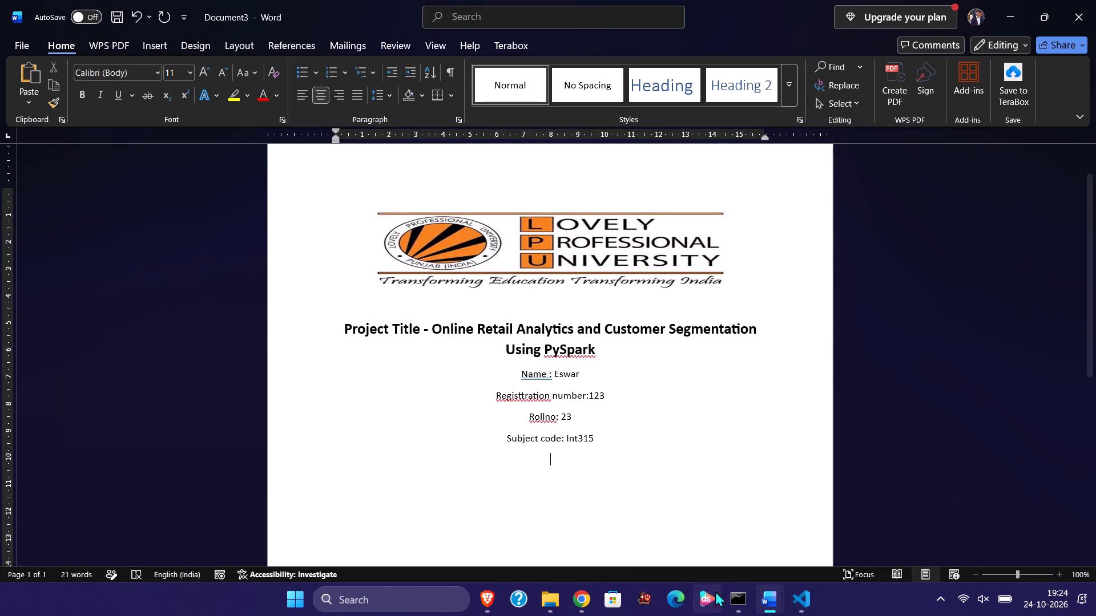
pyautogui.click(593, 598)
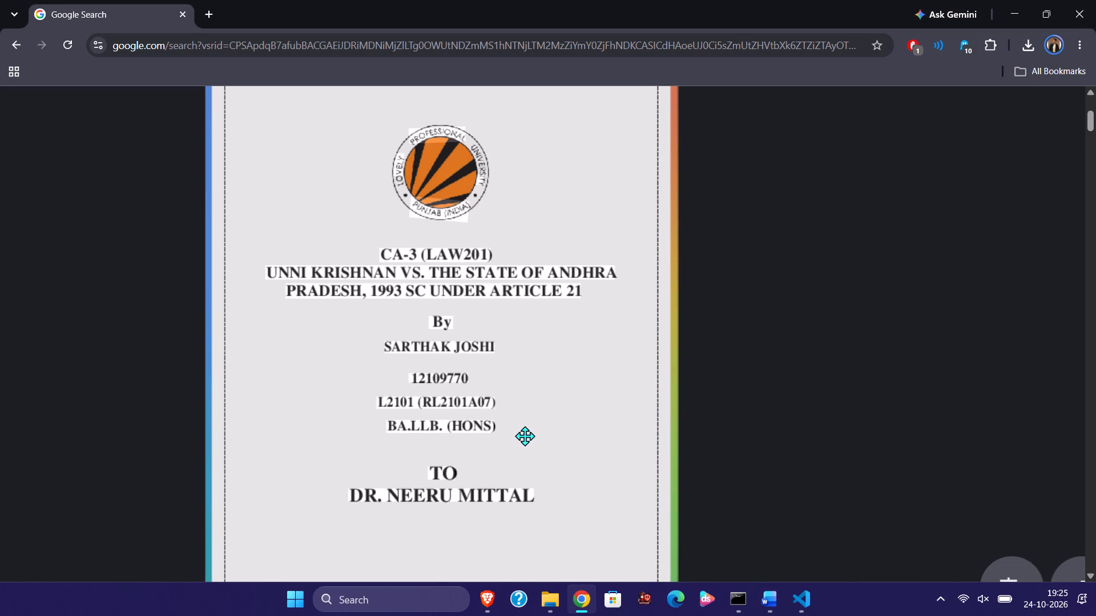
pyautogui.scroll(-1, 567, 390)
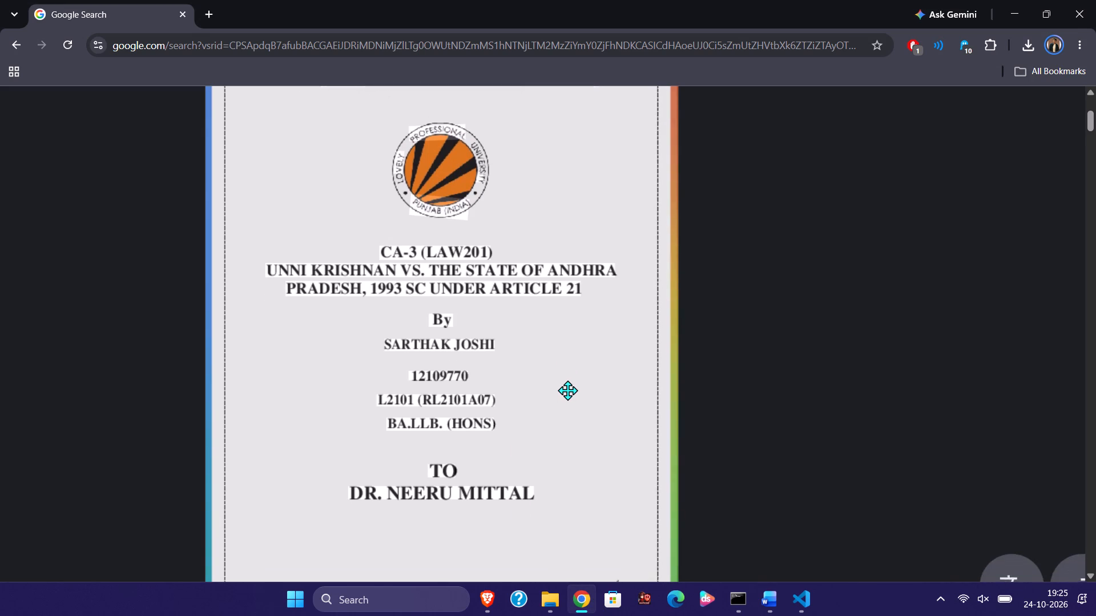
pyautogui.scroll(-1, 567, 390)
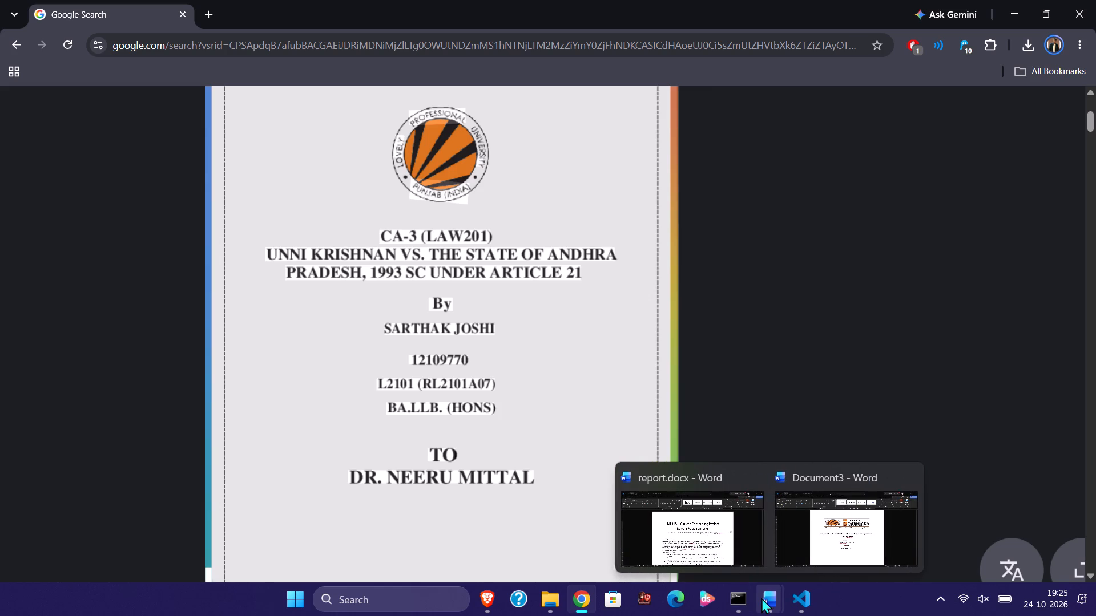
# Switch to Document3 in Word and insert the line "INT315 Cluster Computing" above the project title.
pyautogui.click(817, 547)
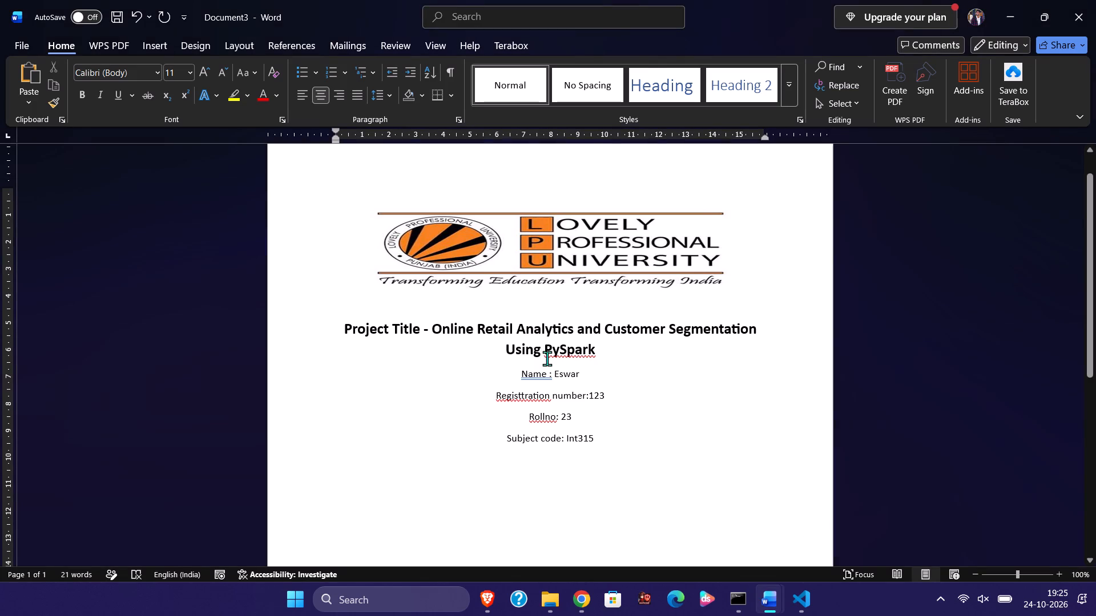
pyautogui.click(513, 310)
pyautogui.click(342, 324)
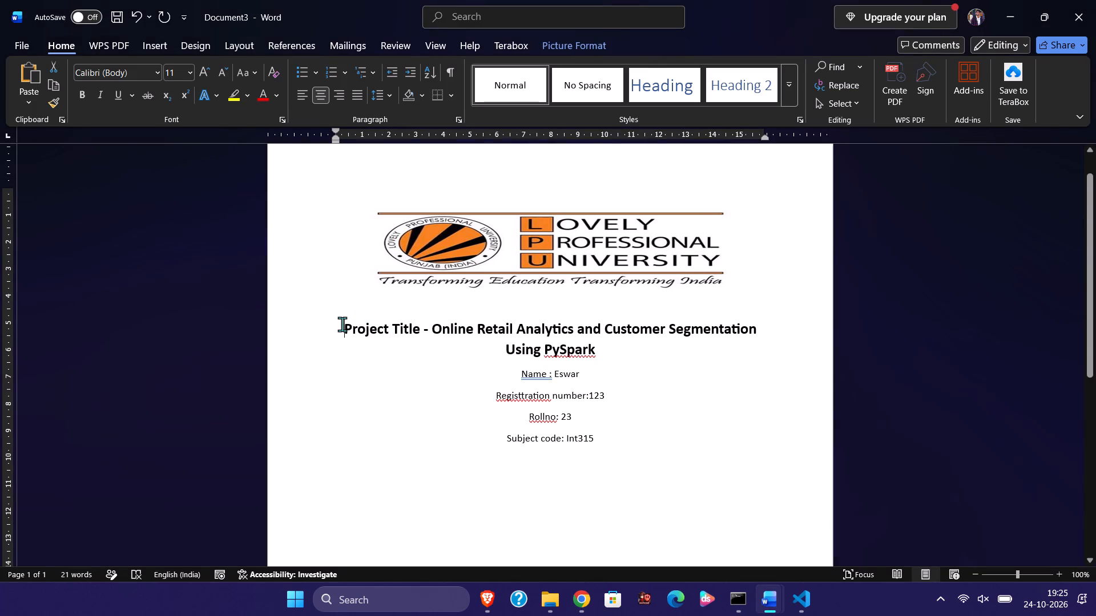
pyautogui.press('Return')
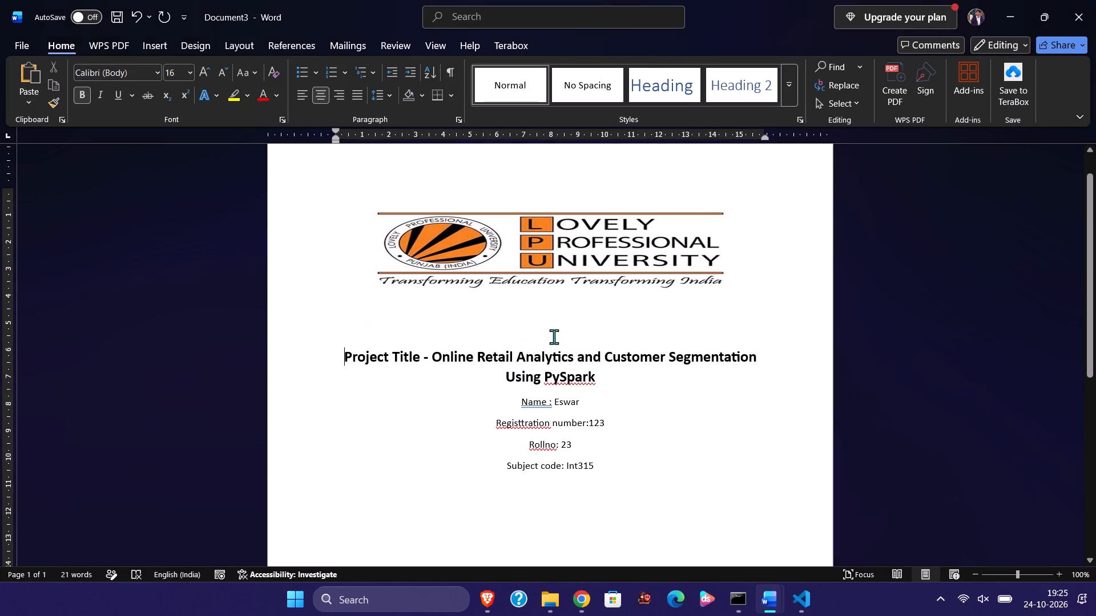
pyautogui.click(555, 335)
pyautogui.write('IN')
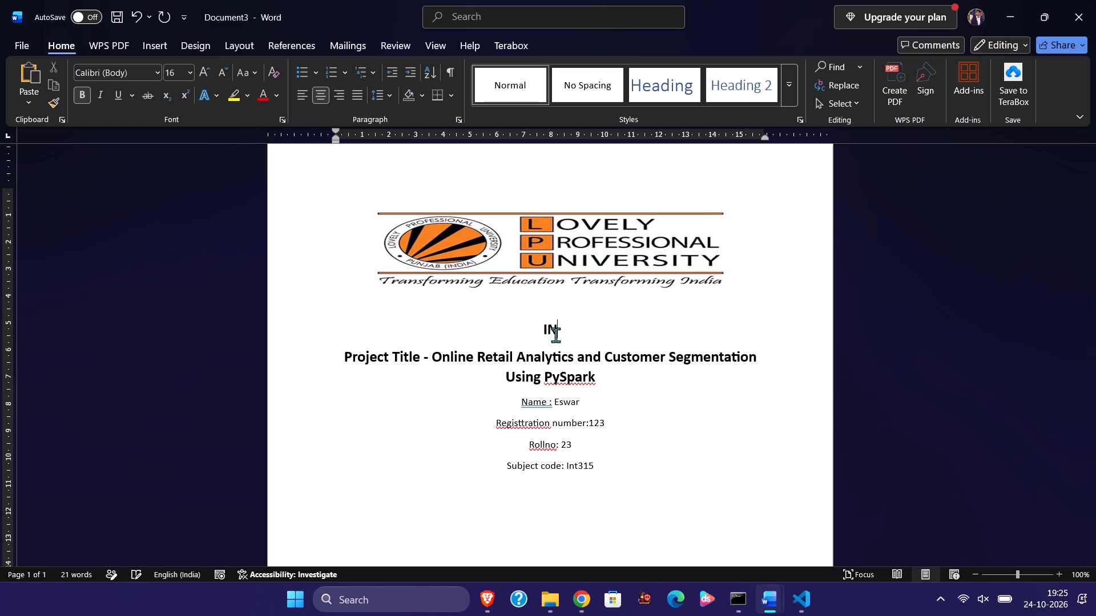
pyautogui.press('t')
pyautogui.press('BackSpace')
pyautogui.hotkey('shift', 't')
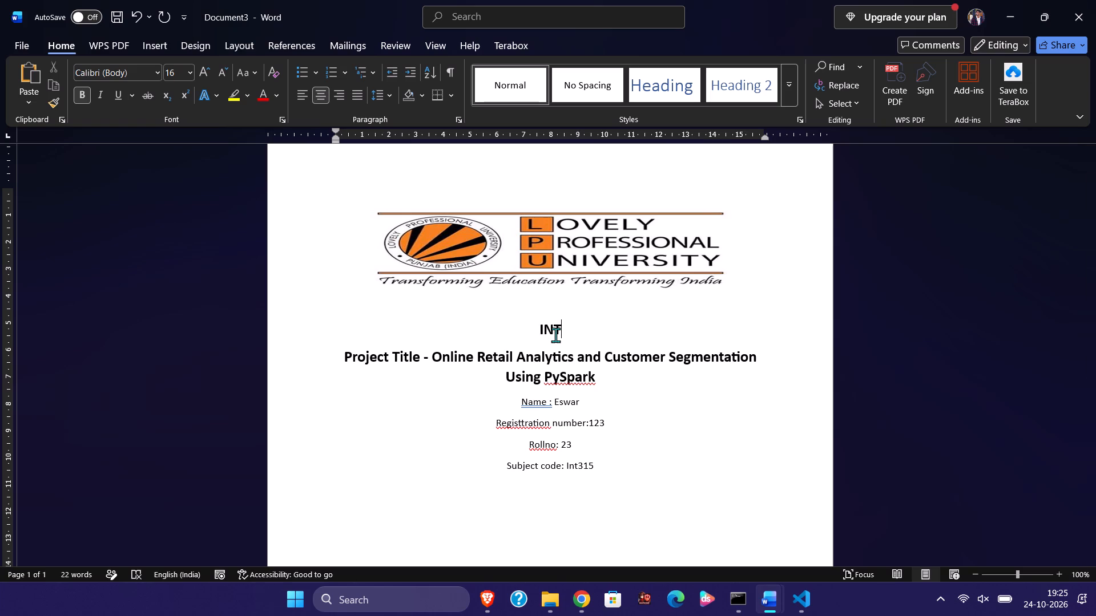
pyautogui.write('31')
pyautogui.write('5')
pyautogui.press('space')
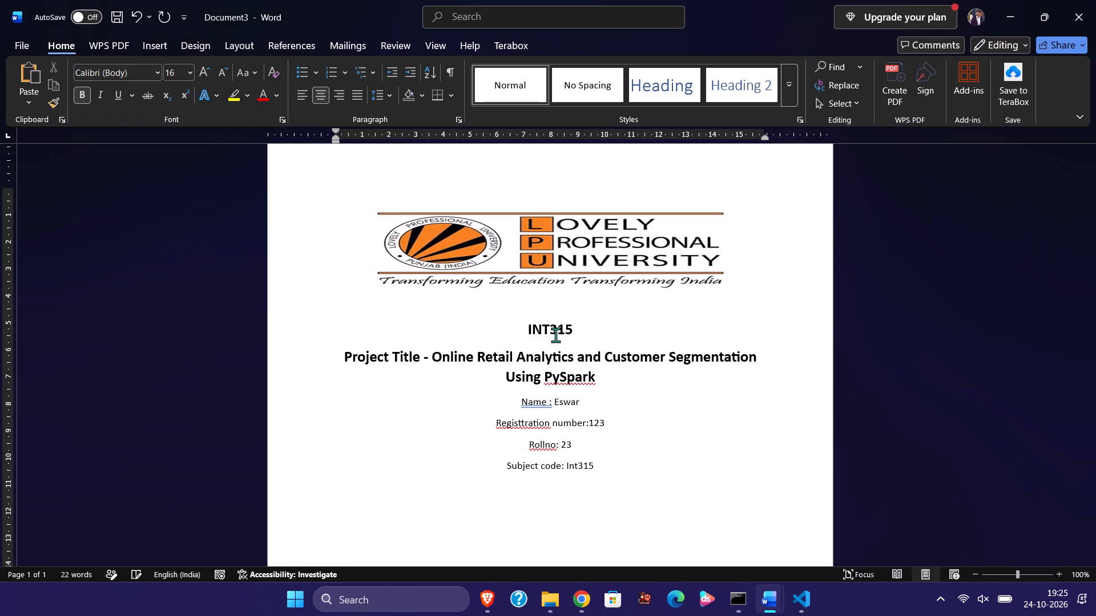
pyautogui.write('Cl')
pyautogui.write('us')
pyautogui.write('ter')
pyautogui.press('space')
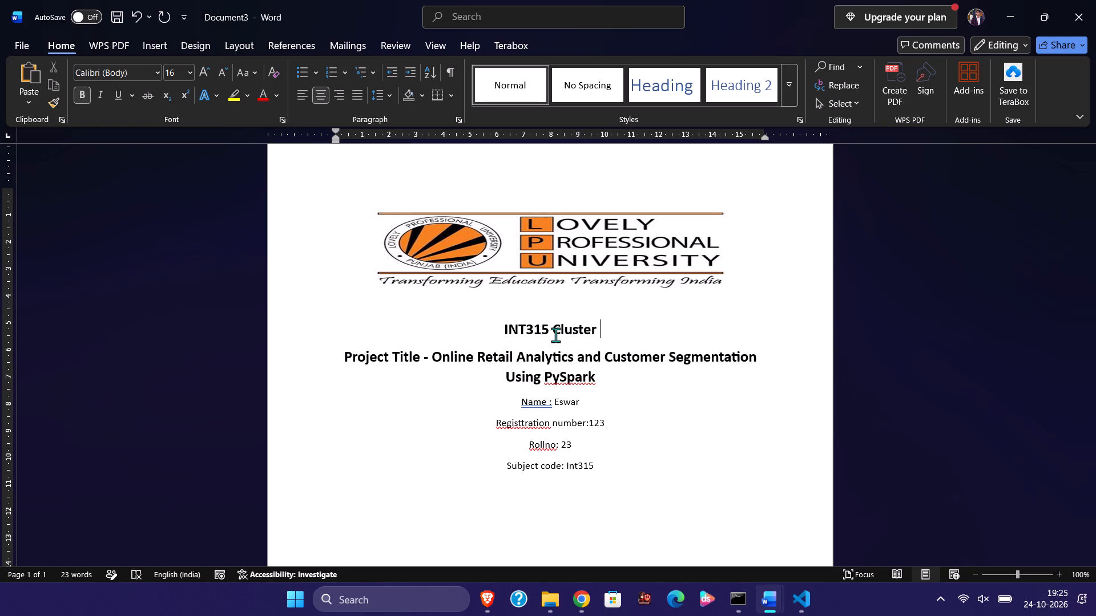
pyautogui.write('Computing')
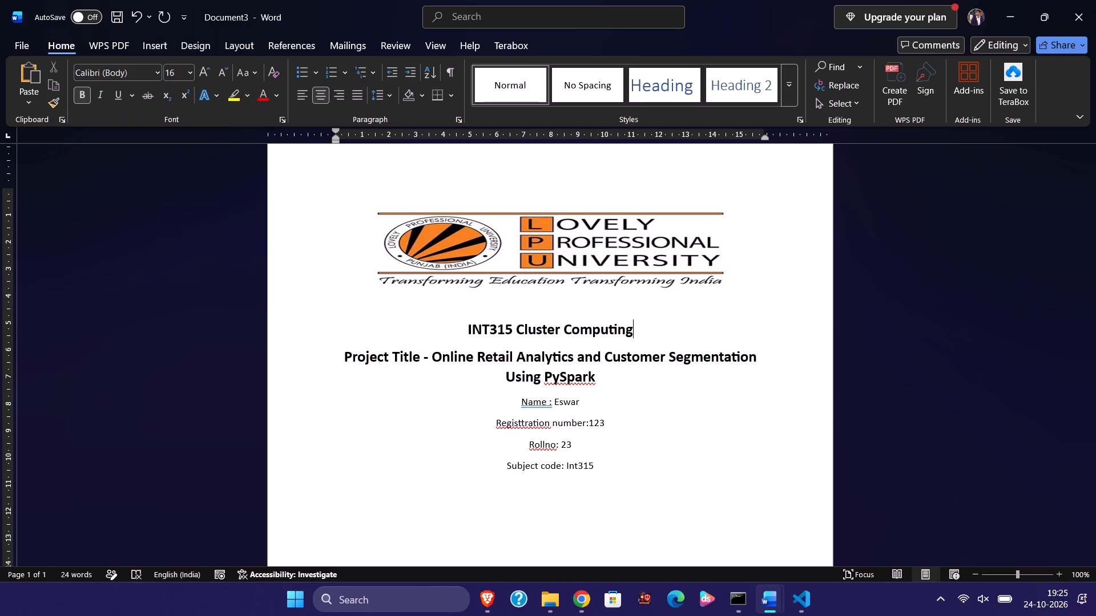
# Add the line "CA-2" between the course name and the project title.
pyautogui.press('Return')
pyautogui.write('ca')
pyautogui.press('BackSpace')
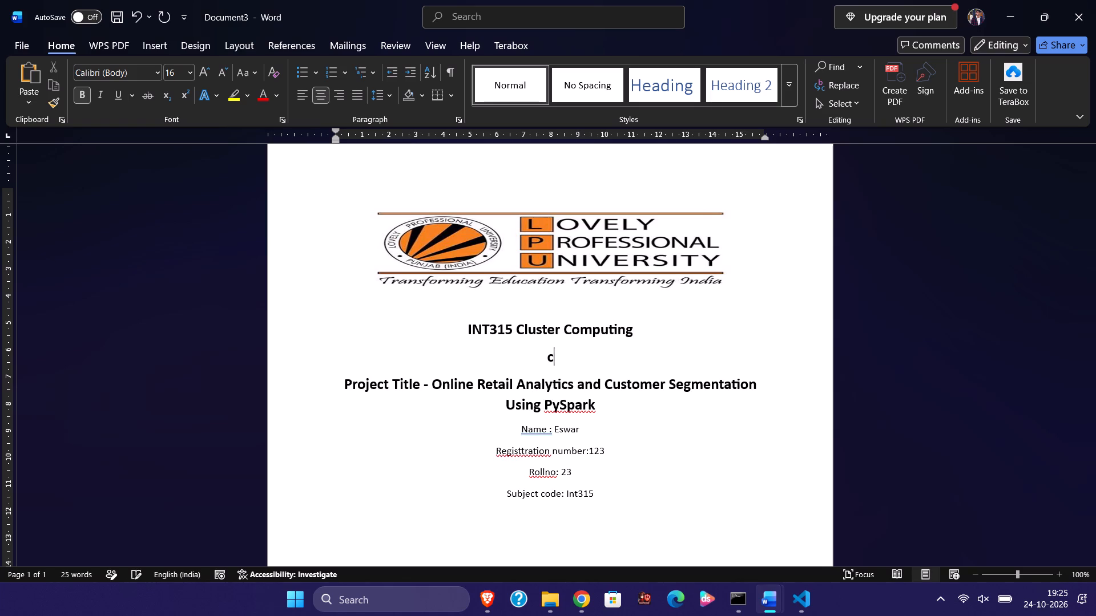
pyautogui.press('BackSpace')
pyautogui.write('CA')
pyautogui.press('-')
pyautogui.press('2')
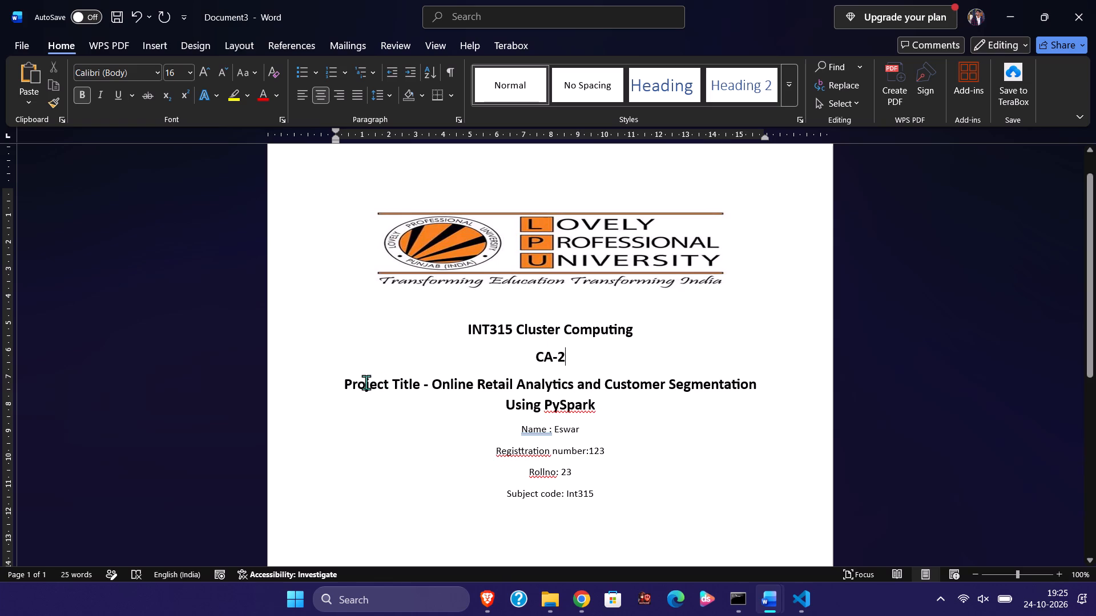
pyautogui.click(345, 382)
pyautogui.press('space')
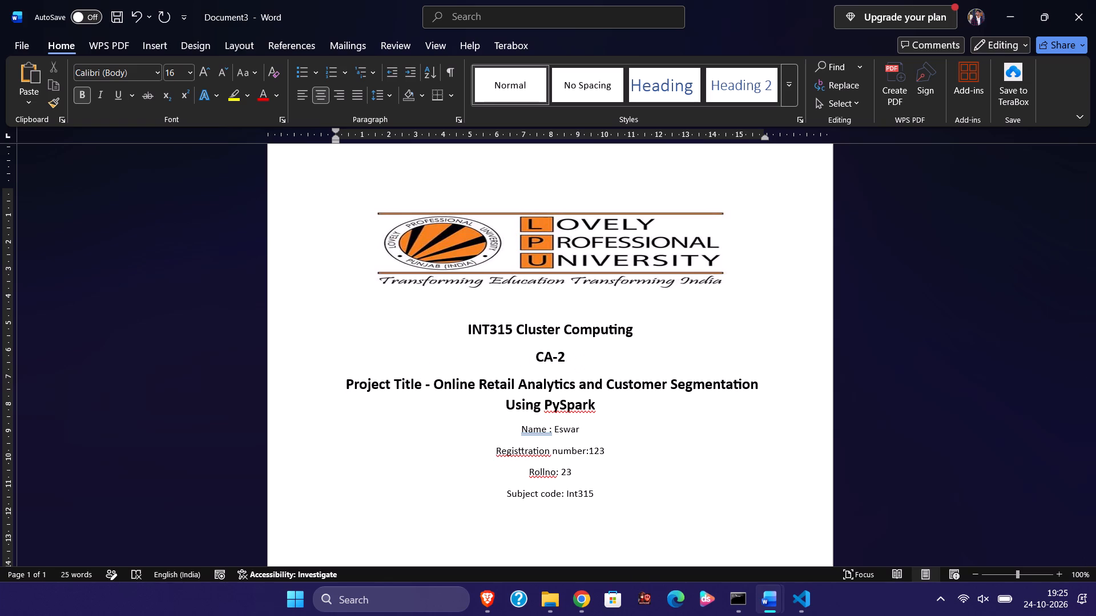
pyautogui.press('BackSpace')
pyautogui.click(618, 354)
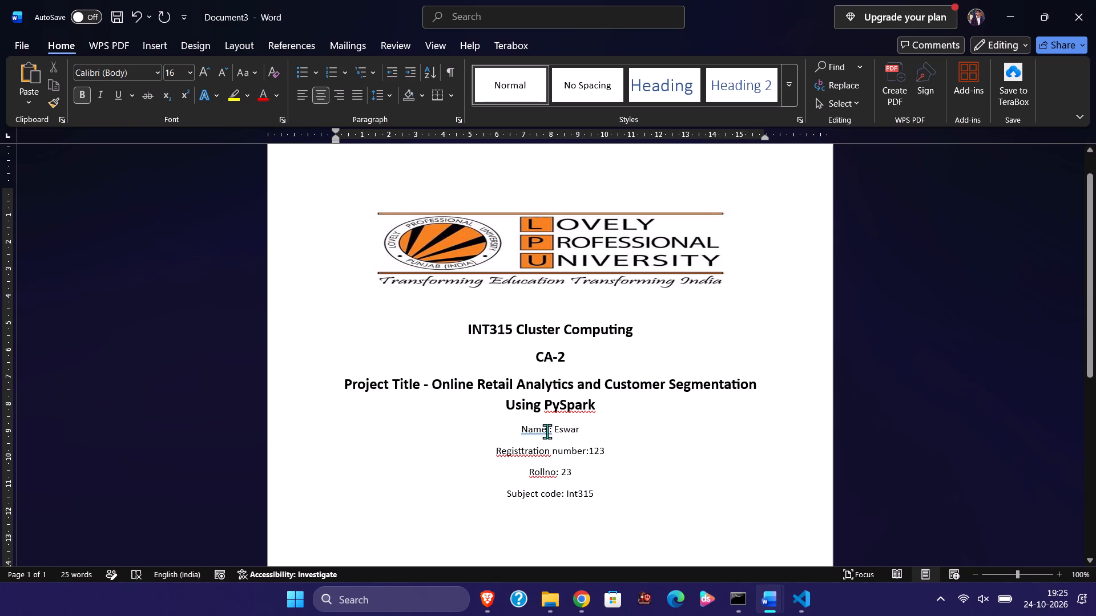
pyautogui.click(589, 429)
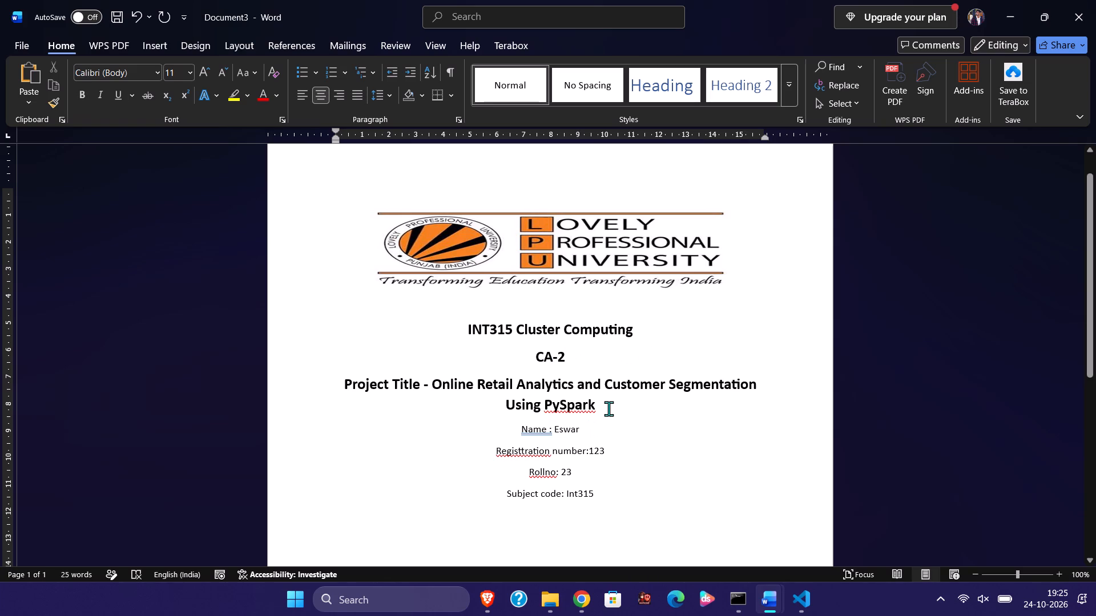
# Add a line reading "By" between the project title and the student's name.
pyautogui.click(609, 408)
pyautogui.press('Return')
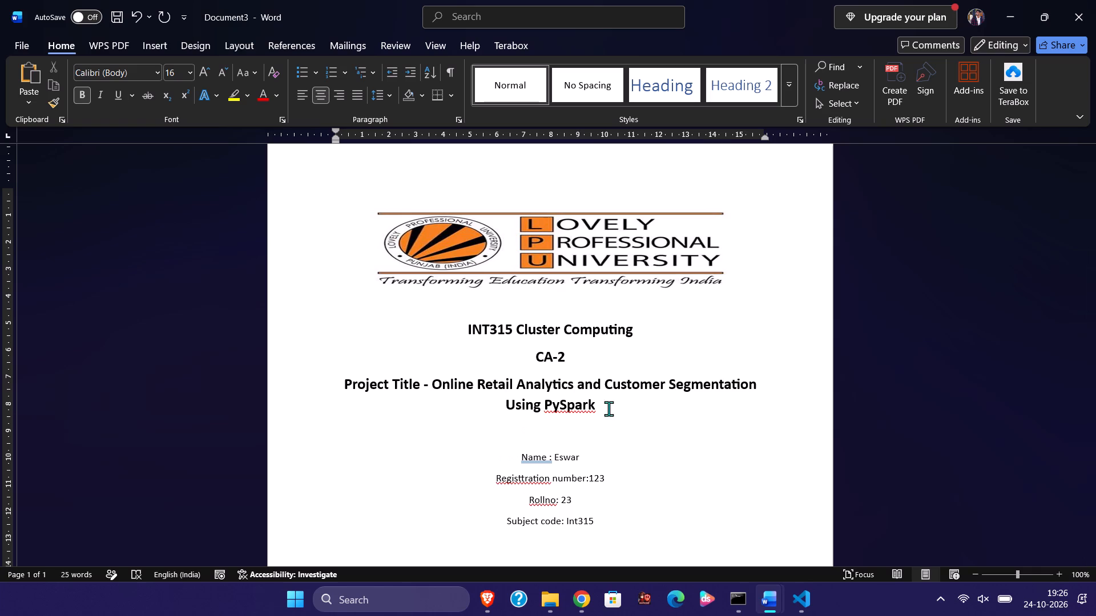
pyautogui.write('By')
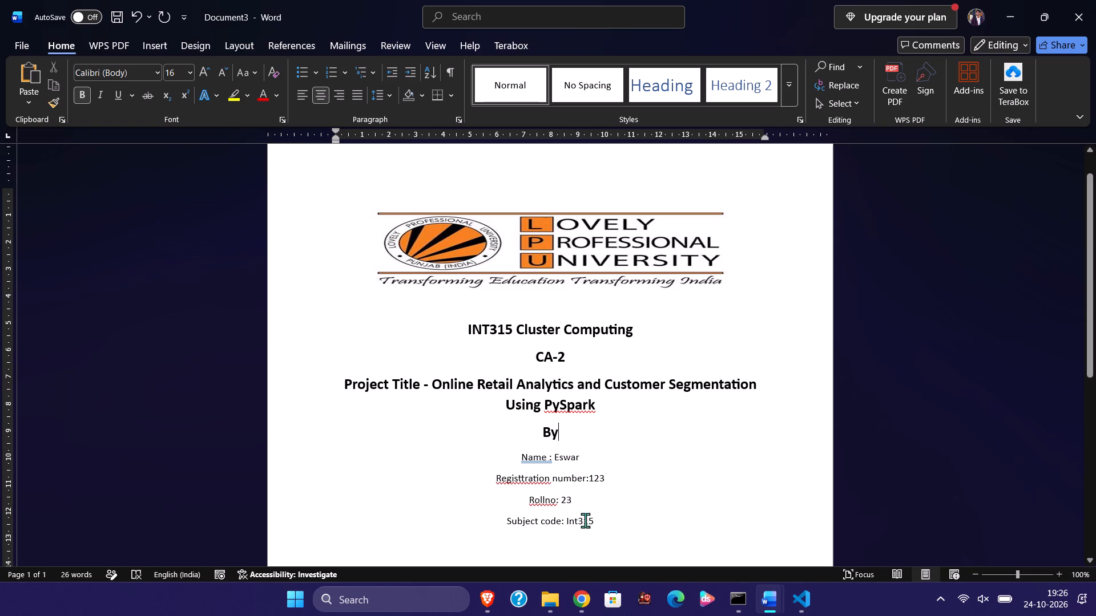
# Delete the subject code text below the roll number.
pyautogui.scroll(-3, 618, 522)
pyautogui.scroll(2, 618, 522)
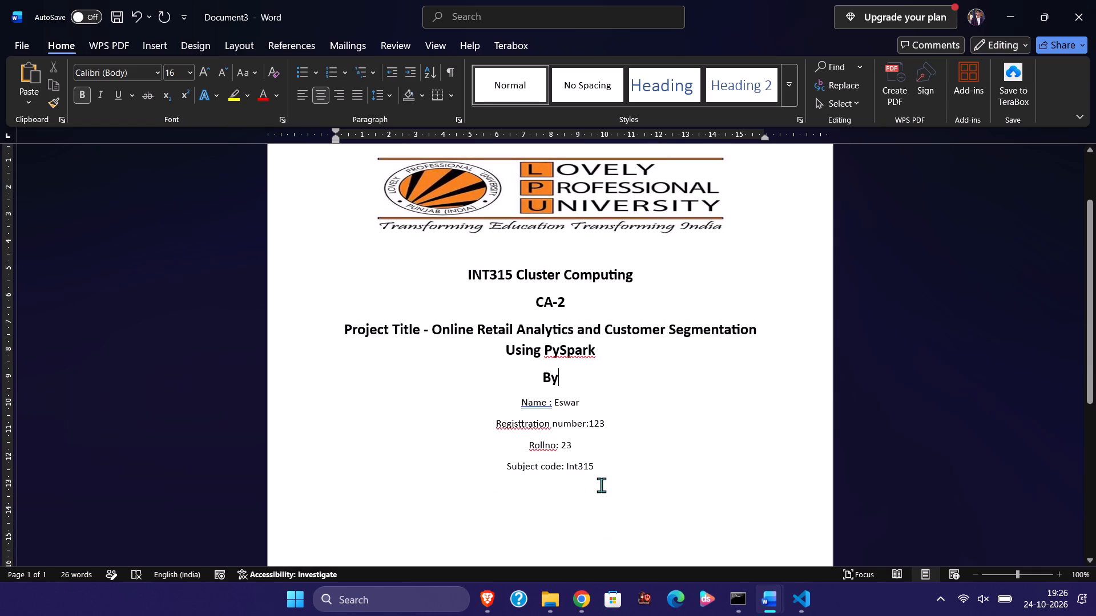
pyautogui.moveTo(598, 469); pyautogui.dragTo(520, 467)
pyautogui.press('BackSpace')
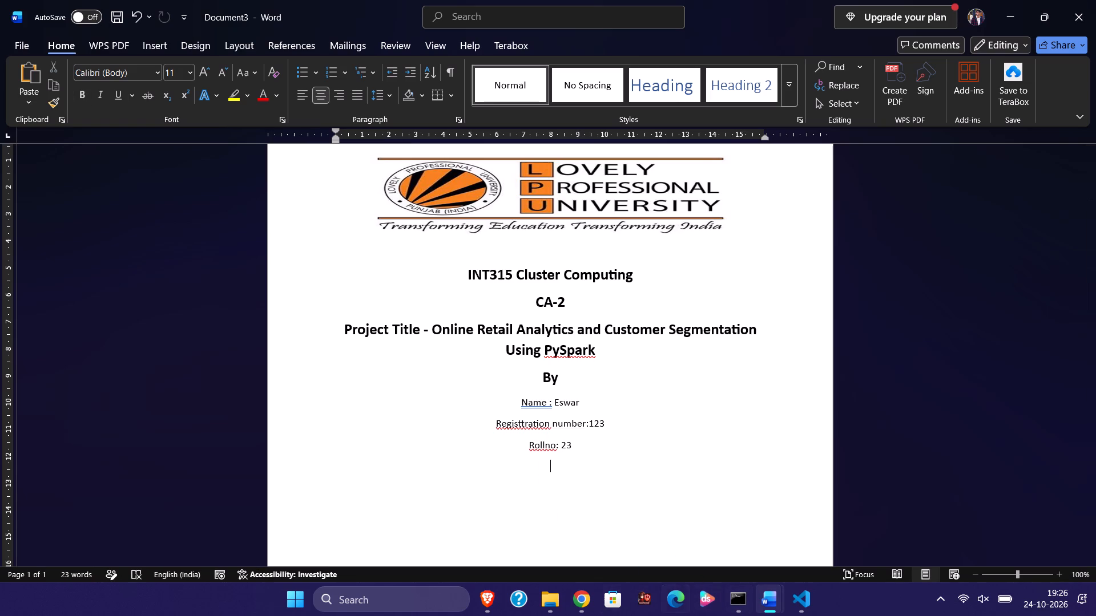
# Recheck the School of Law reference cover in Chrome and return to Document3 in Word.
pyautogui.click(579, 596)
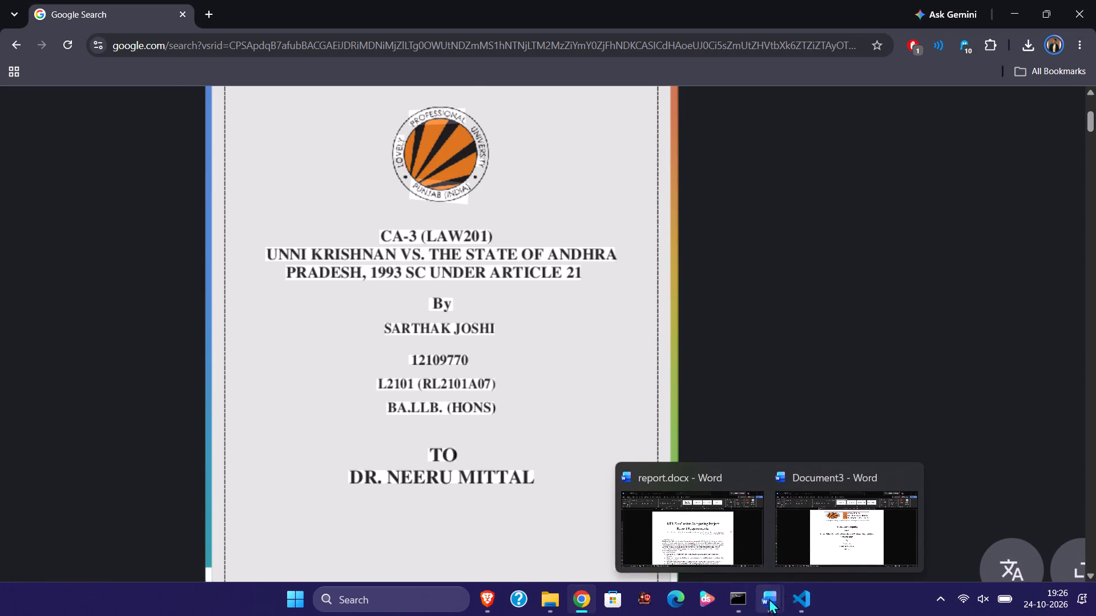
pyautogui.click(812, 540)
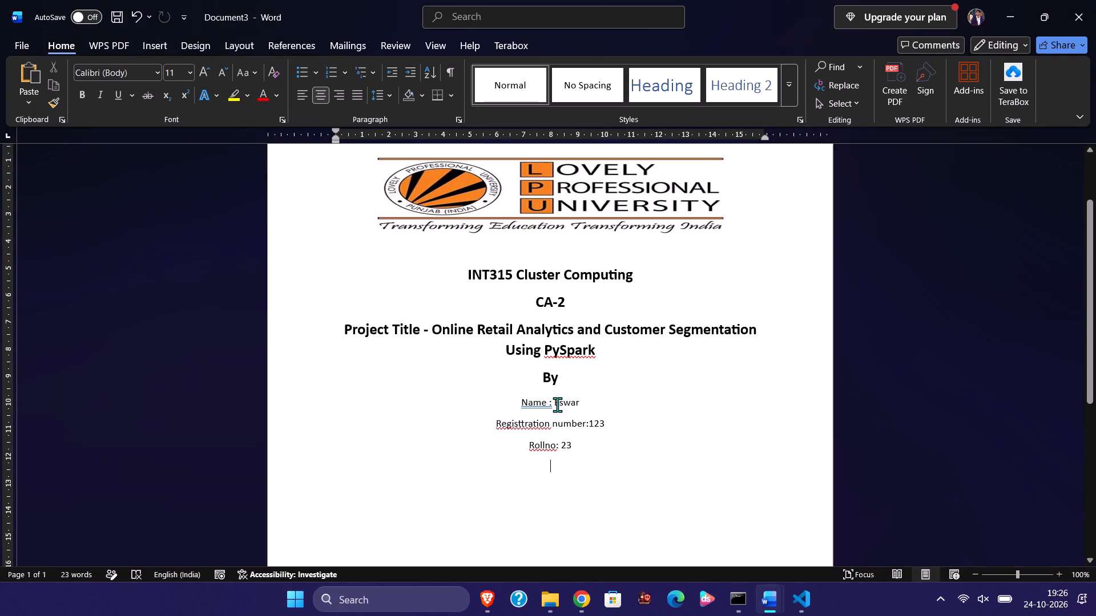
# Remove the name, registration number and roll number labels from the student's details, leaving only their values.
pyautogui.moveTo(555, 404); pyautogui.dragTo(525, 405)
pyautogui.press('BackSpace')
pyautogui.moveTo(590, 422); pyautogui.dragTo(569, 425)
pyautogui.moveTo(569, 425); pyautogui.dragTo(502, 429)
pyautogui.press('BackSpace')
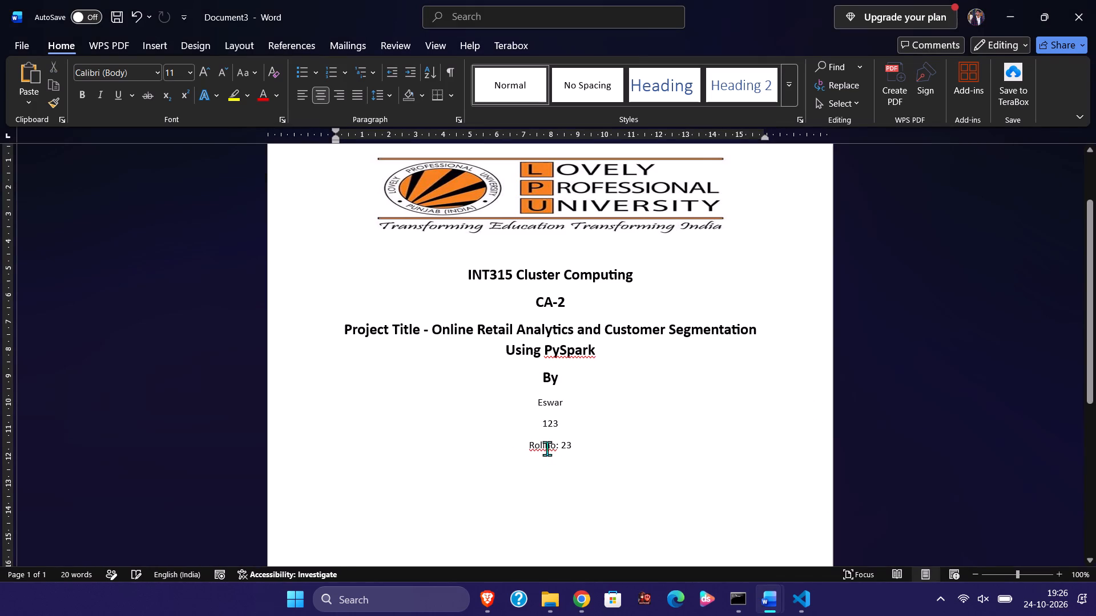
pyautogui.moveTo(562, 444); pyautogui.dragTo(527, 445)
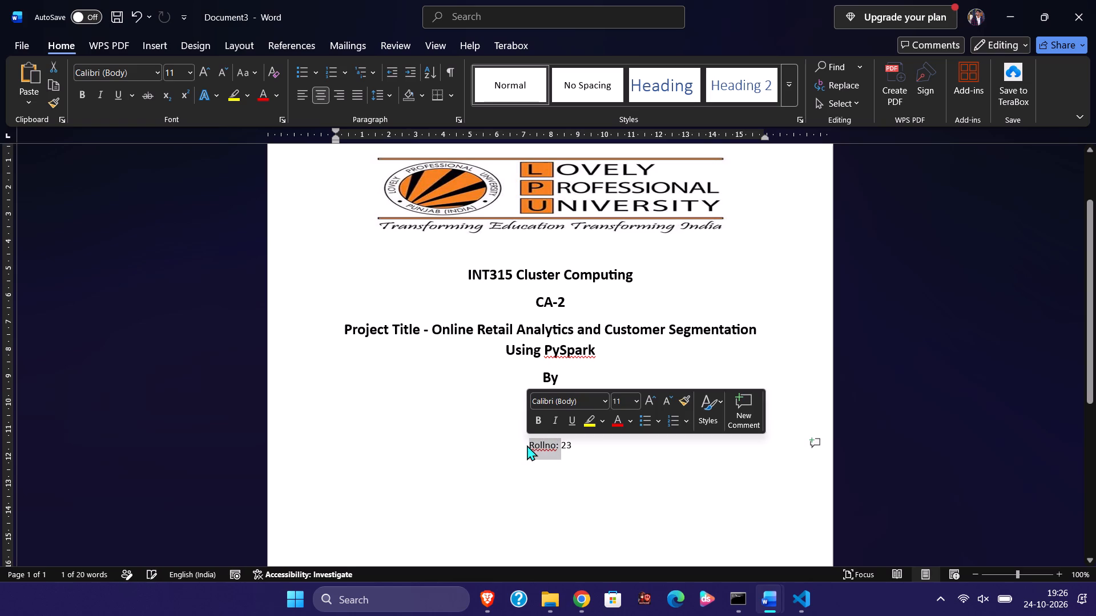
pyautogui.press('BackSpace')
# Add a line "To" below the roll number and copy the formatting of the "By" line onto it.
pyautogui.click(570, 450)
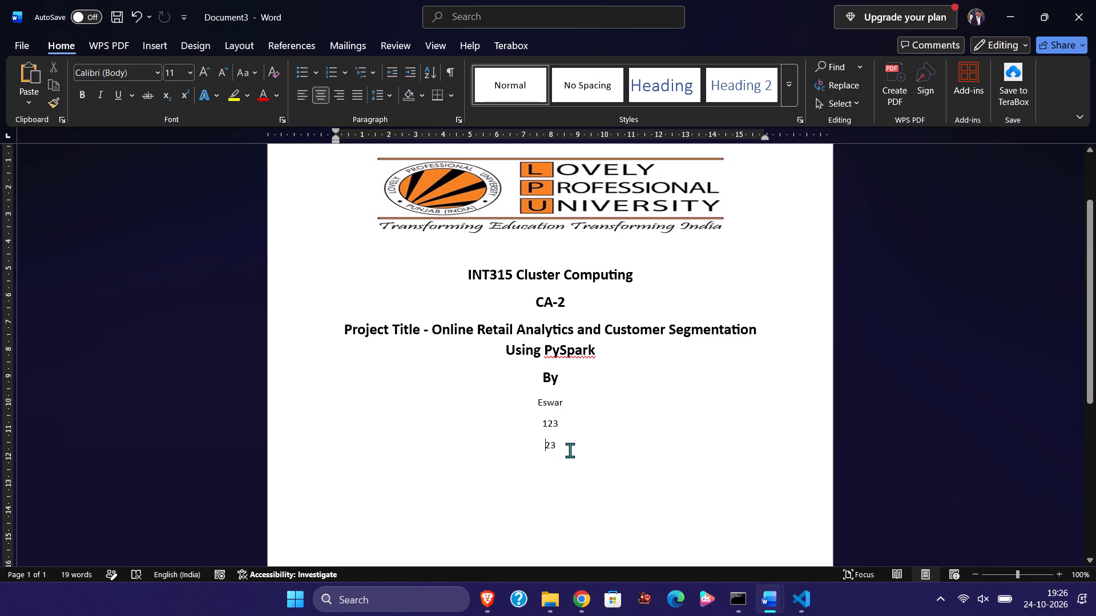
pyautogui.press('Return')
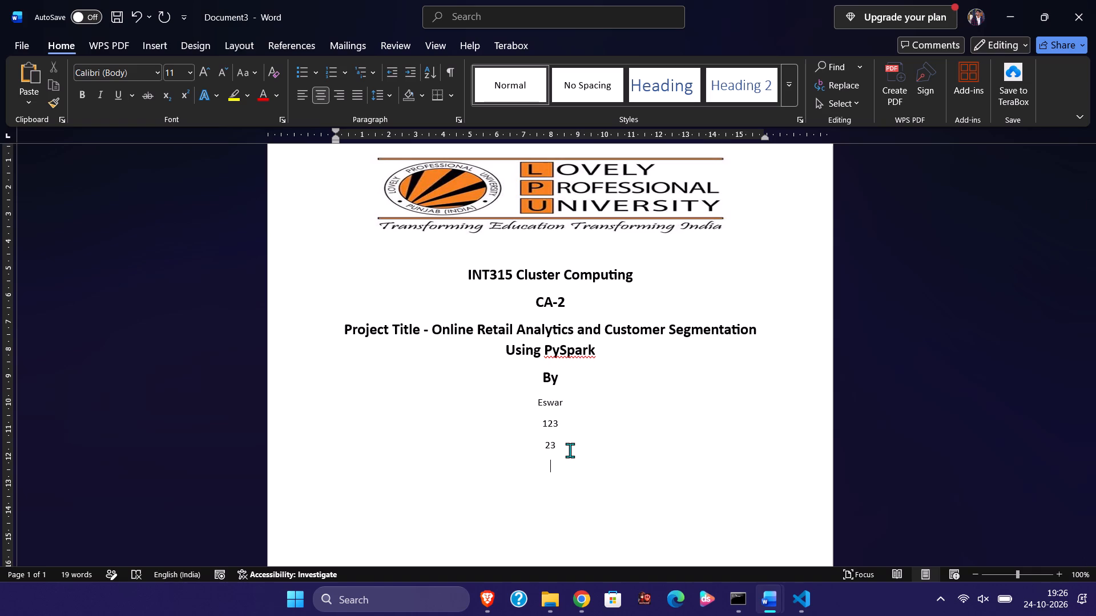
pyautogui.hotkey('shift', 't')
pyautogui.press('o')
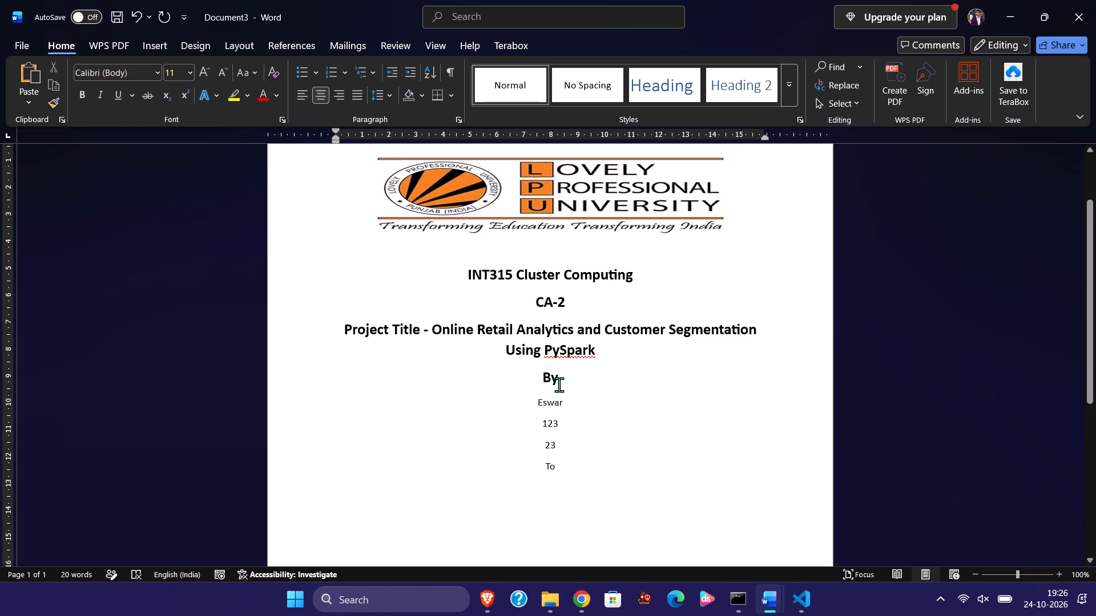
pyautogui.moveTo(559, 383); pyautogui.dragTo(543, 381)
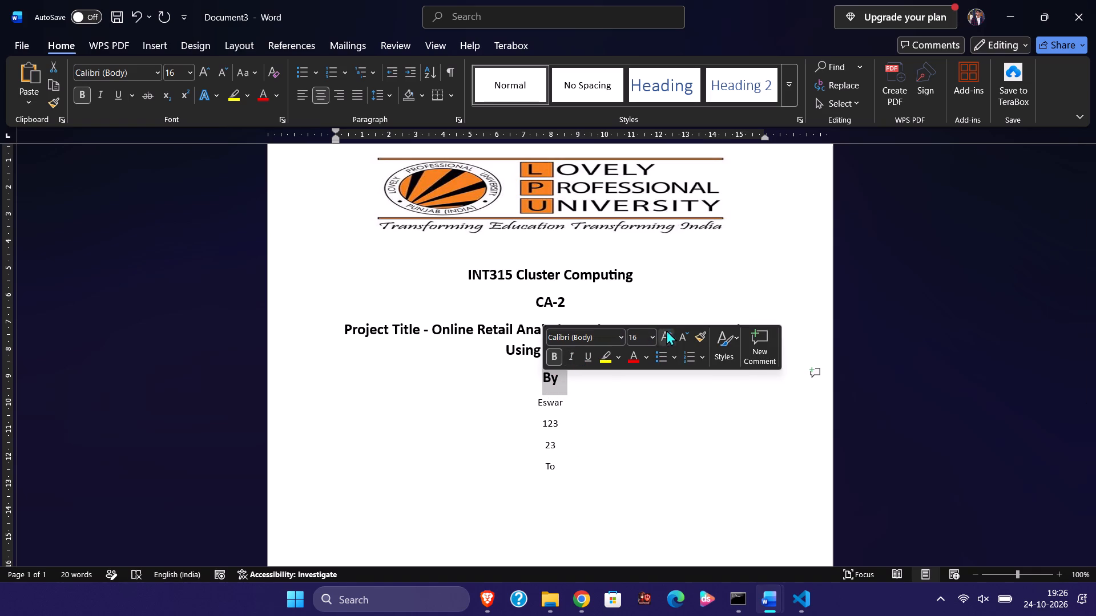
pyautogui.click(700, 333)
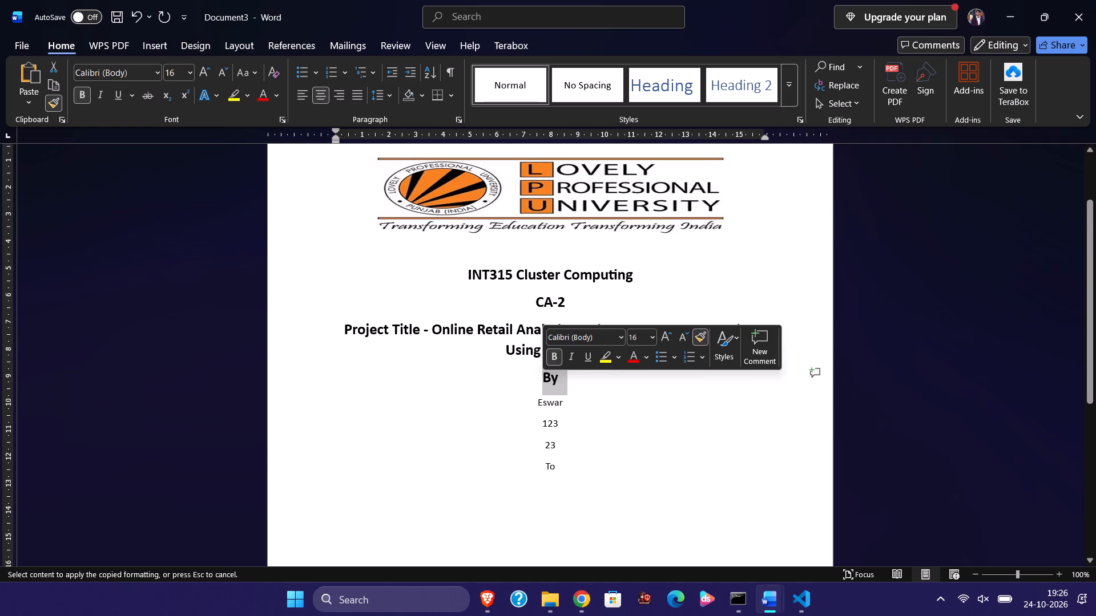
pyautogui.moveTo(566, 470); pyautogui.dragTo(543, 470)
pyautogui.click(574, 471)
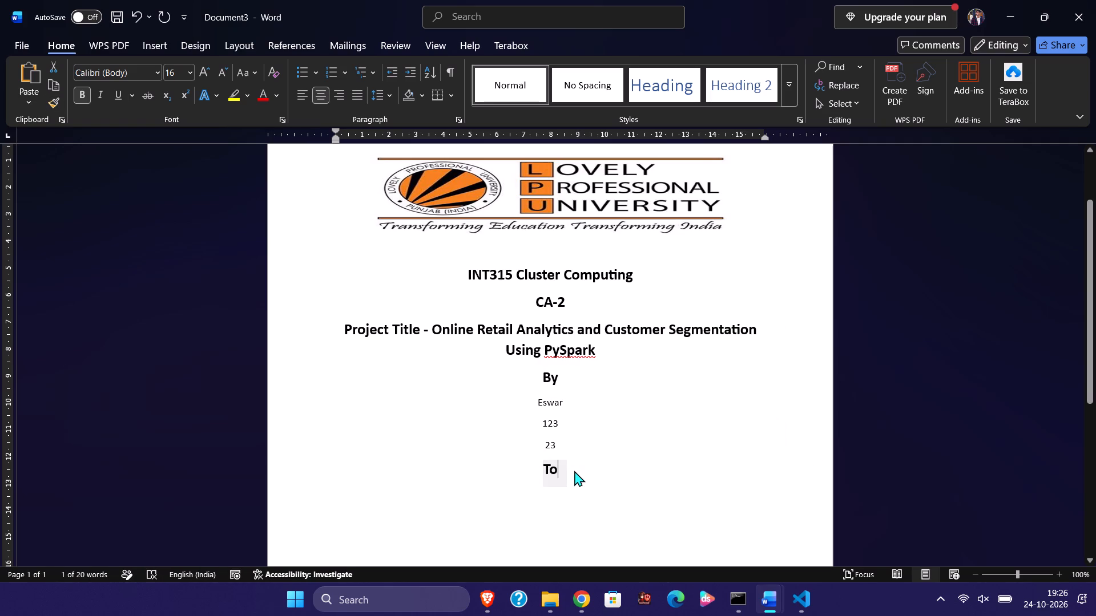
# Enter the recipient's first name on a new line below "To".
pyautogui.press('Return')
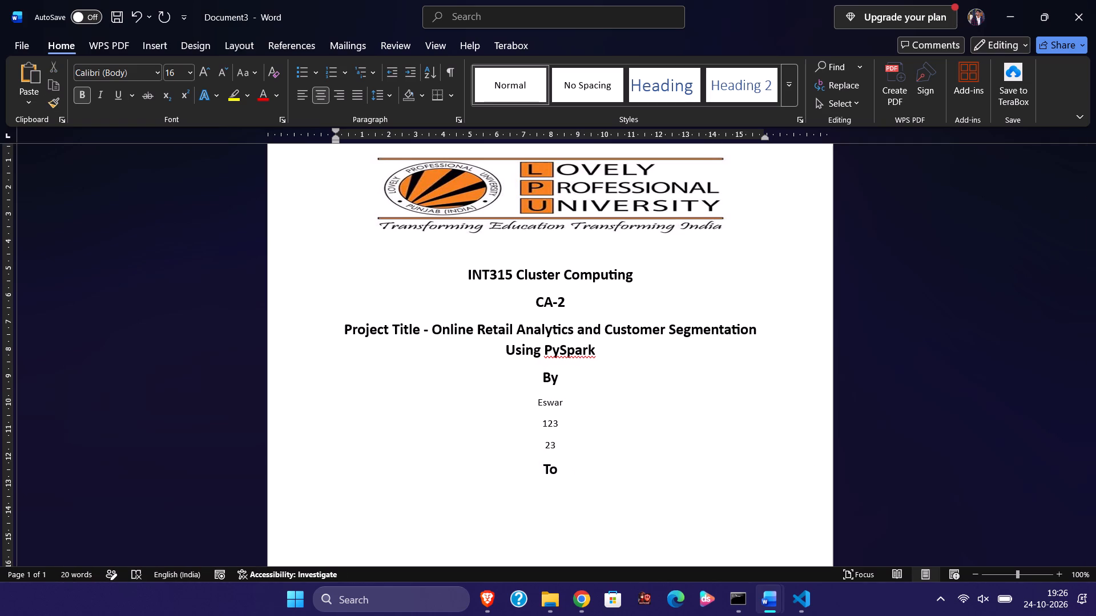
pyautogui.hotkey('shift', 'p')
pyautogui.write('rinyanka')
# Examine the cover page's overall layout from the logo down to the recipient's name.
pyautogui.scroll(-1, 666, 498)
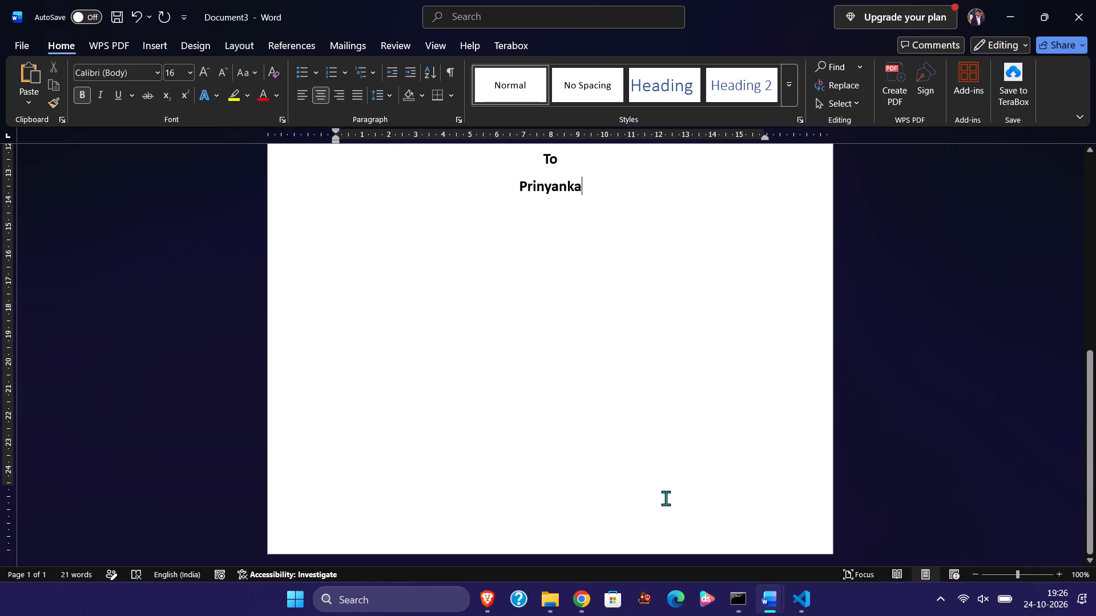
pyautogui.scroll(-1, 666, 498)
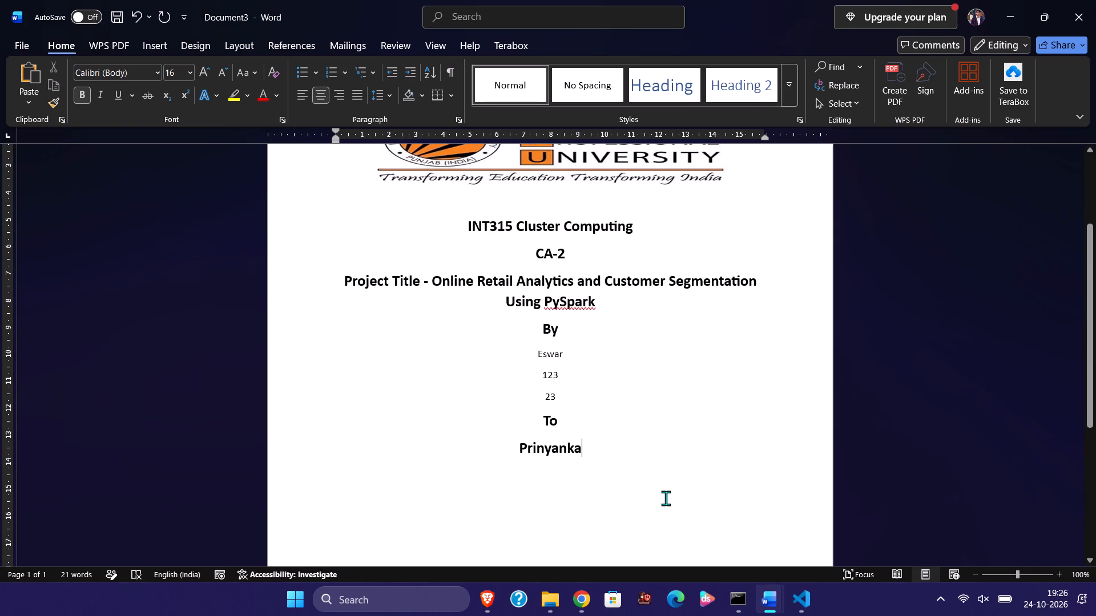
pyautogui.scroll(-1, 613, 389)
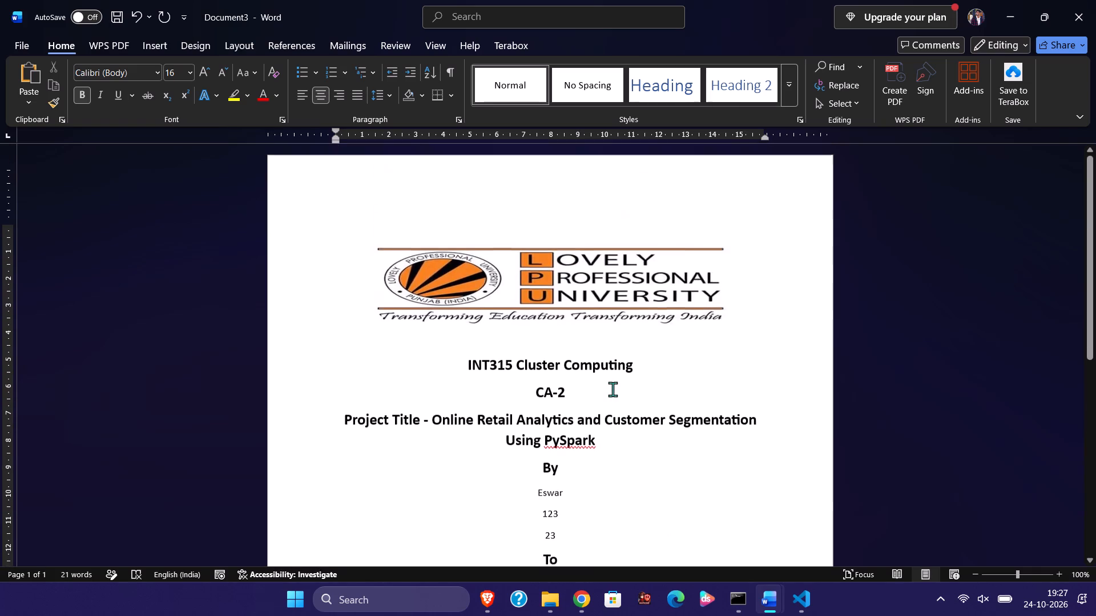
pyautogui.scroll(-1, 613, 389)
pyautogui.scroll(1, 613, 389)
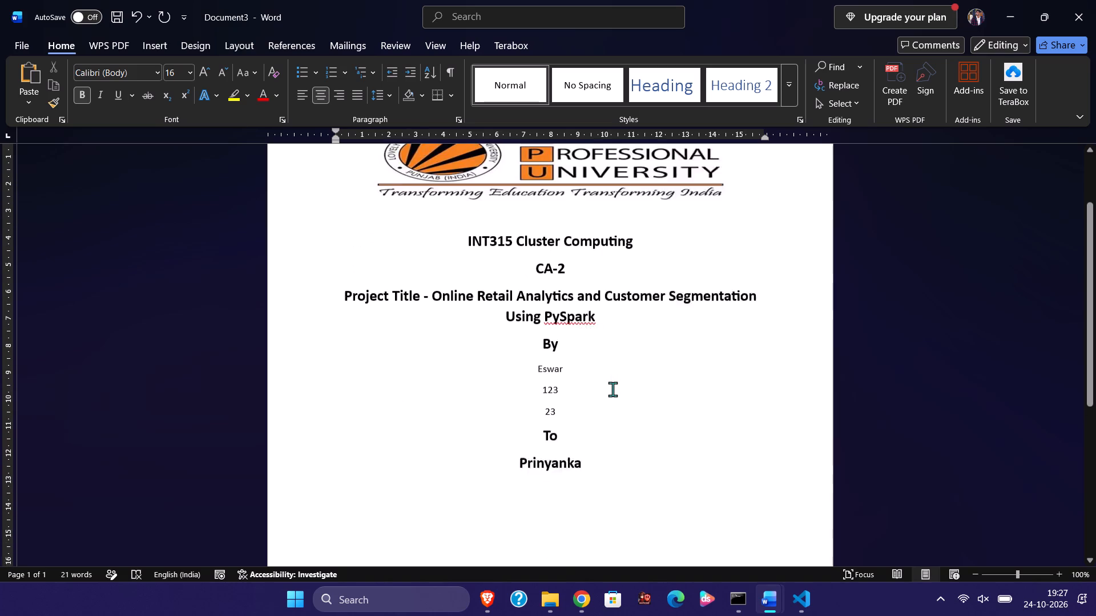
pyautogui.scroll(1, 613, 389)
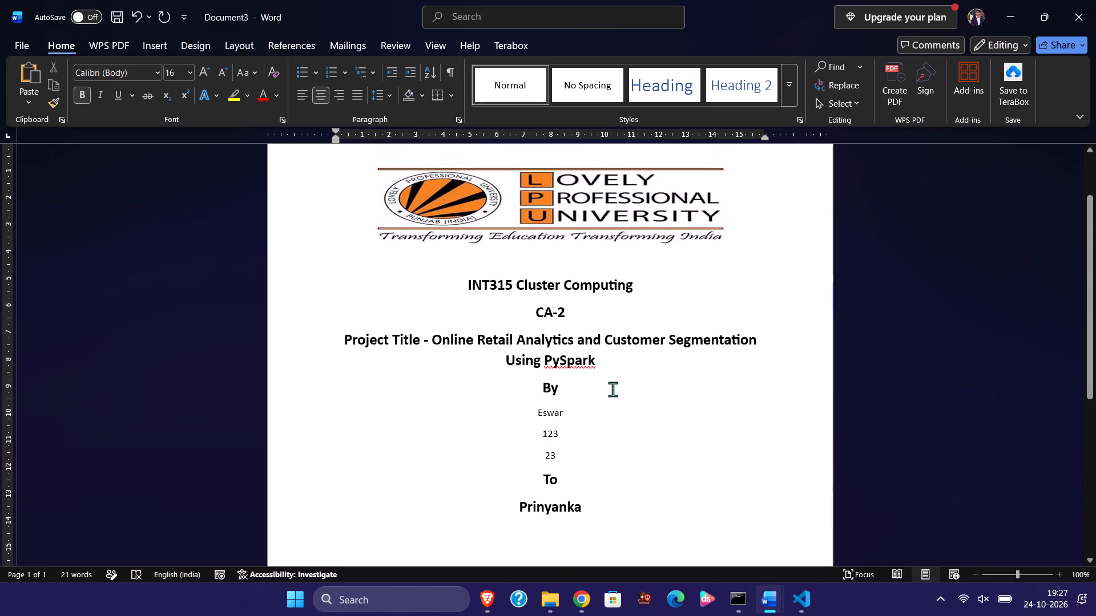
pyautogui.scroll(4, 613, 389)
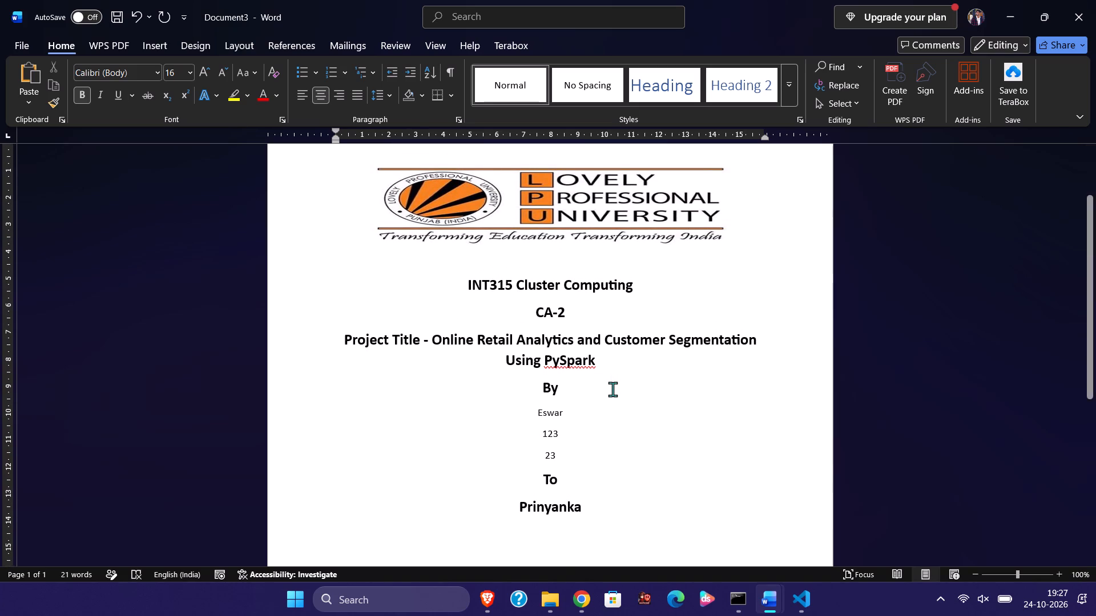
pyautogui.scroll(2, 613, 389)
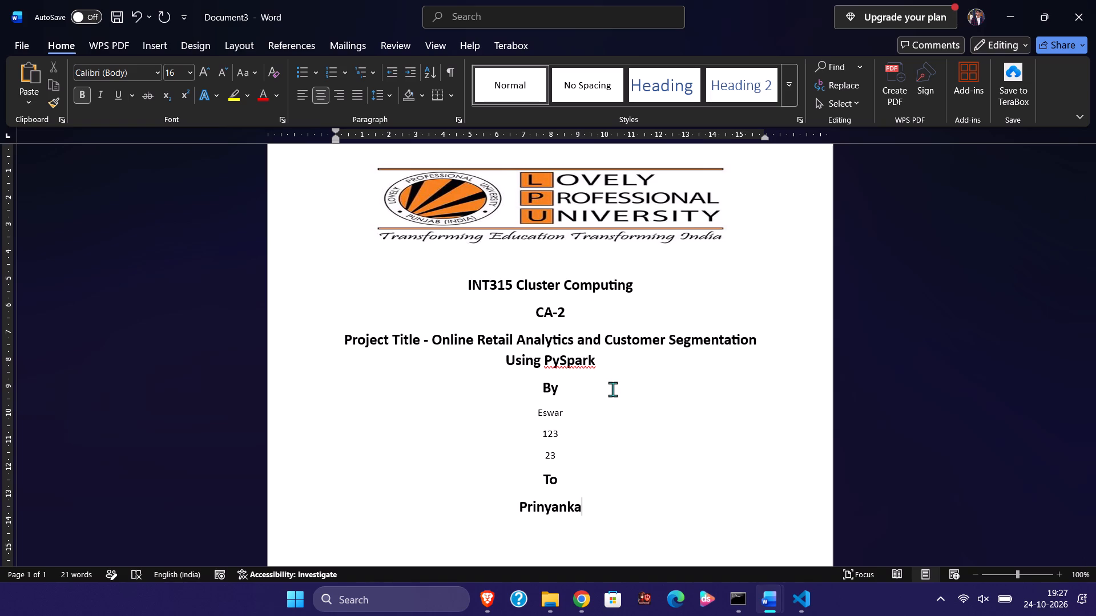
pyautogui.scroll(3, 613, 389)
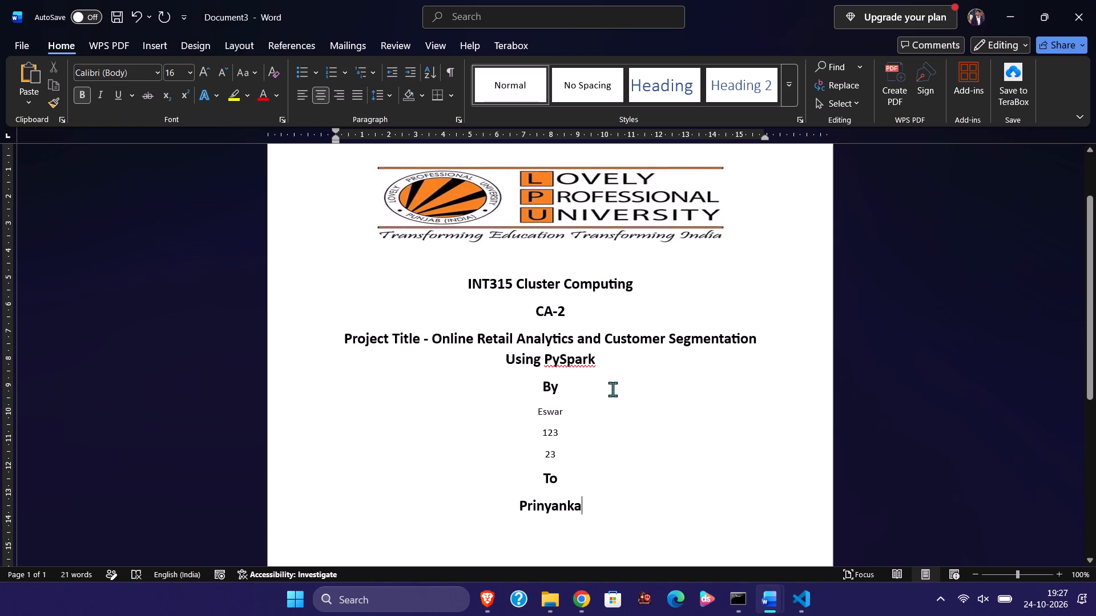
# Add the recipient's surname after the first name.
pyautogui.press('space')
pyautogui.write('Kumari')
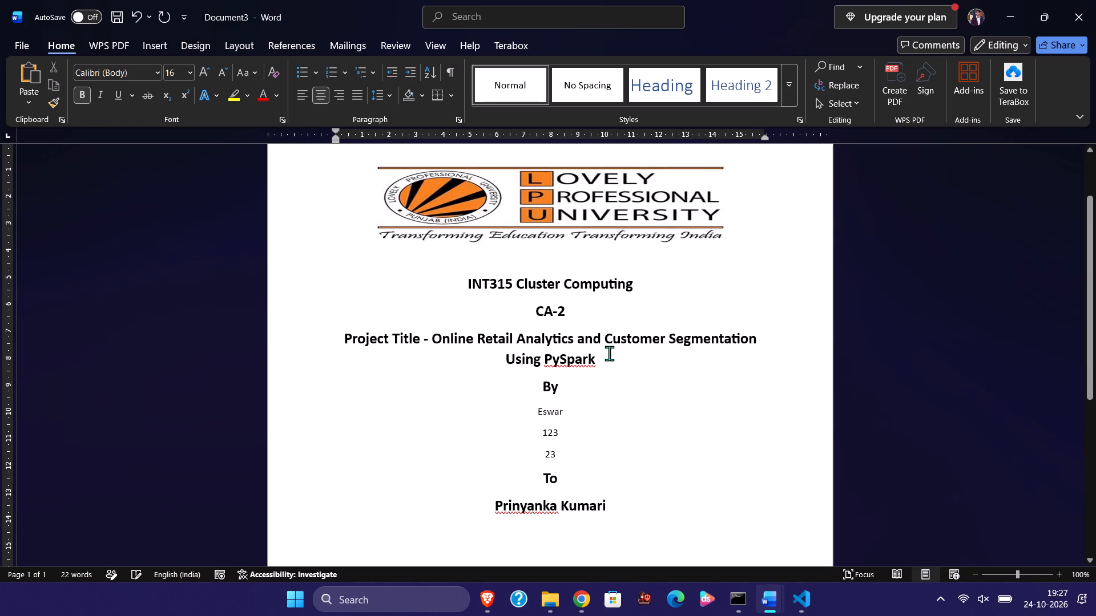
# Format the student's name below "By" as 18 pt bold.
pyautogui.moveTo(569, 410); pyautogui.dragTo(538, 411)
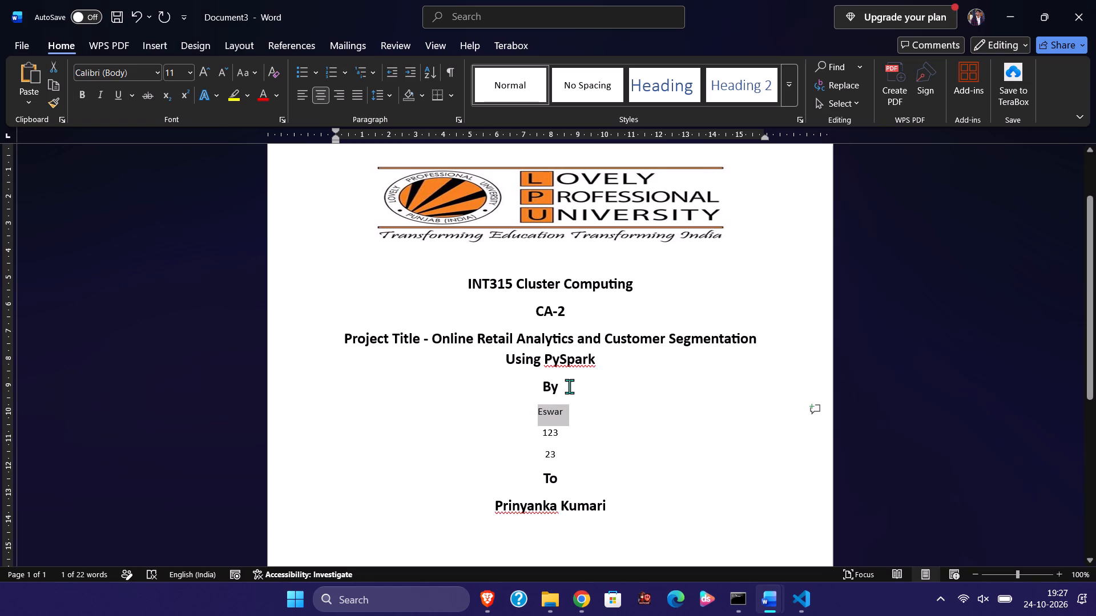
pyautogui.click(191, 72)
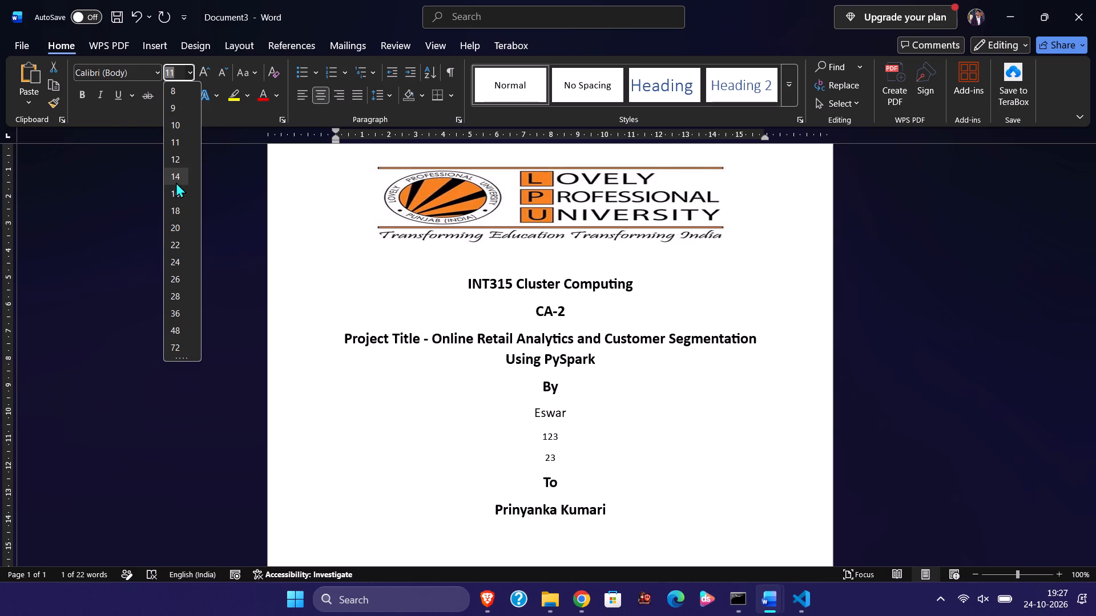
pyautogui.click(175, 218)
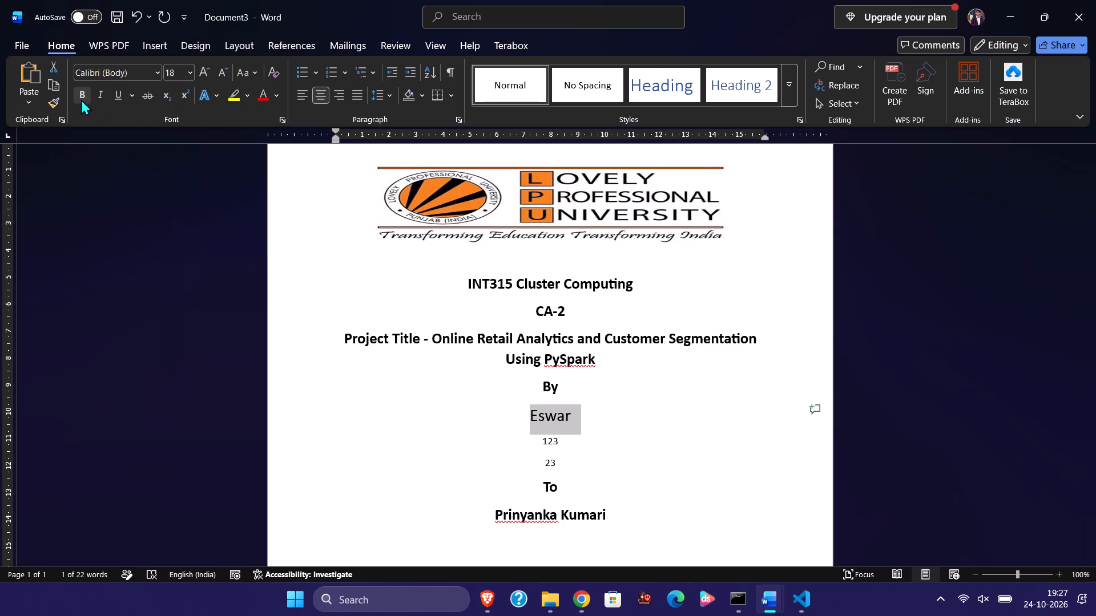
pyautogui.click(81, 99)
# Insert the student's surname before the first name, separated by a space.
pyautogui.click(526, 411)
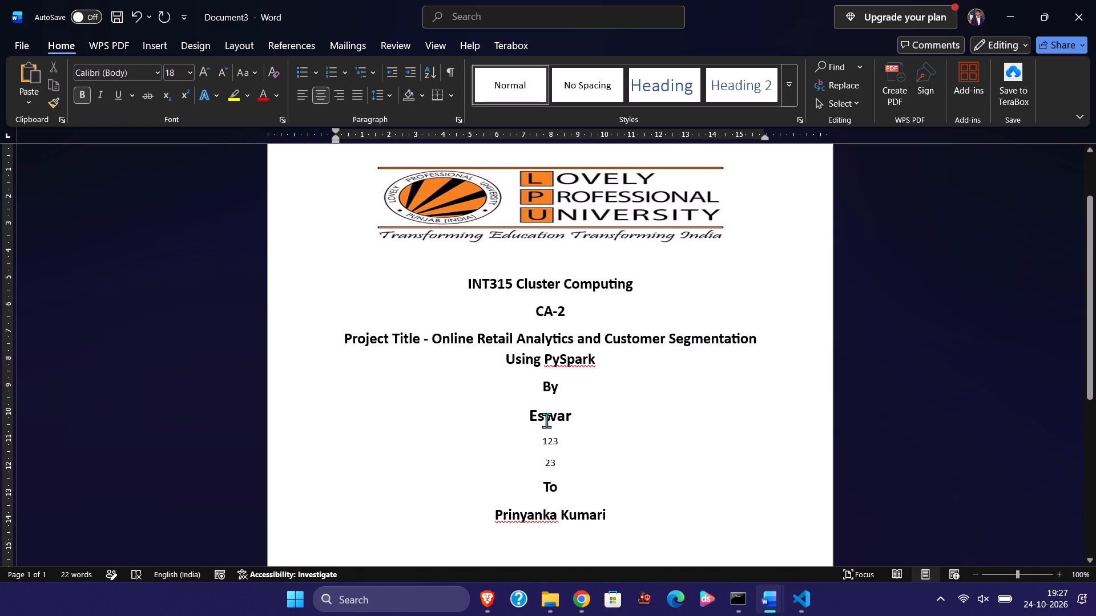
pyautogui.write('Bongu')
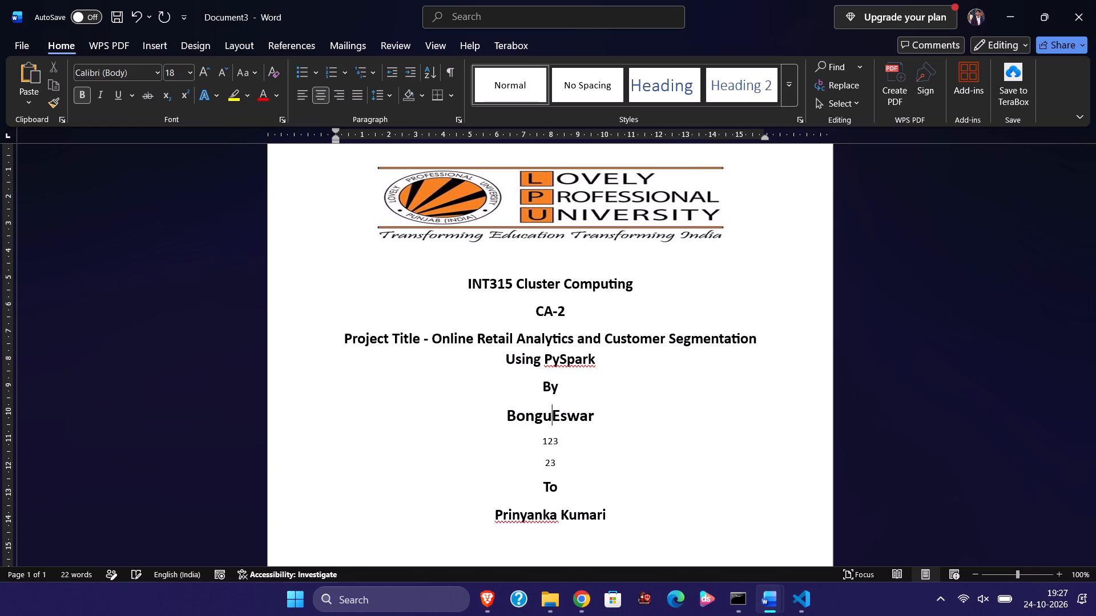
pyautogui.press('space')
# Complete the student's registration number below the name by adding its remaining digits.
pyautogui.click(562, 444)
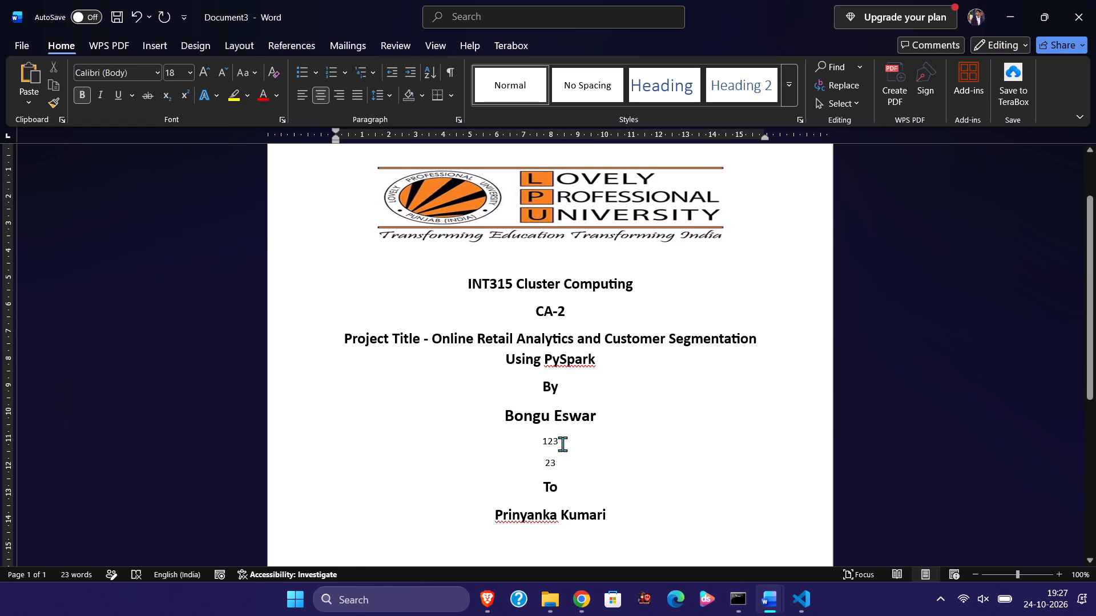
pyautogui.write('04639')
# Replace the placeholder roll number with the student's own number and prefix it with "Roll No - ".
pyautogui.click(561, 459)
pyautogui.press('BackSpace')
pyautogui.press('BackSpace')
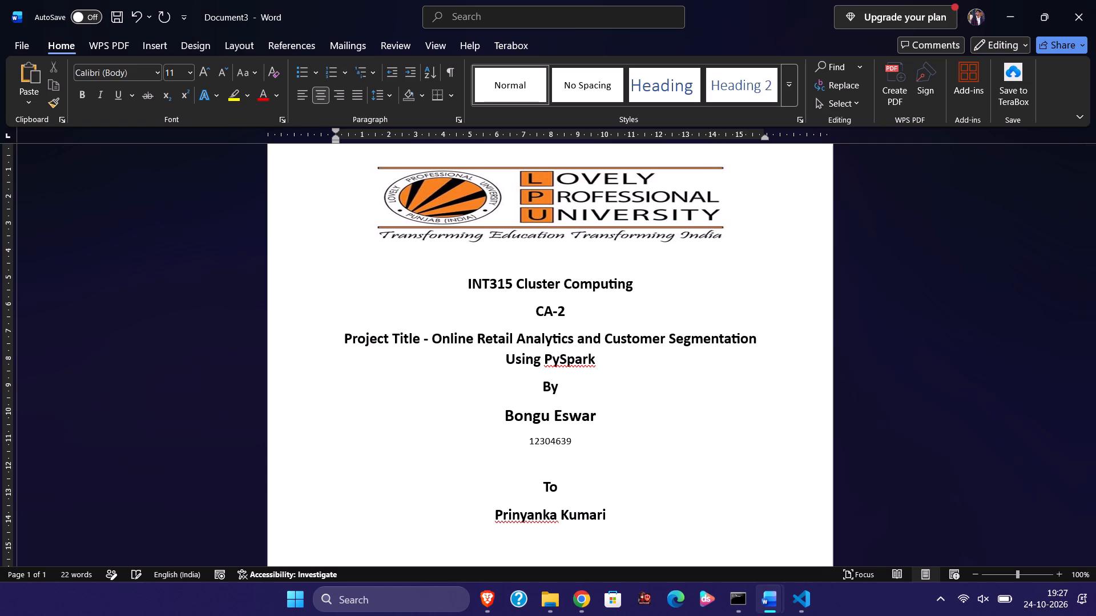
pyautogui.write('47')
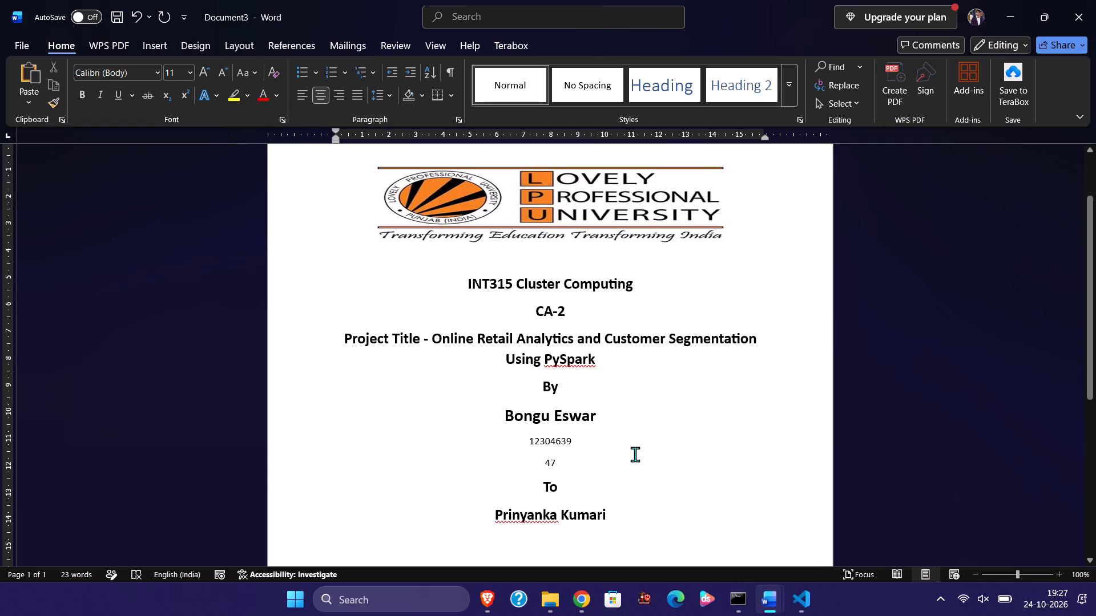
pyautogui.click(543, 462)
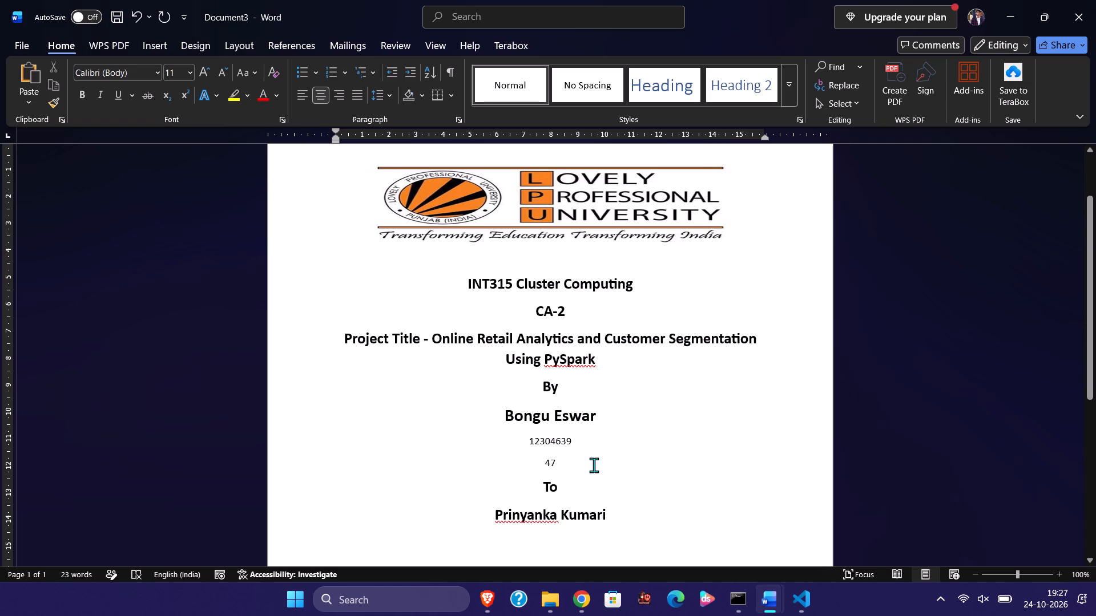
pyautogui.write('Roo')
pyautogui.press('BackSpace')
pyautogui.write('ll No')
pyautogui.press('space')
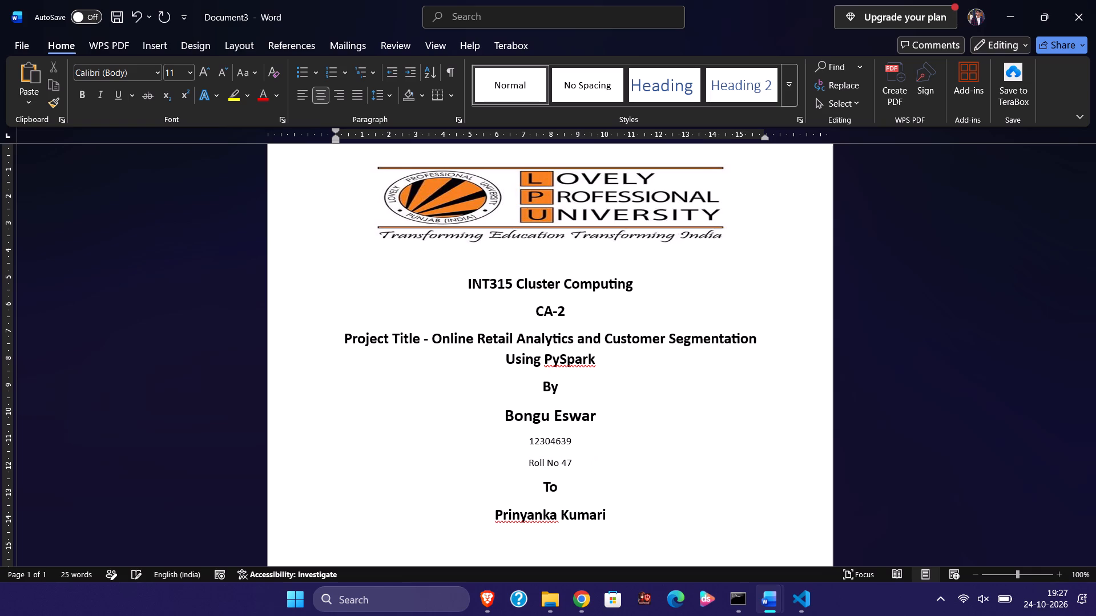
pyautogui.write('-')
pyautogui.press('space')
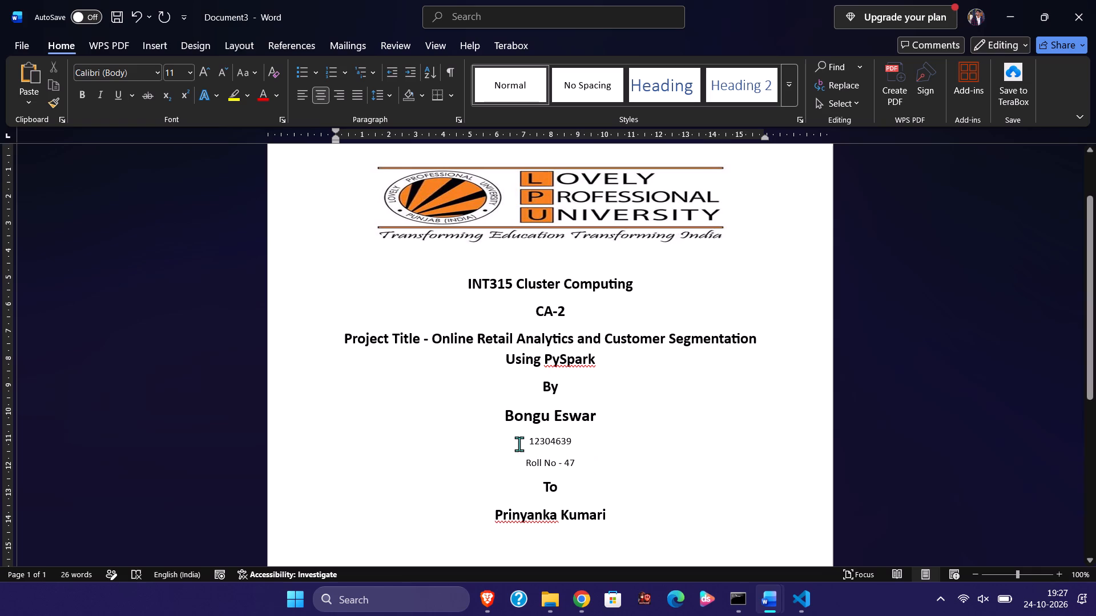
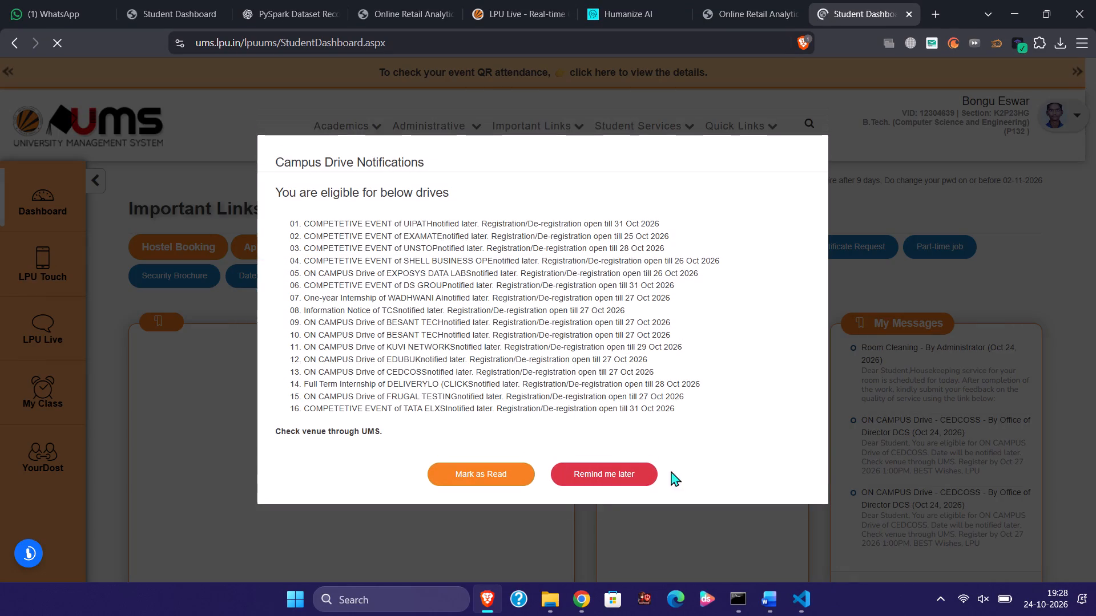
# Postpone the campus drive notifications and check the pending assignments on the student dashboard.
pyautogui.click(593, 472)
pyautogui.scroll(-5, 593, 472)
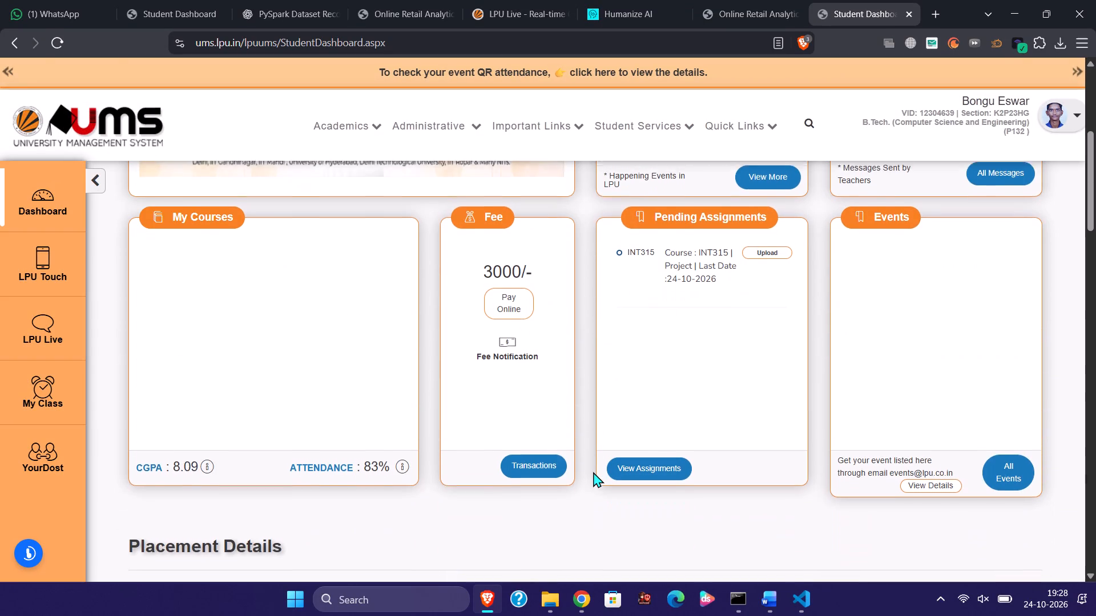
# Switch to the cover page in Word and cut its entire content, including the logo.
pyautogui.hotkey('alt', 'Tab')
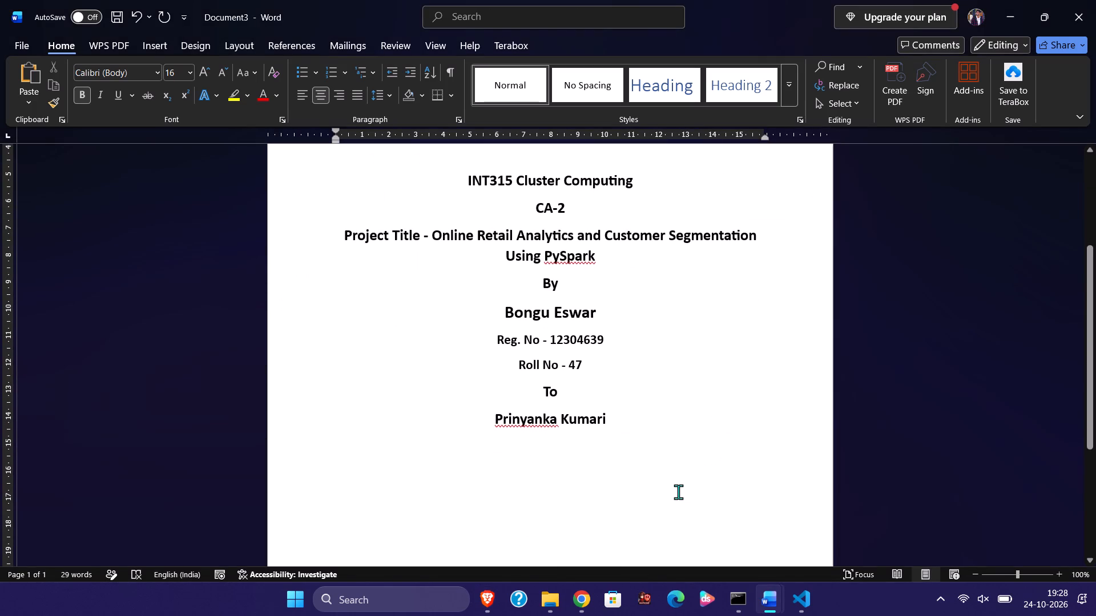
pyautogui.hotkey('ctrl', 'a')
pyautogui.hotkey('ctrl', 'x')
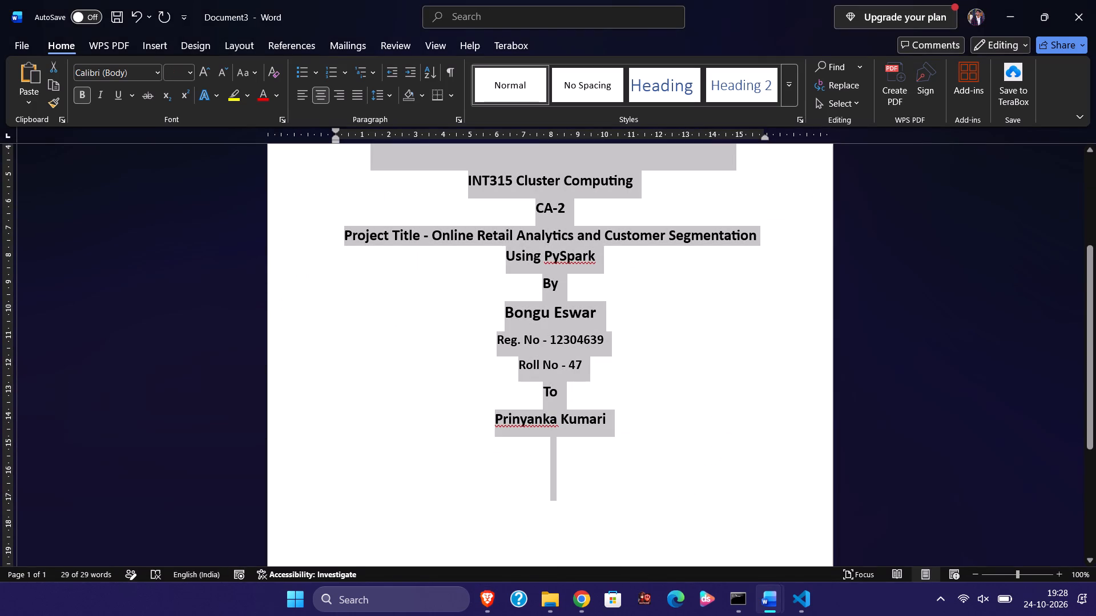
# In report.docx, insert 20 blank paragraphs above the "INT315 – Cluster Computing Project Report Requirements" title to open up a page before it.
pyautogui.hotkey('alt', 'Tab')
pyautogui.hotkey('alt', 'Tab')
pyautogui.hotkey('alt', 'Tab')
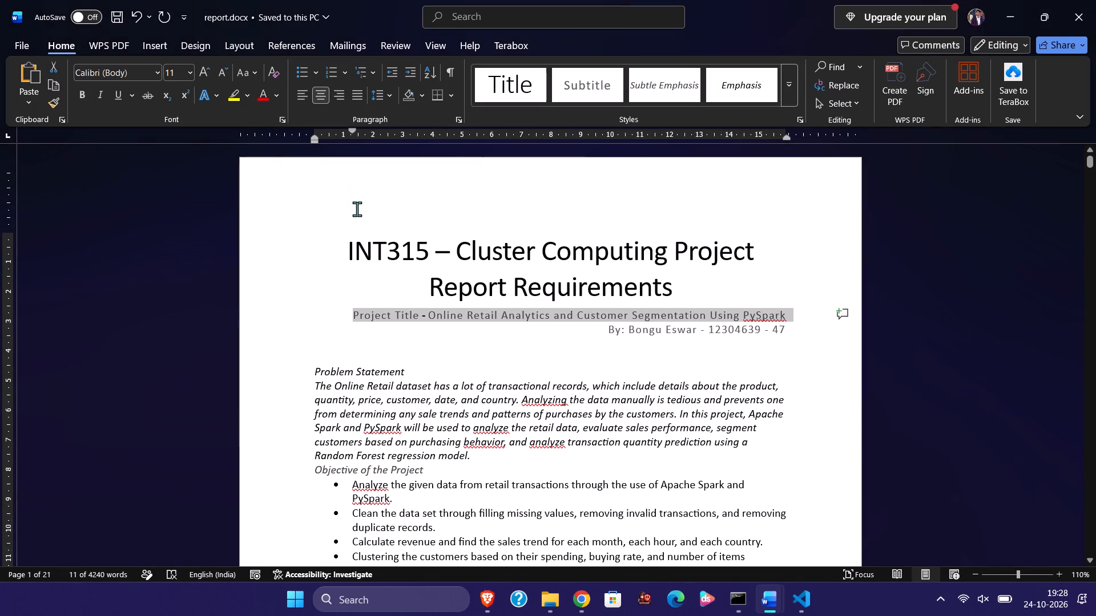
pyautogui.click(358, 210)
pyautogui.press('Left')
pyautogui.press('Return')
pyautogui.press('Return')
pyautogui.press('Return')
pyautogui.press('Return')
pyautogui.press('Return')
pyautogui.press('Return')
pyautogui.press('Return')
pyautogui.press('Return')
pyautogui.press('Return')
pyautogui.press('Return')
pyautogui.press('Return')
pyautogui.press('Return')
pyautogui.press('Return')
pyautogui.press('Return')
pyautogui.press('Return')
pyautogui.press('Return')
pyautogui.press('Return')
pyautogui.press('Return')
pyautogui.press('Return')
pyautogui.press('Return')
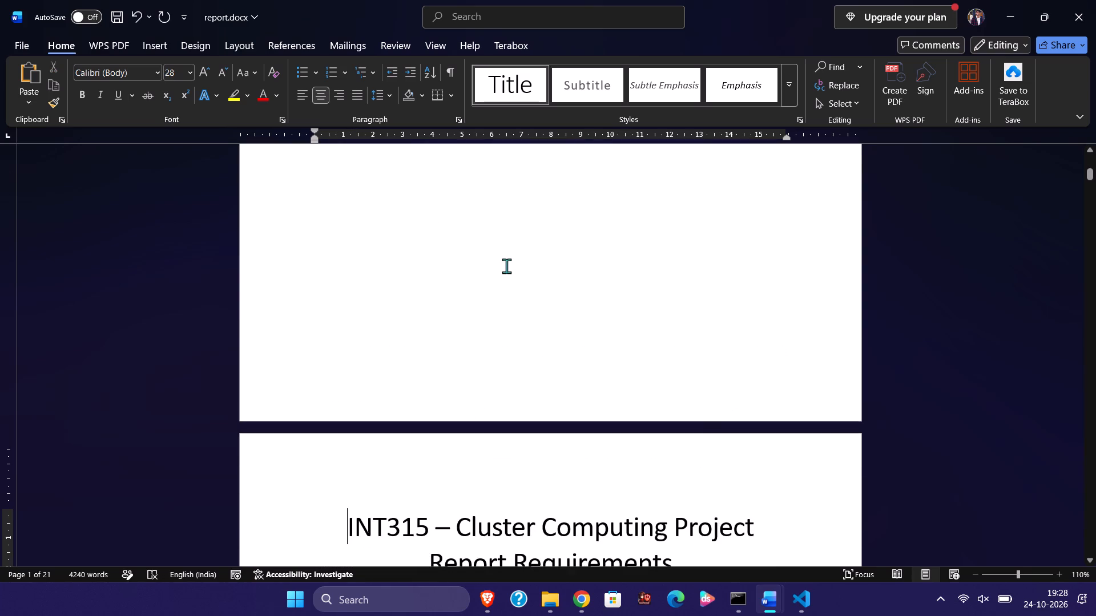
# Paste the cut cover page content at the top of the report's new first page.
pyautogui.scroll(6, 506, 266)
pyautogui.click(406, 254)
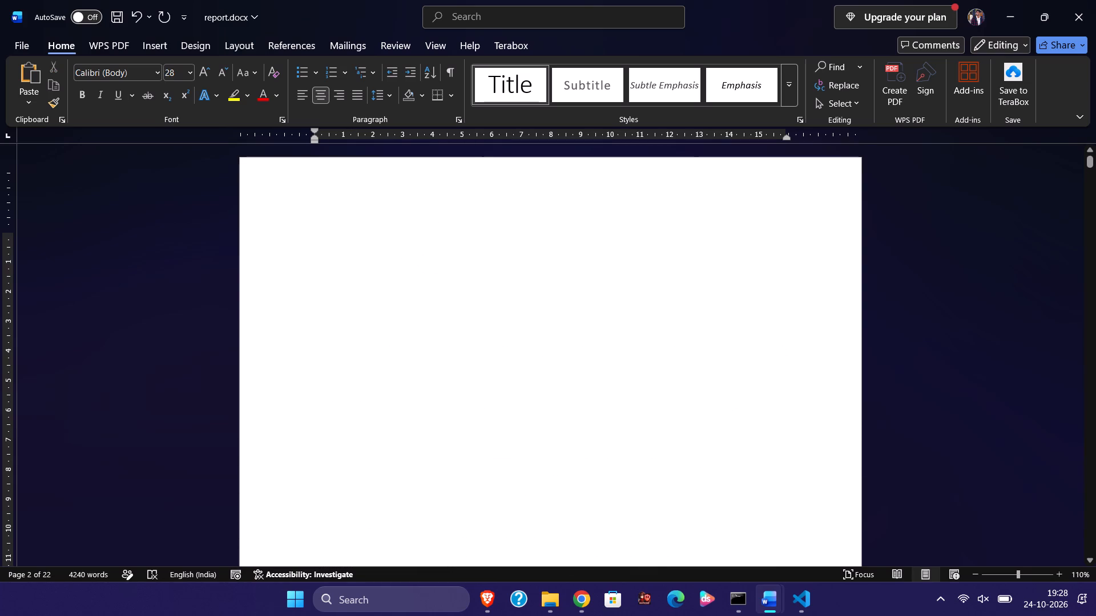
pyautogui.hotkey('ctrl', 'v')
# Stretch the Lovely Professional University logo taller on the cover page while keeping its width.
pyautogui.click(551, 169)
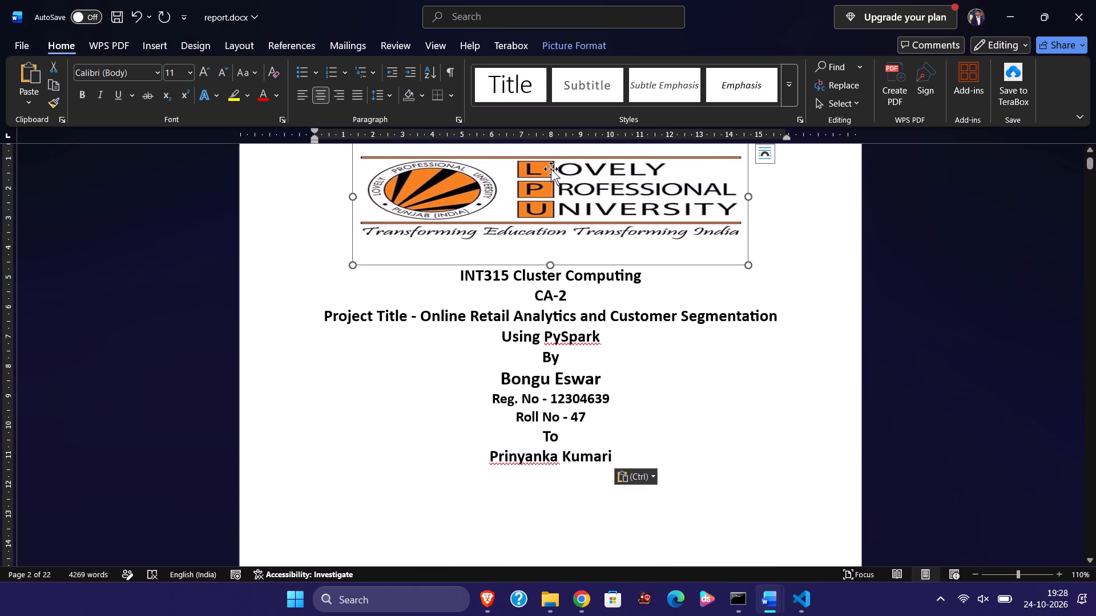
pyautogui.moveTo(551, 266); pyautogui.dragTo(550, 327)
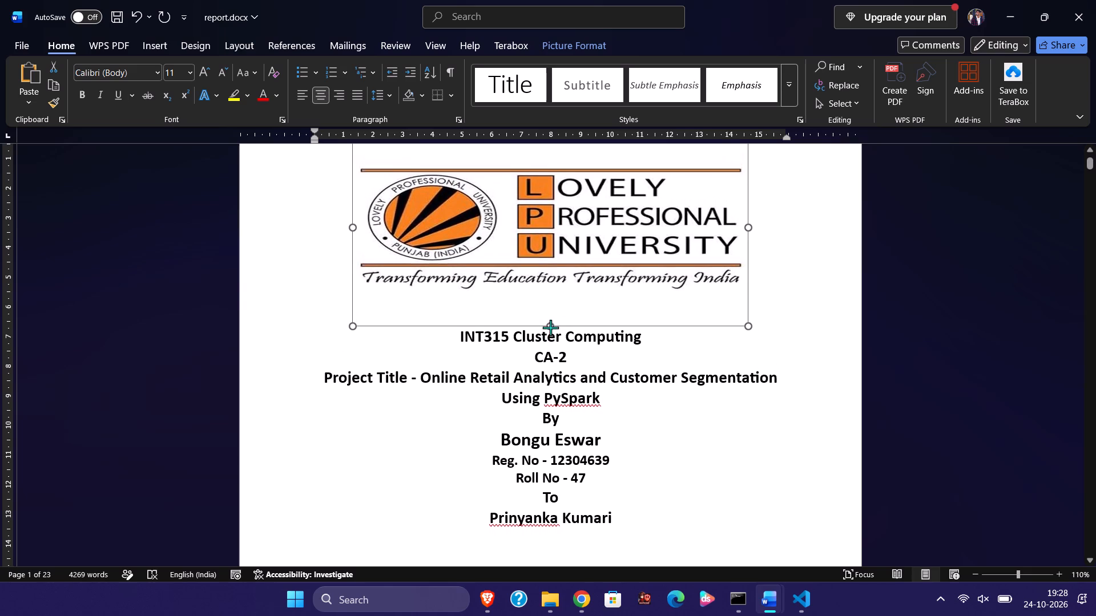
pyautogui.moveTo(550, 327); pyautogui.dragTo(547, 342)
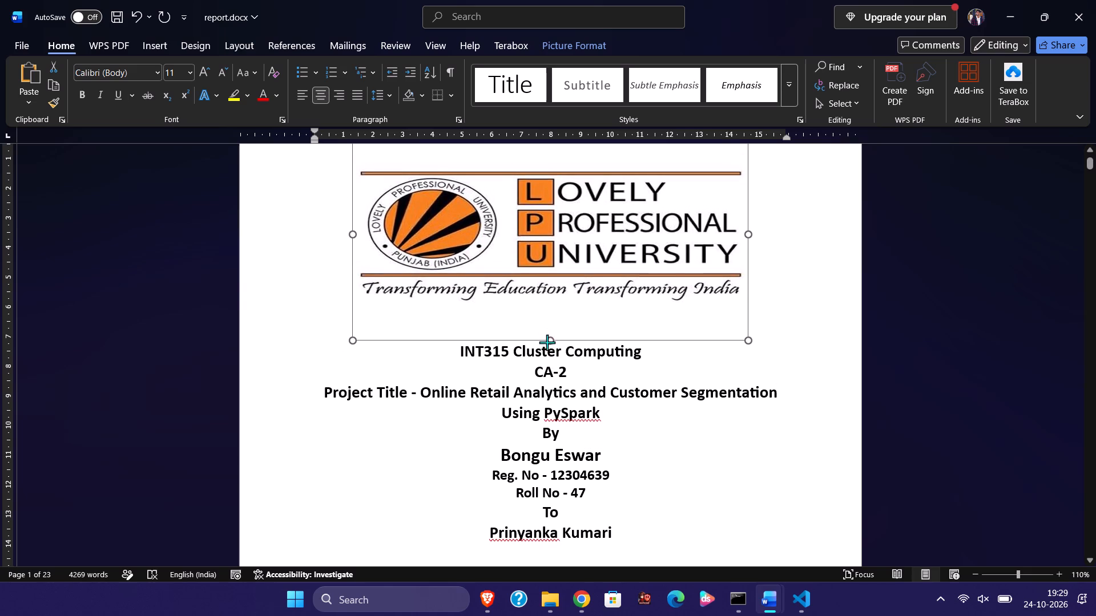
pyautogui.moveTo(547, 342); pyautogui.dragTo(547, 347)
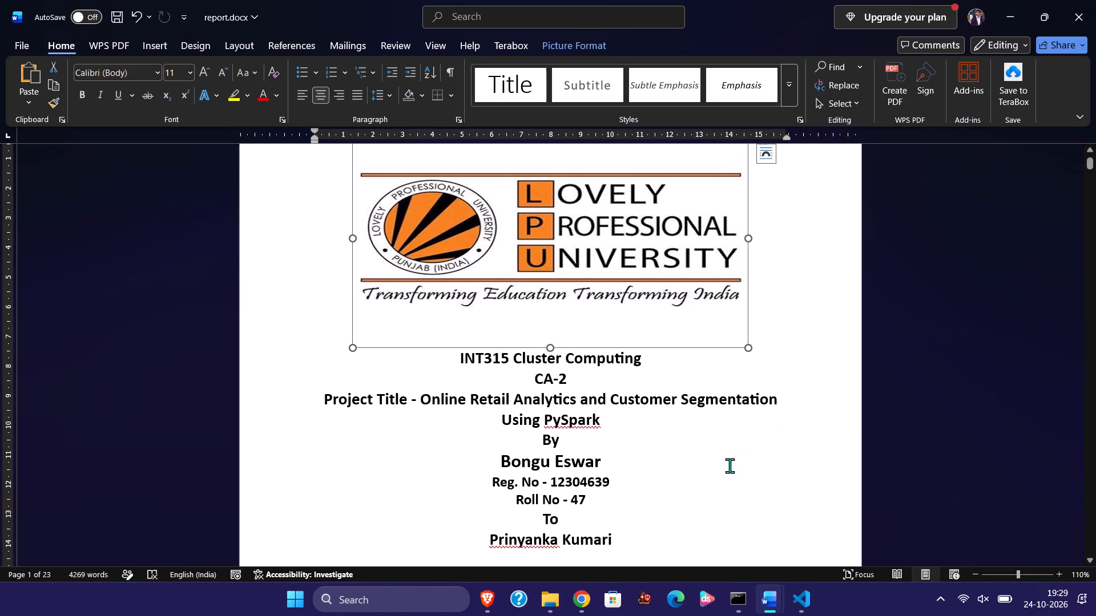
pyautogui.click(730, 465)
# Delete five surplus blank lines in the empty area below the recipient's name on the cover page.
pyautogui.scroll(1, 730, 465)
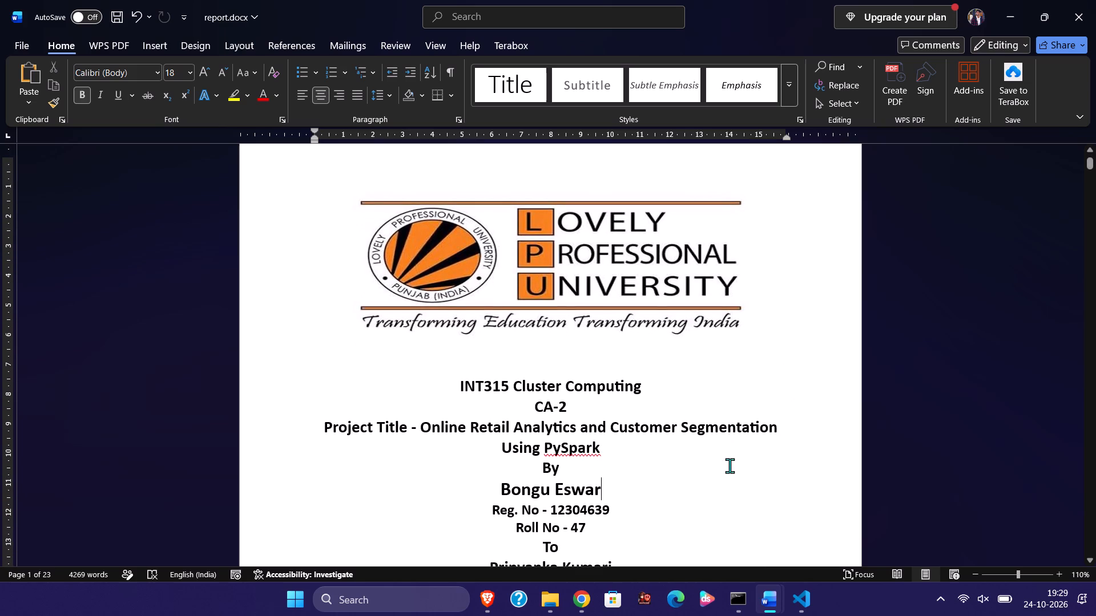
pyautogui.scroll(-2, 730, 465)
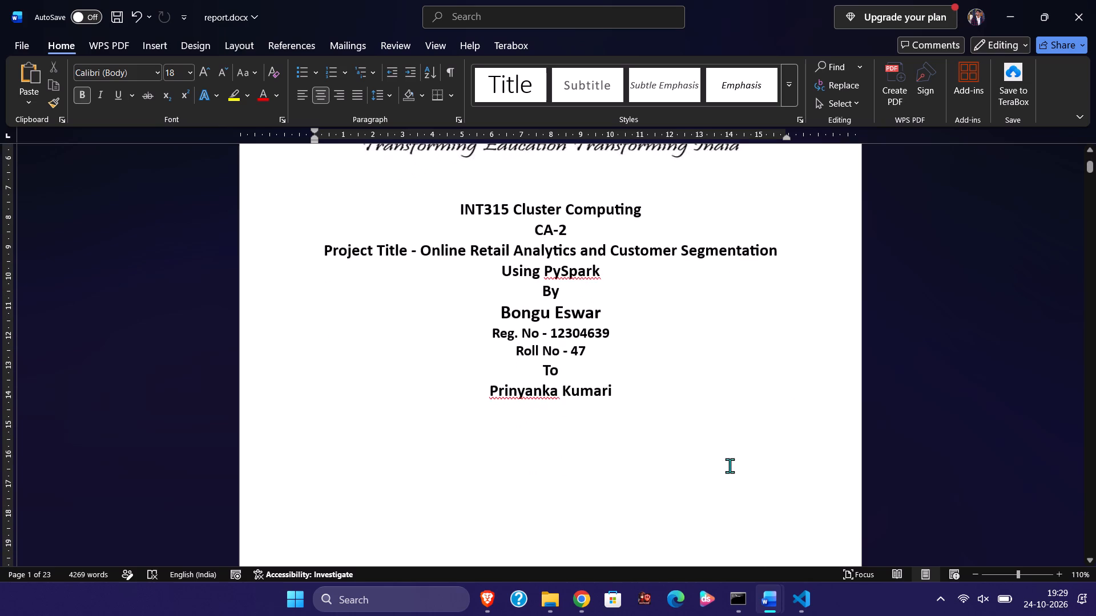
pyautogui.scroll(-2, 730, 465)
pyautogui.scroll(2, 730, 465)
pyautogui.scroll(-5, 730, 465)
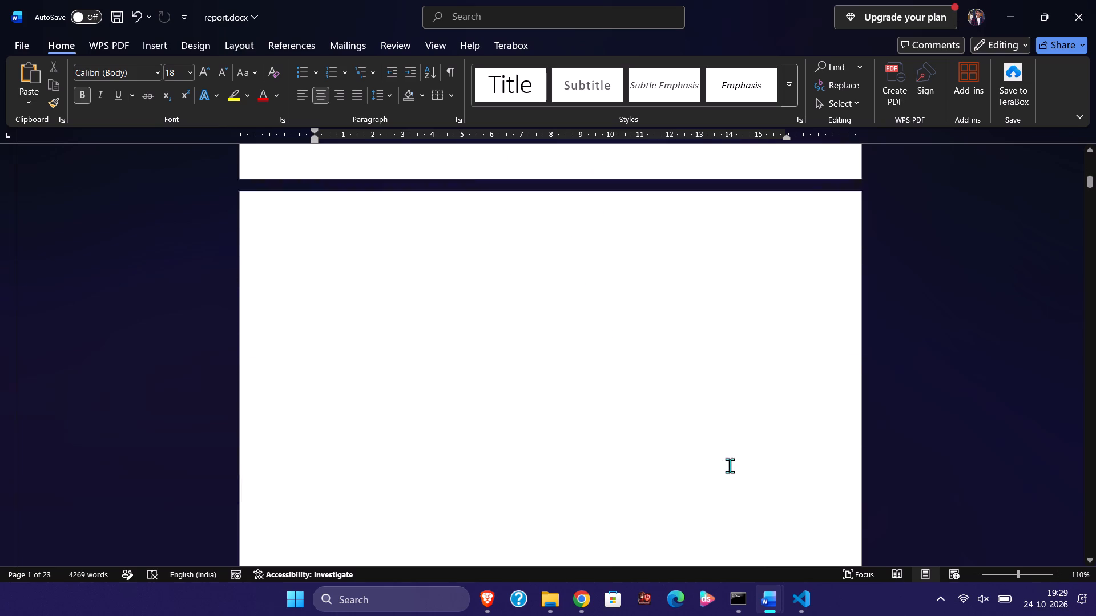
pyautogui.scroll(-1, 730, 465)
pyautogui.scroll(7, 730, 465)
pyautogui.scroll(-2, 730, 465)
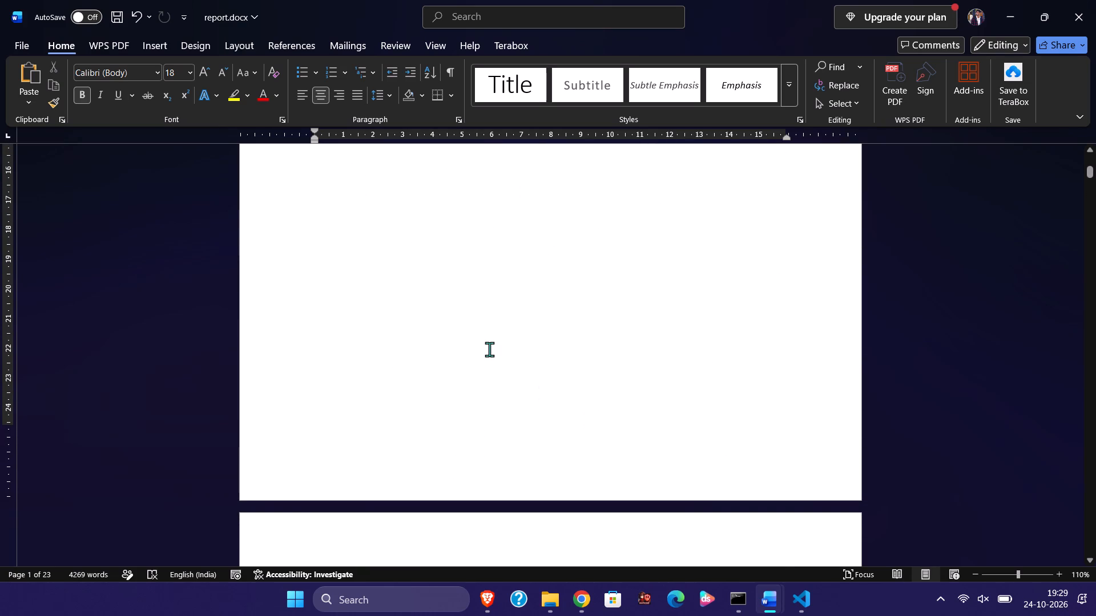
pyautogui.click(489, 349)
pyautogui.scroll(2, 489, 349)
pyautogui.press('BackSpace')
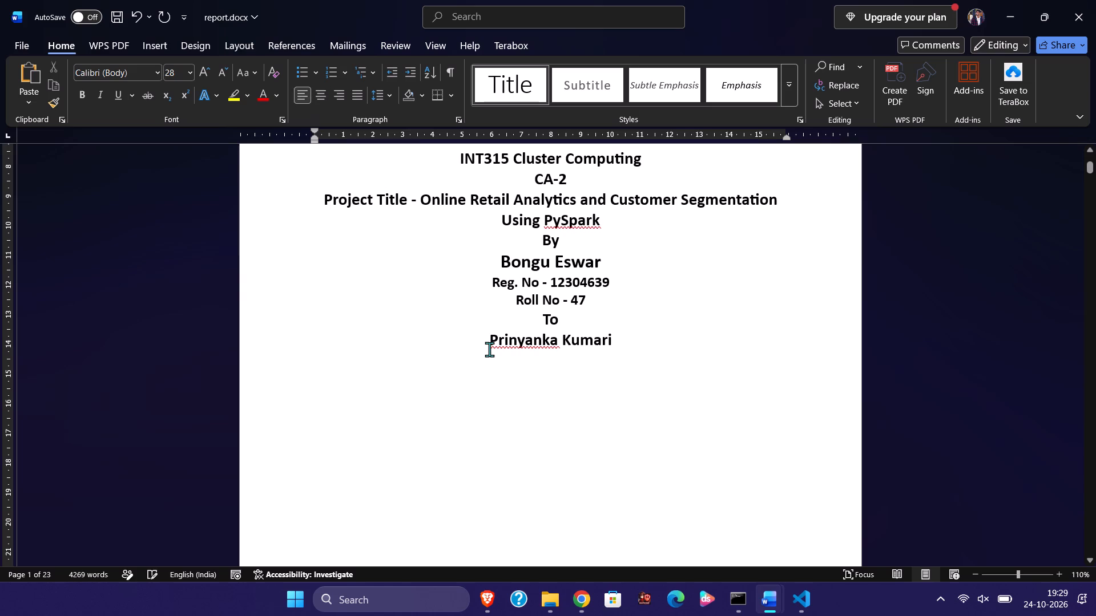
pyautogui.press('BackSpace')
pyautogui.press('BackSpace')
pyautogui.press('BackSpace')
pyautogui.press('BackSpace')
# Delete the blank lines above the report title so that it starts at the top of the second page.
pyautogui.scroll(-5, 489, 349)
pyautogui.scroll(1, 489, 349)
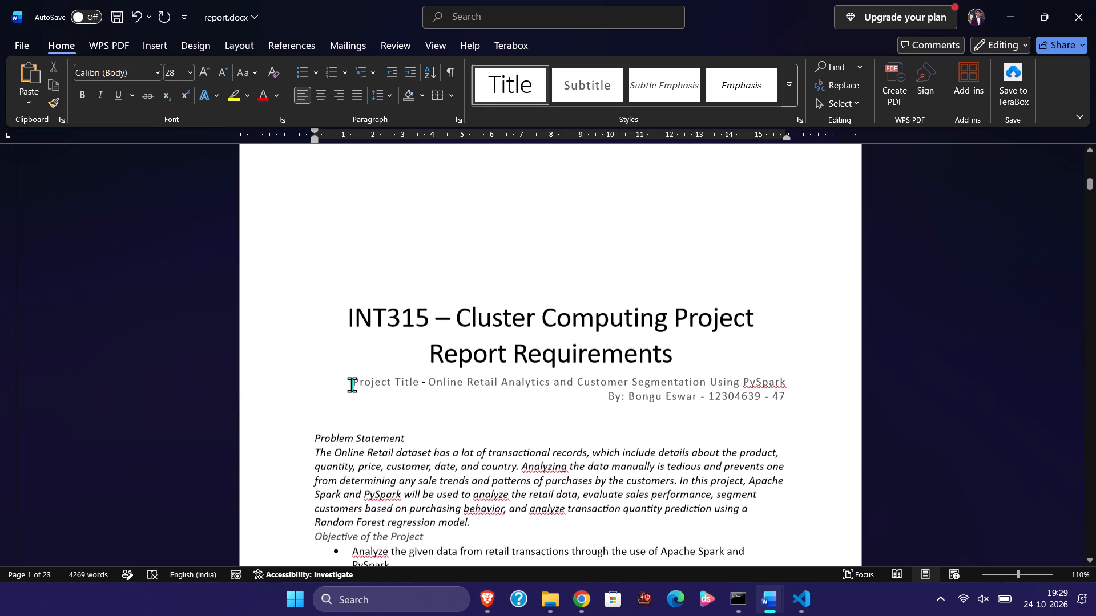
pyautogui.scroll(1, 352, 384)
pyautogui.click(389, 396)
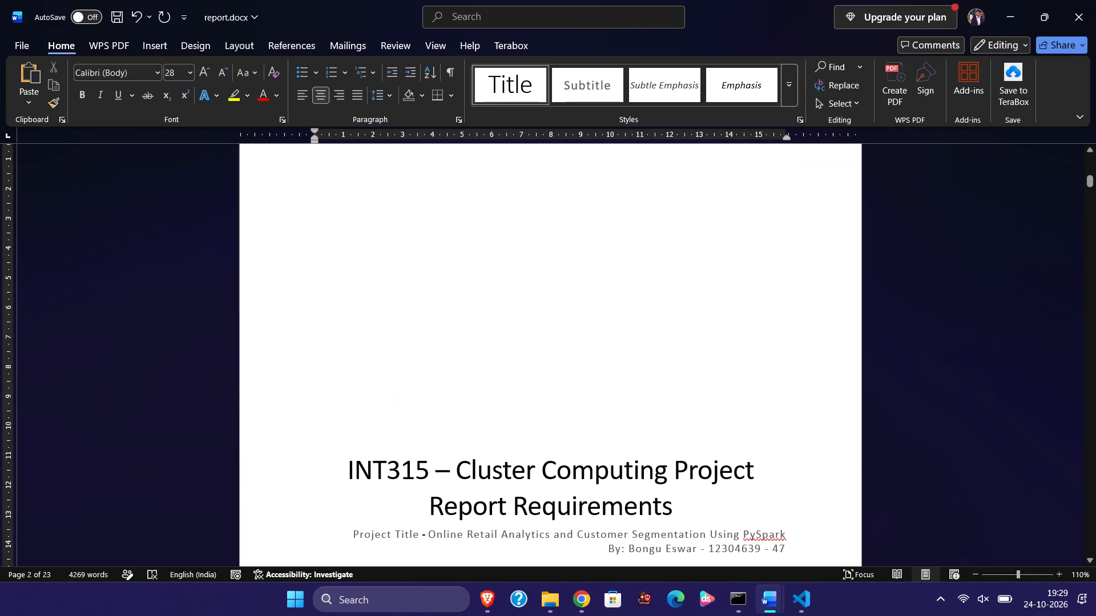
pyautogui.press('BackSpace')
pyautogui.press('BackSpace')
pyautogui.press('BackSpace')
pyautogui.press('BackSpace')
pyautogui.press('BackSpace')
pyautogui.press('BackSpace')
pyautogui.press('BackSpace')
pyautogui.press('BackSpace')
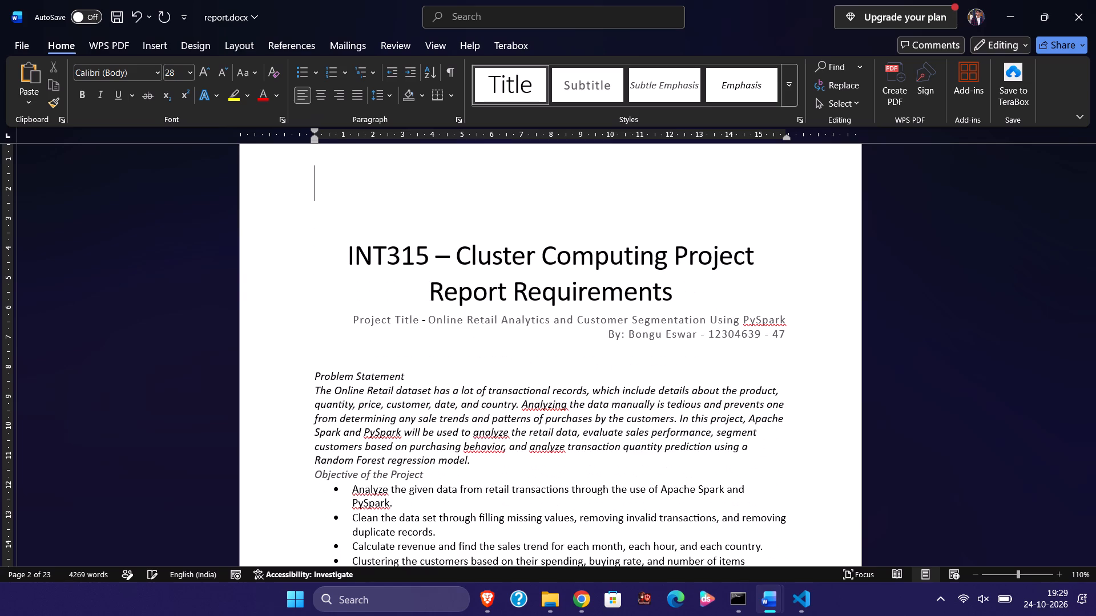
pyautogui.press('BackSpace')
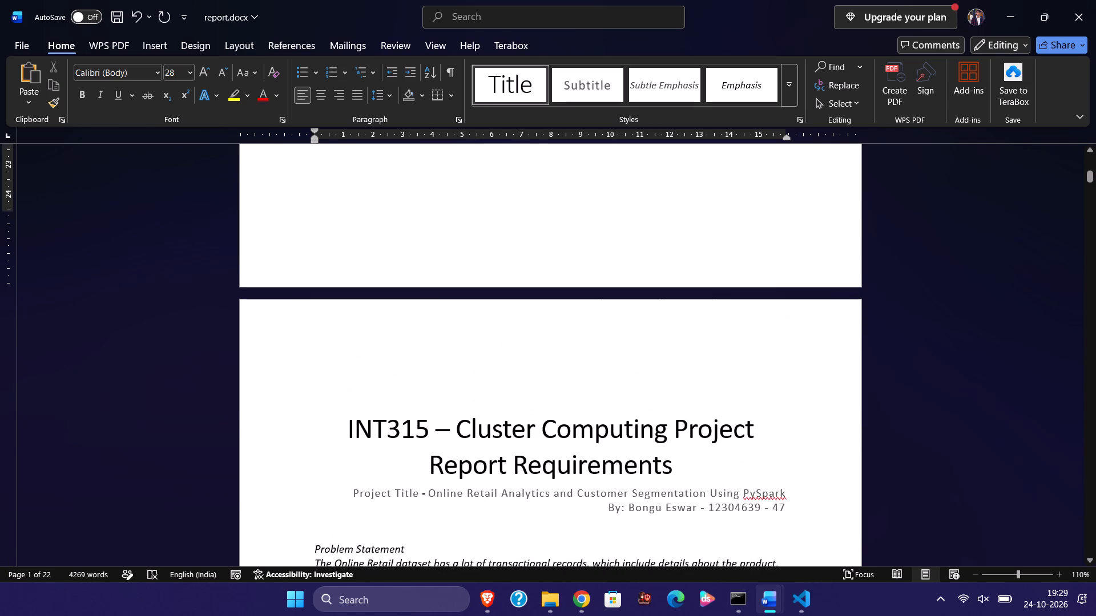
# Review the cover page layout and how the report content continues on the following page.
pyautogui.scroll(4, 389, 396)
pyautogui.scroll(-1, 389, 396)
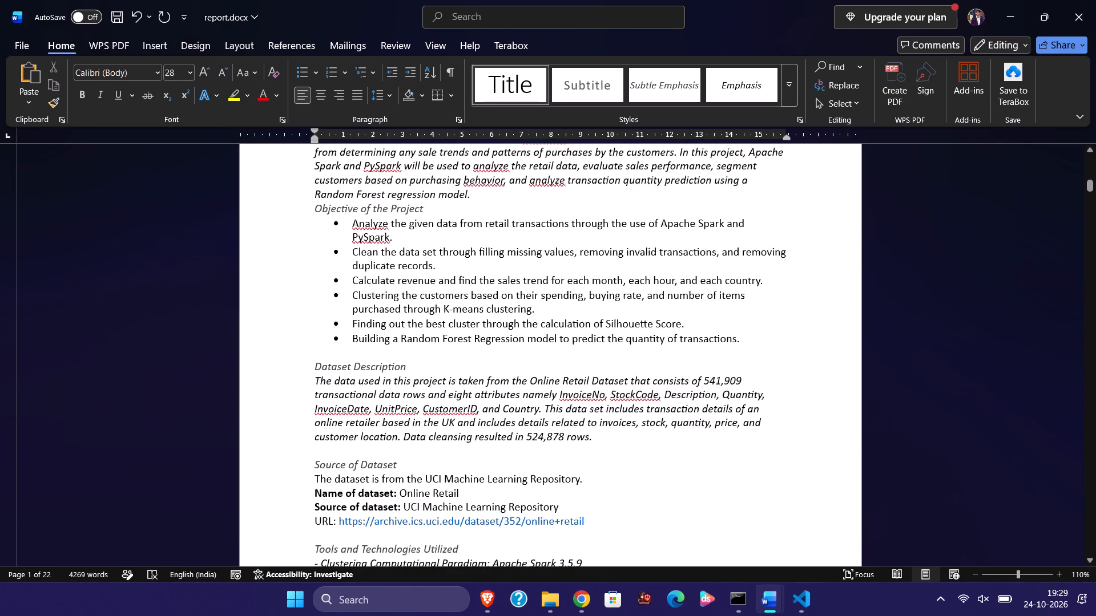
pyautogui.scroll(3, 389, 396)
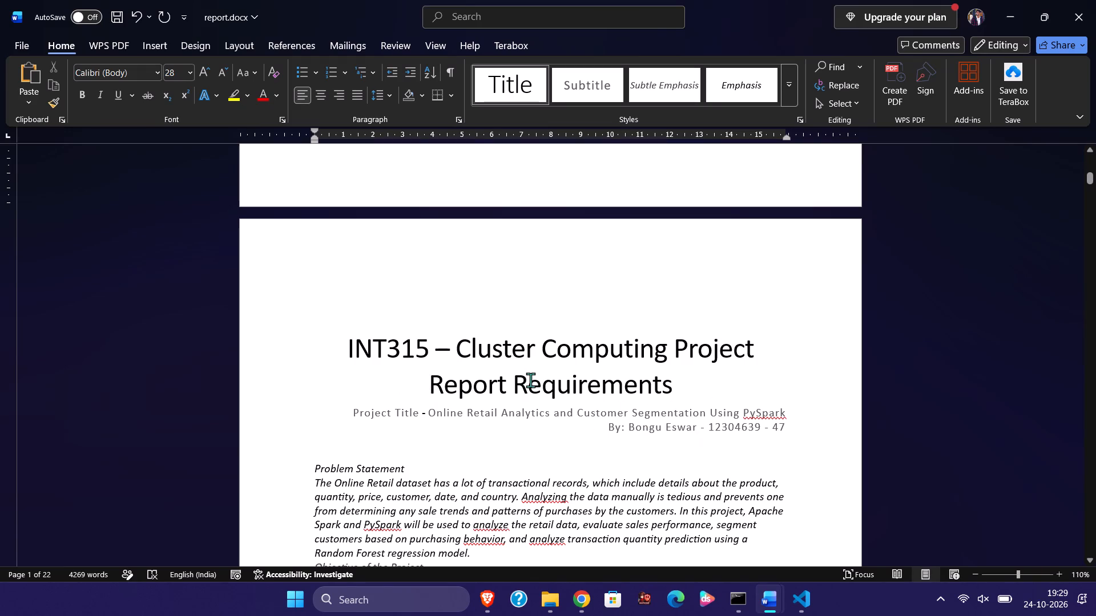
pyautogui.scroll(-1, 530, 380)
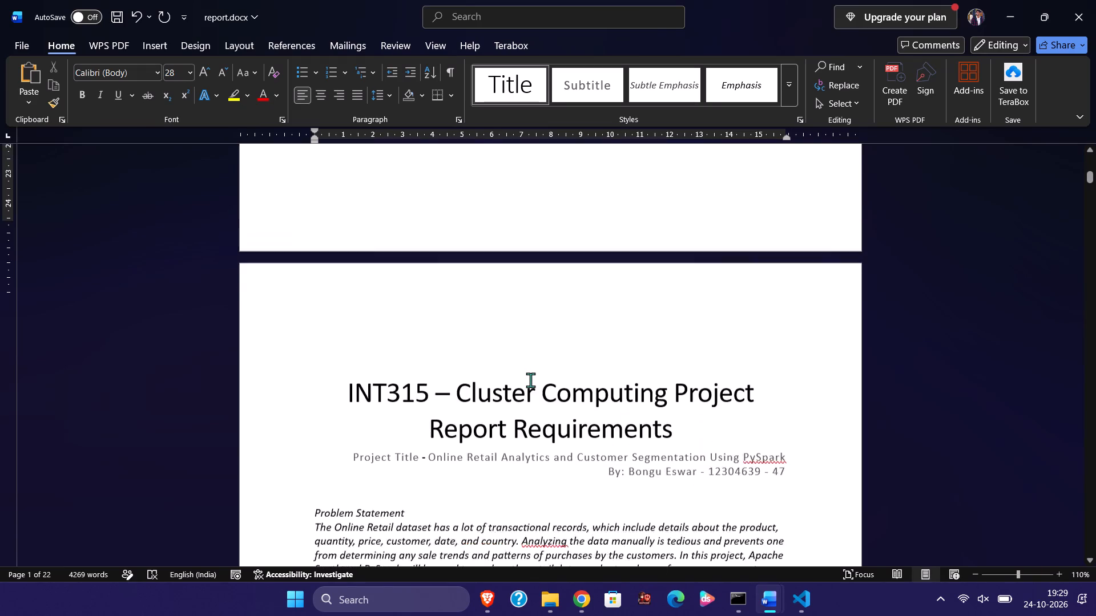
pyautogui.scroll(-1, 530, 380)
pyautogui.scroll(9, 530, 380)
pyautogui.scroll(-1, 530, 380)
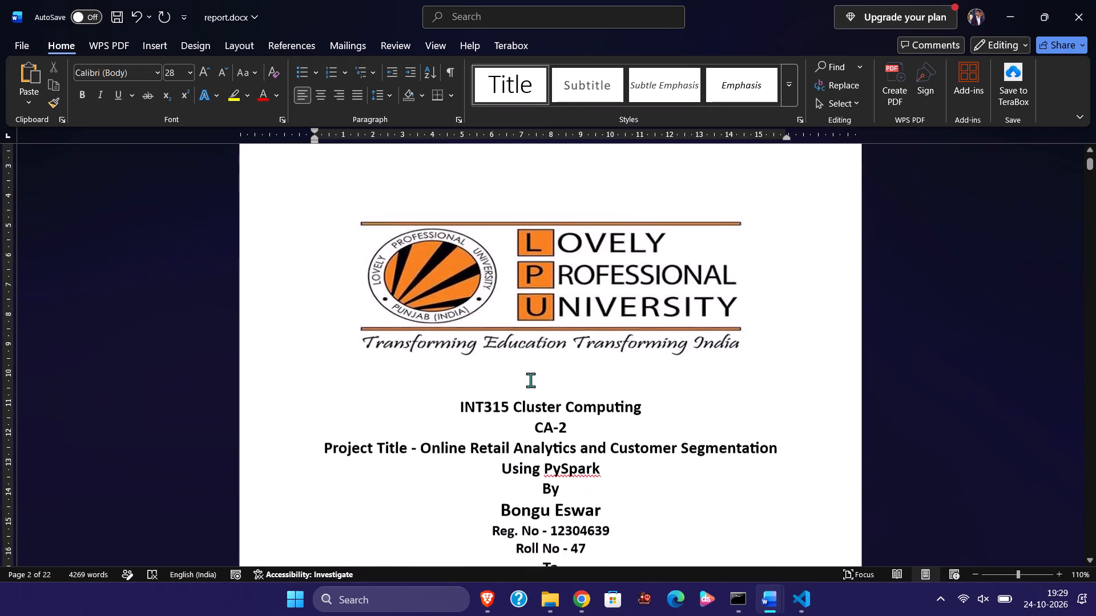
pyautogui.scroll(-1, 530, 380)
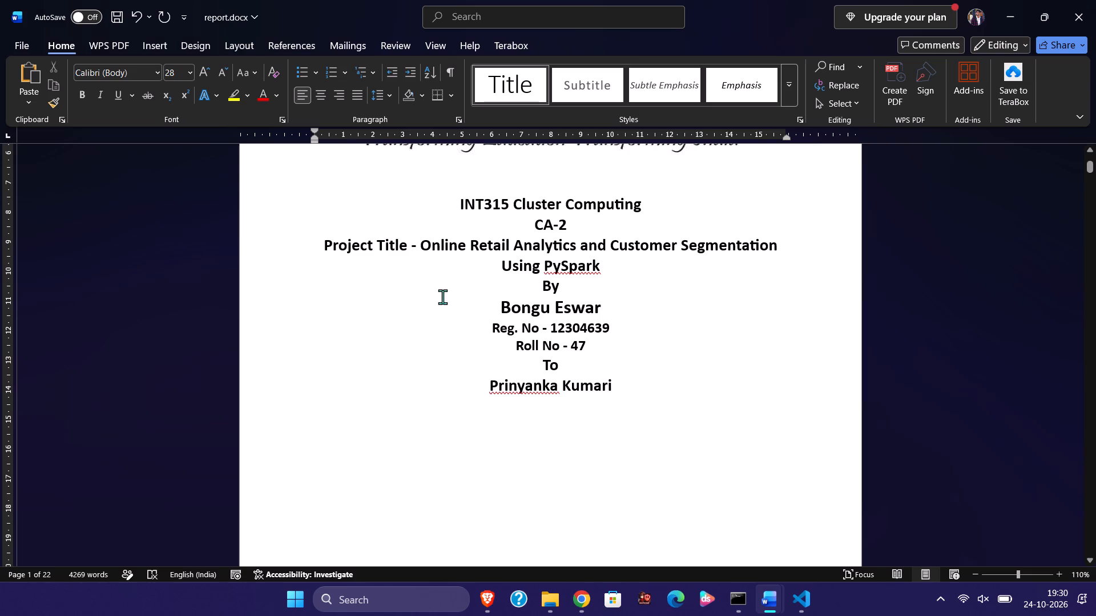
# Add a blank line after "CA-2" and another after the project title on the cover page.
pyautogui.click(573, 223)
pyautogui.press('Return')
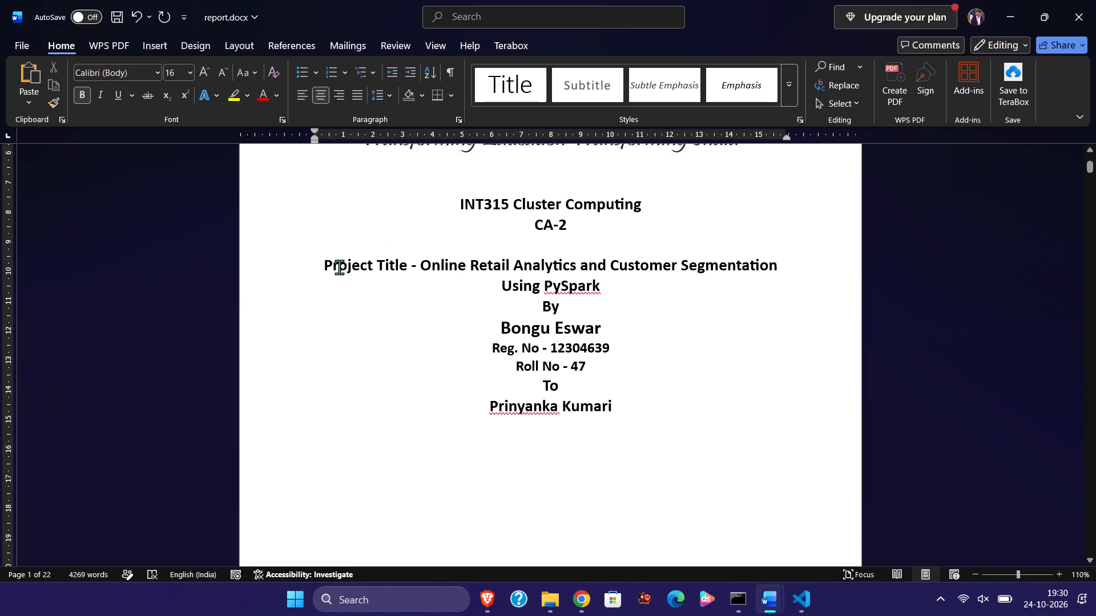
pyautogui.click(608, 290)
pyautogui.press('Return')
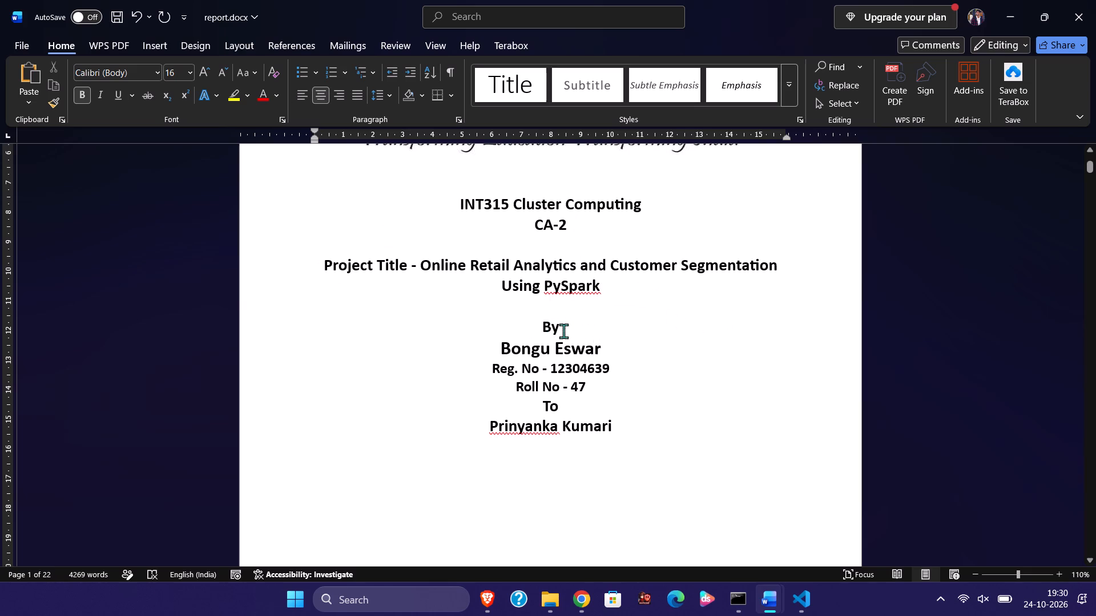
# Prefix the student's name on the cover page with "Name - ".
pyautogui.click(500, 346)
pyautogui.write('Namr')
pyautogui.press('space')
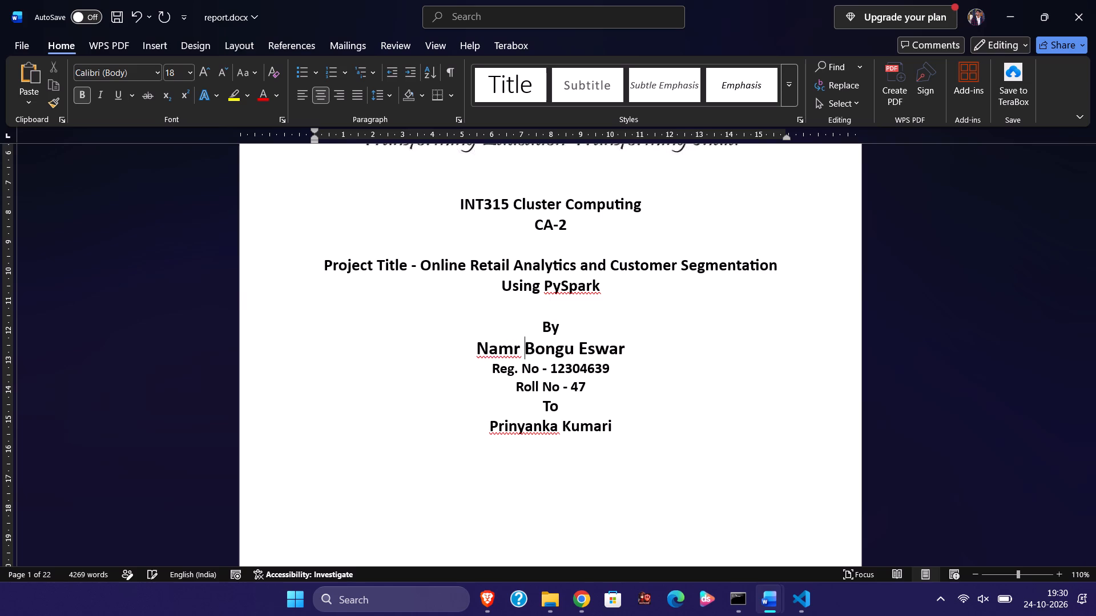
pyautogui.press('BackSpace')
pyautogui.press('BackSpace')
pyautogui.write('e')
pyautogui.press('space')
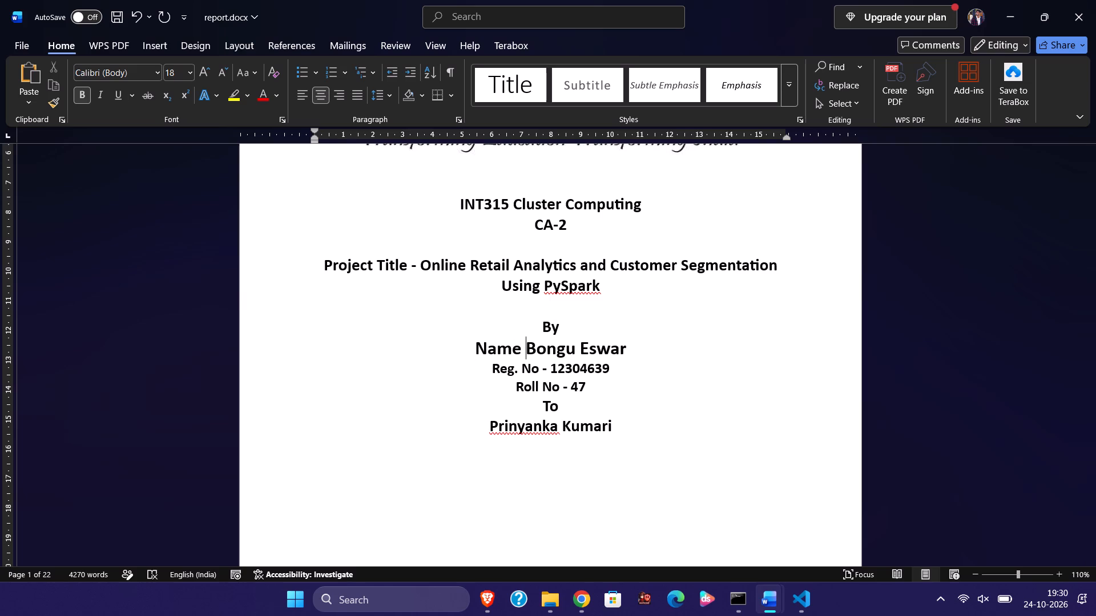
pyautogui.write('-')
pyautogui.press('space')
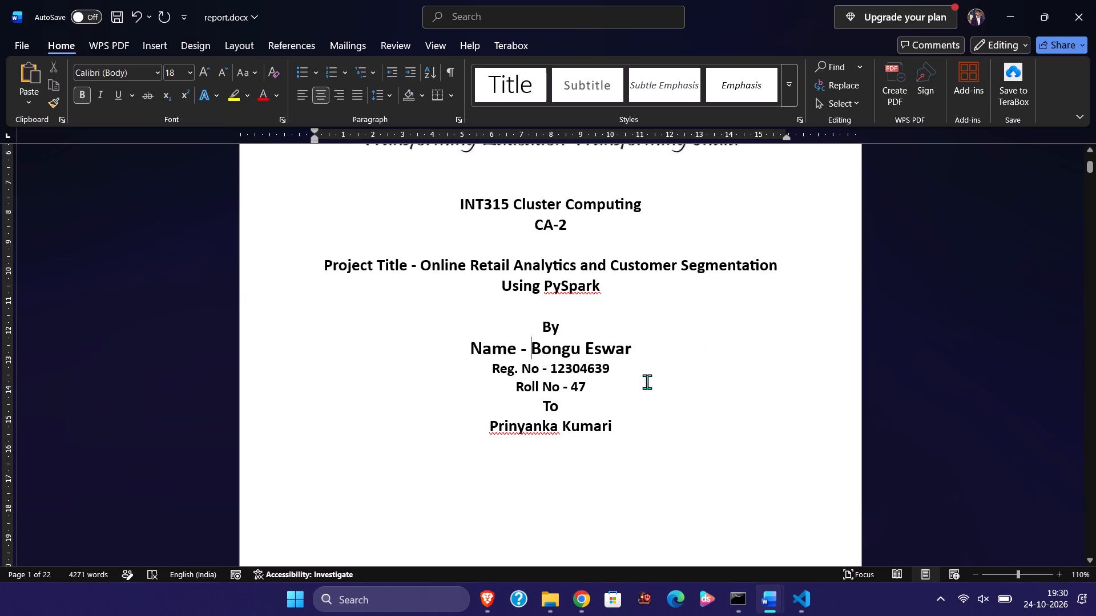
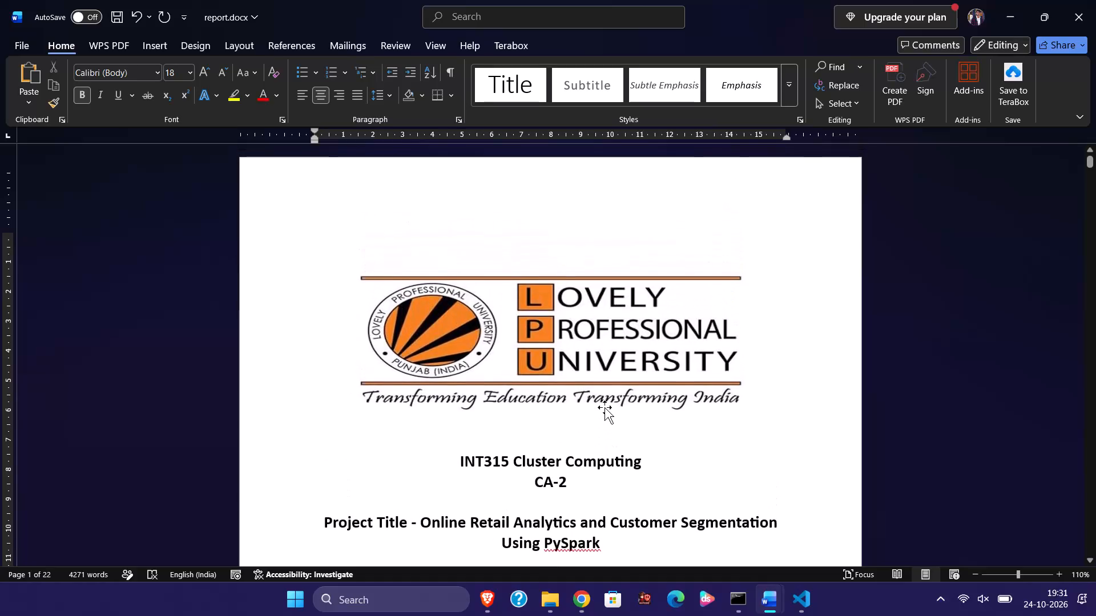
# Switch to Chrome and check the AI overview and exact matches for the LPU School of Law cover page image.
pyautogui.hotkey('alt', 'Tab')
pyautogui.hotkey('alt', 'Tab')
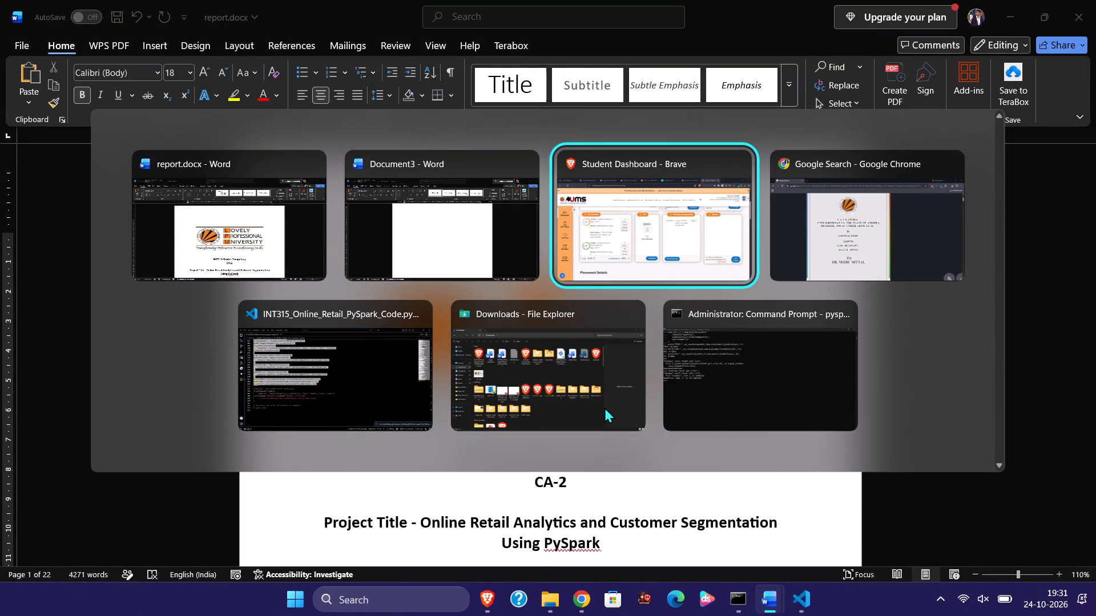
pyautogui.click(731, 0)
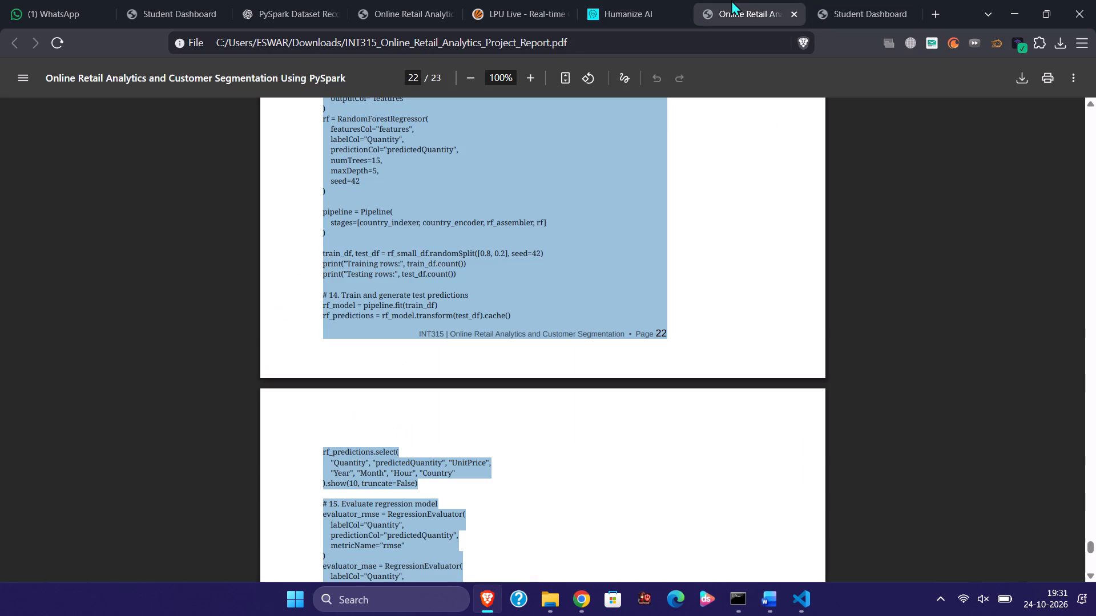
pyautogui.hotkey('alt', 'Tab')
pyautogui.hotkey('alt', 'Tab')
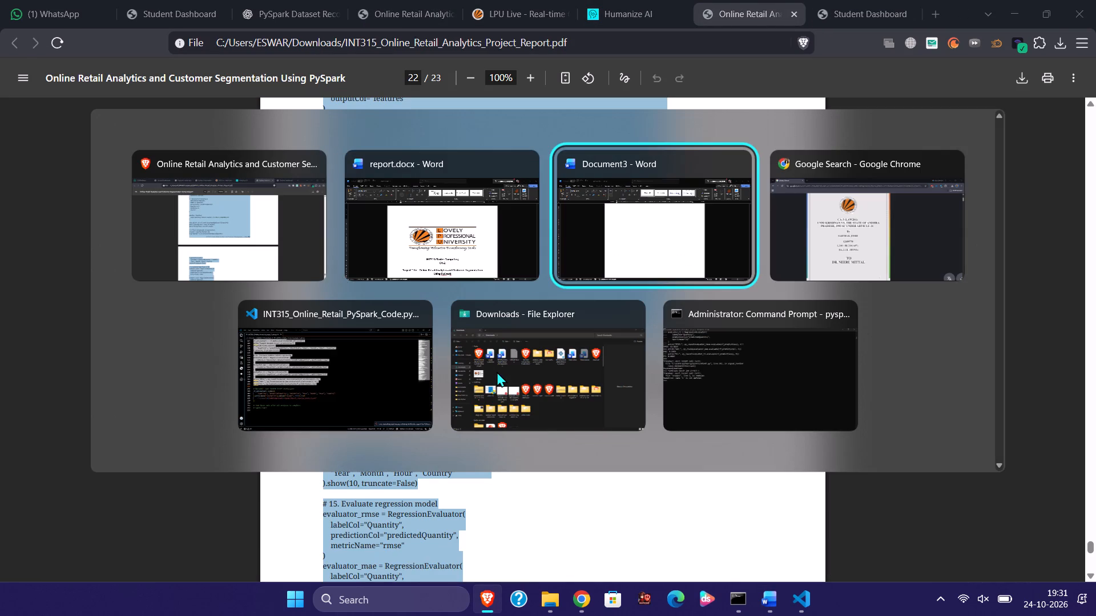
pyautogui.hotkey('alt', 'Tab')
pyautogui.scroll(1, 582, 388)
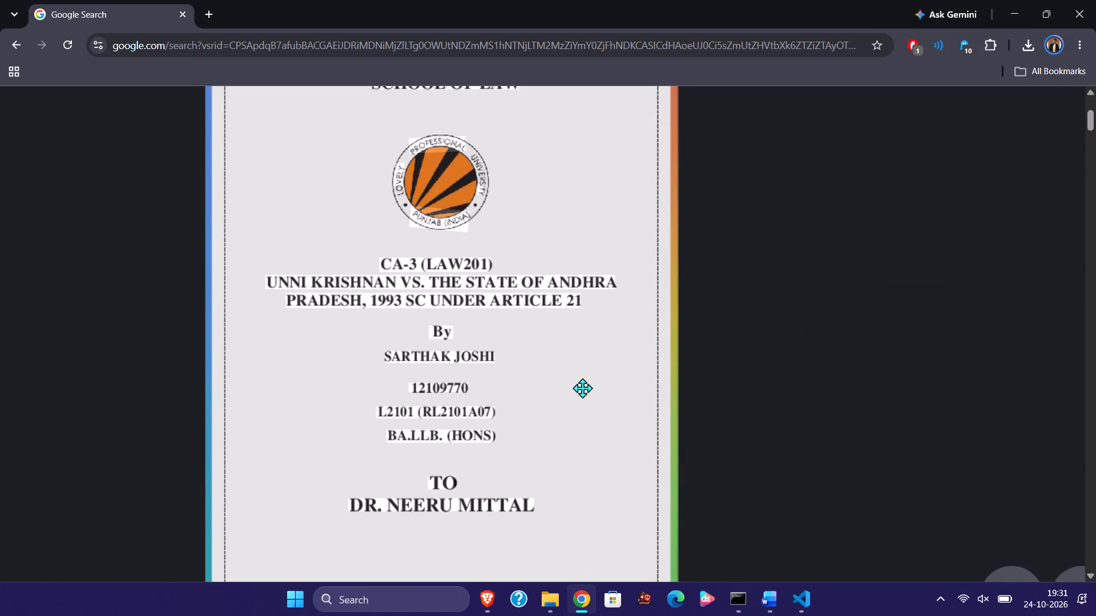
pyautogui.scroll(1, 582, 388)
pyautogui.press('Escape')
pyautogui.scroll(4, 920, 199)
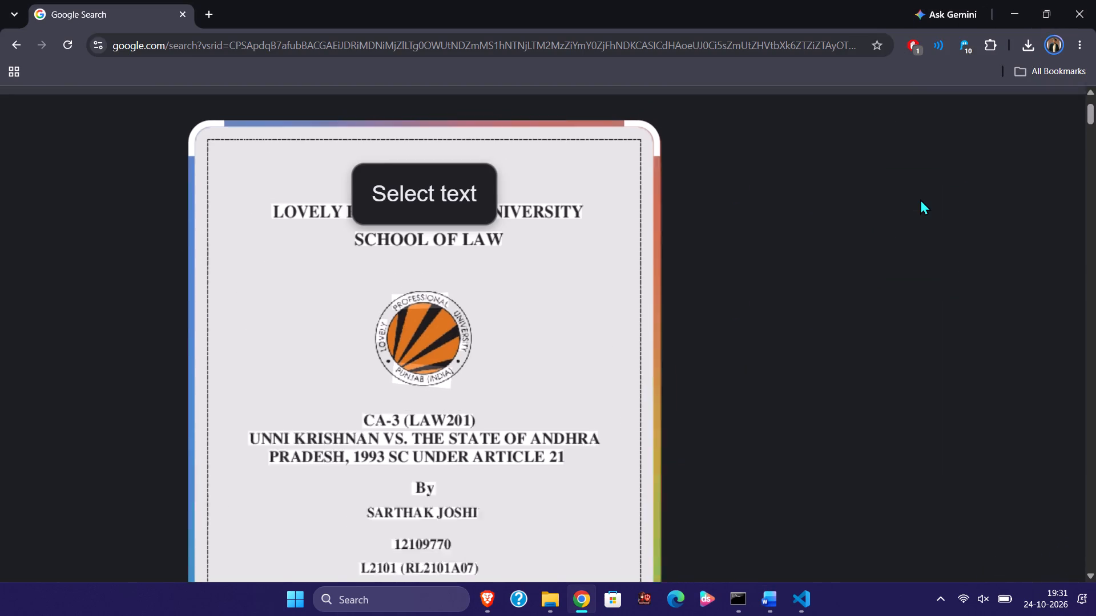
pyautogui.scroll(1, 920, 199)
pyautogui.moveTo(892, 184); pyautogui.dragTo(708, 426)
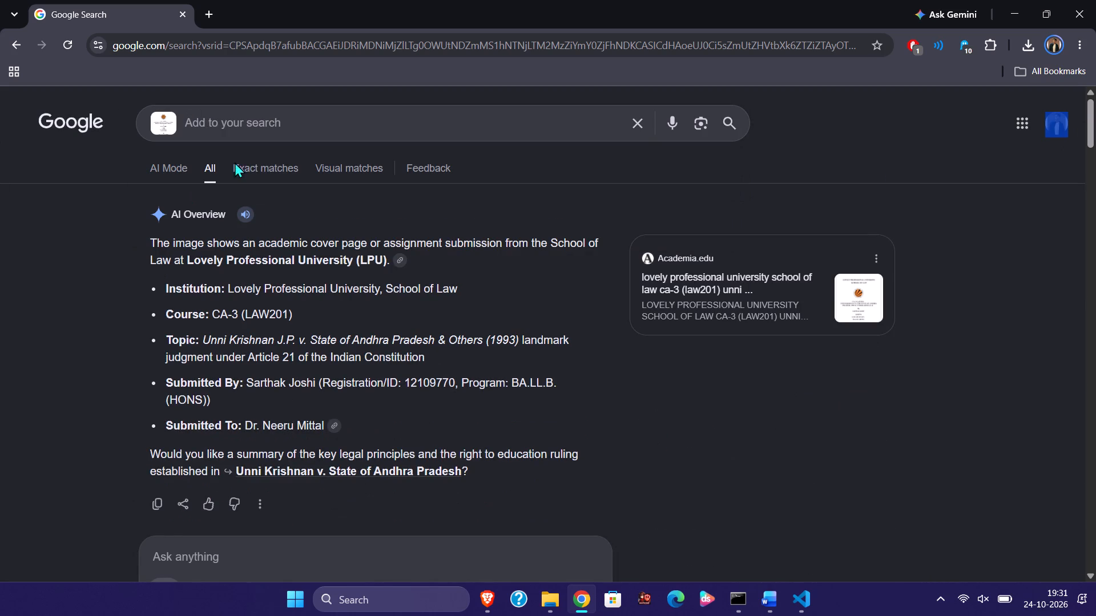
pyautogui.click(260, 159)
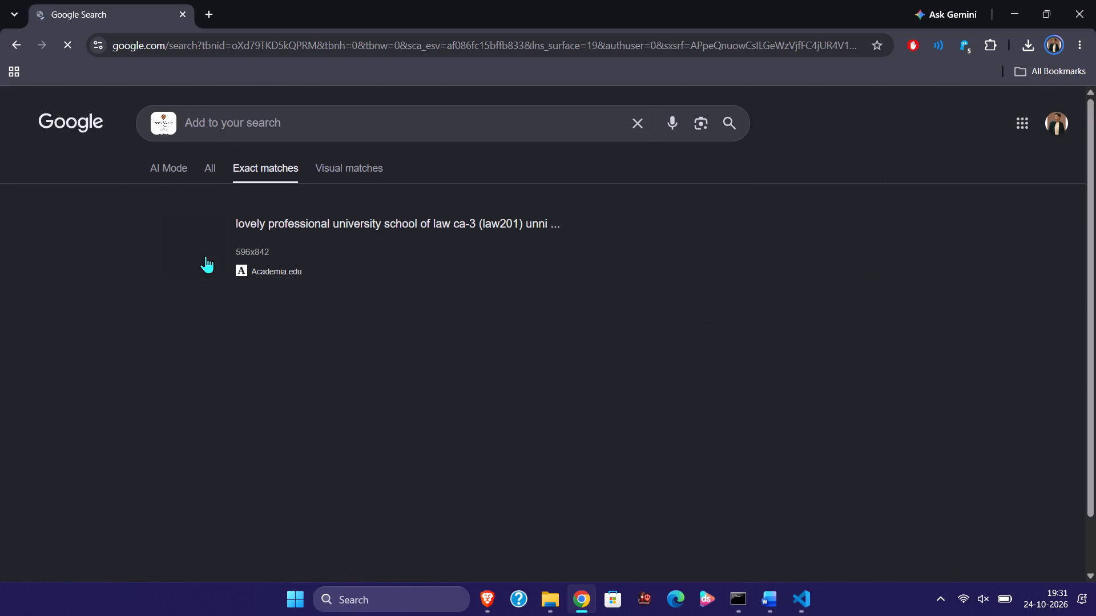
pyautogui.hscroll(10, 325, 225)
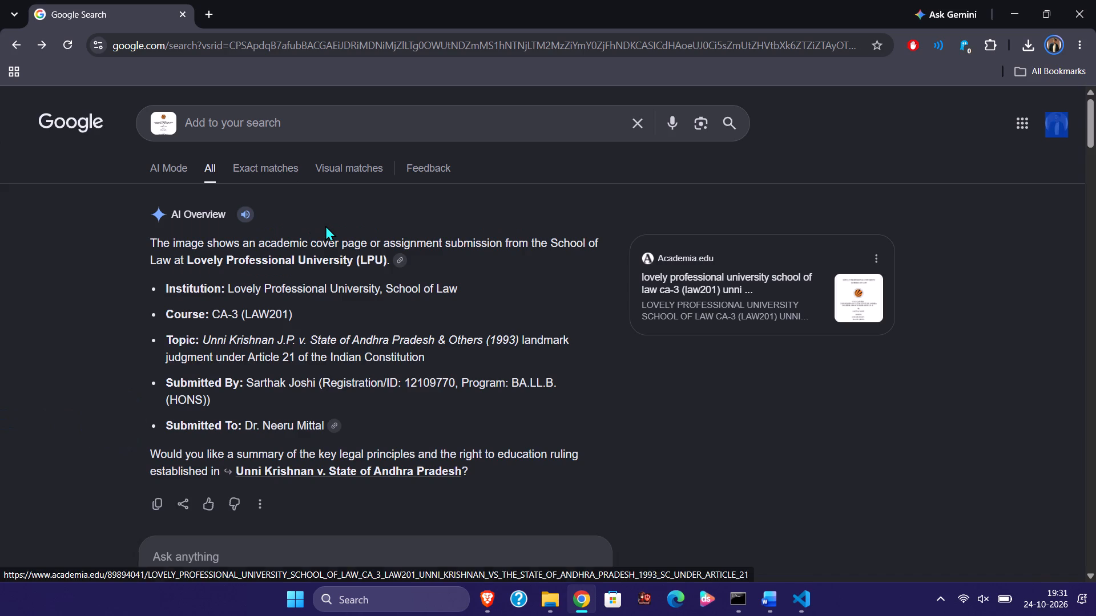
# Return to the "lpu report front page" image results, close the preview, and browse the LPU cover page examples.
pyautogui.hscroll(10, 325, 225)
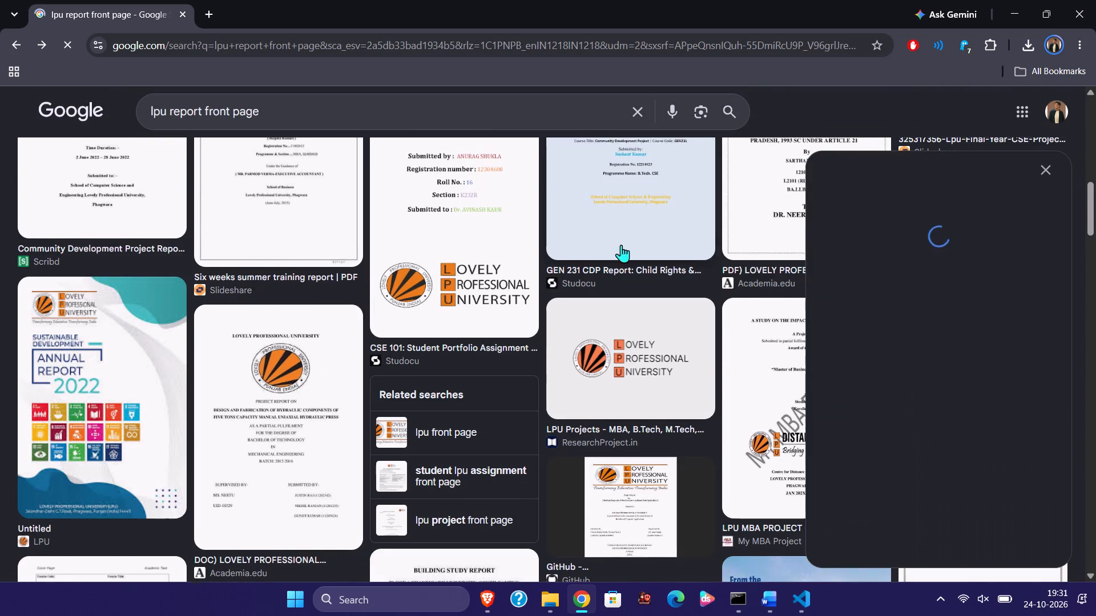
pyautogui.scroll(5, 460, 323)
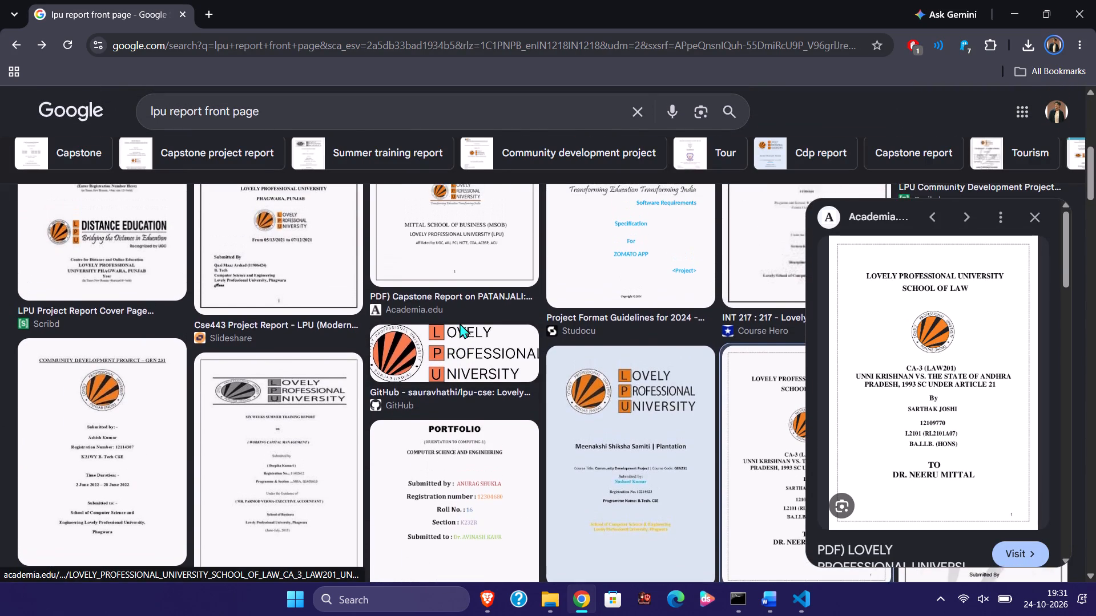
pyautogui.scroll(2, 460, 323)
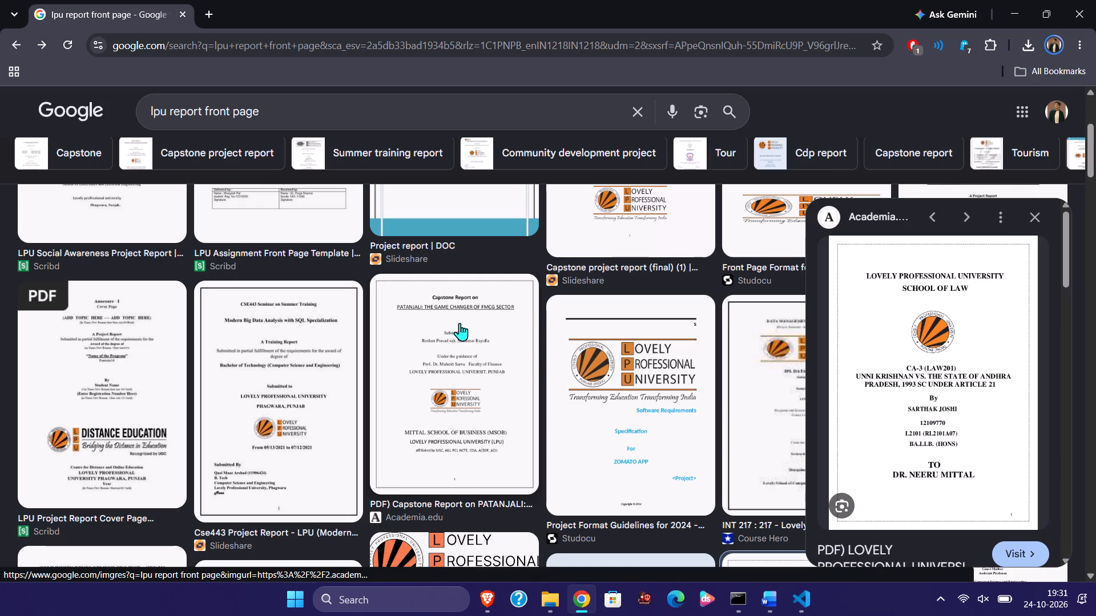
pyautogui.scroll(5, 460, 323)
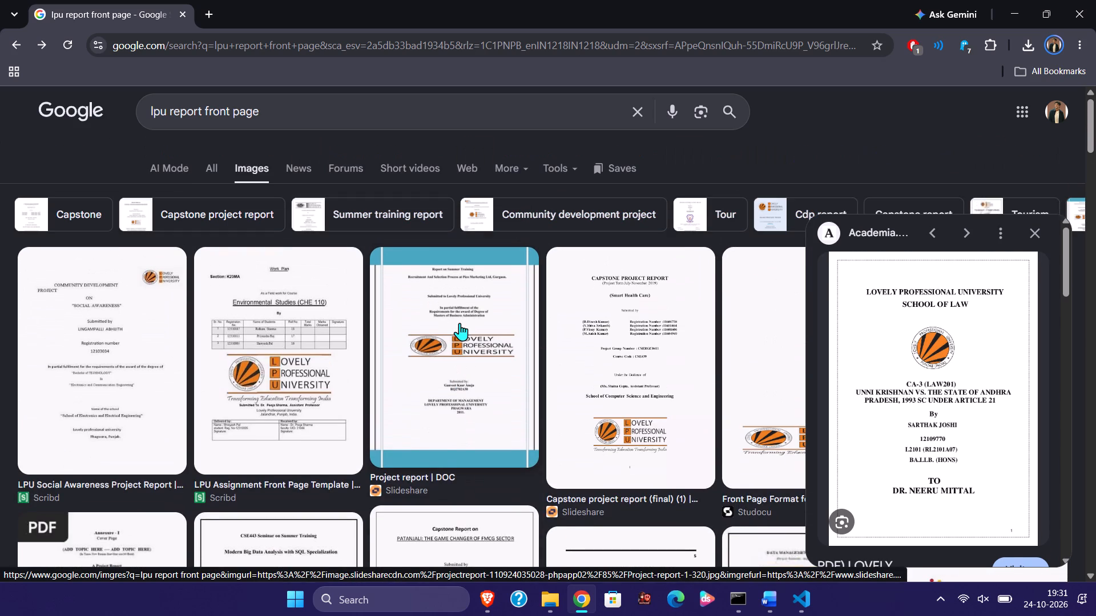
pyautogui.scroll(-9, 460, 323)
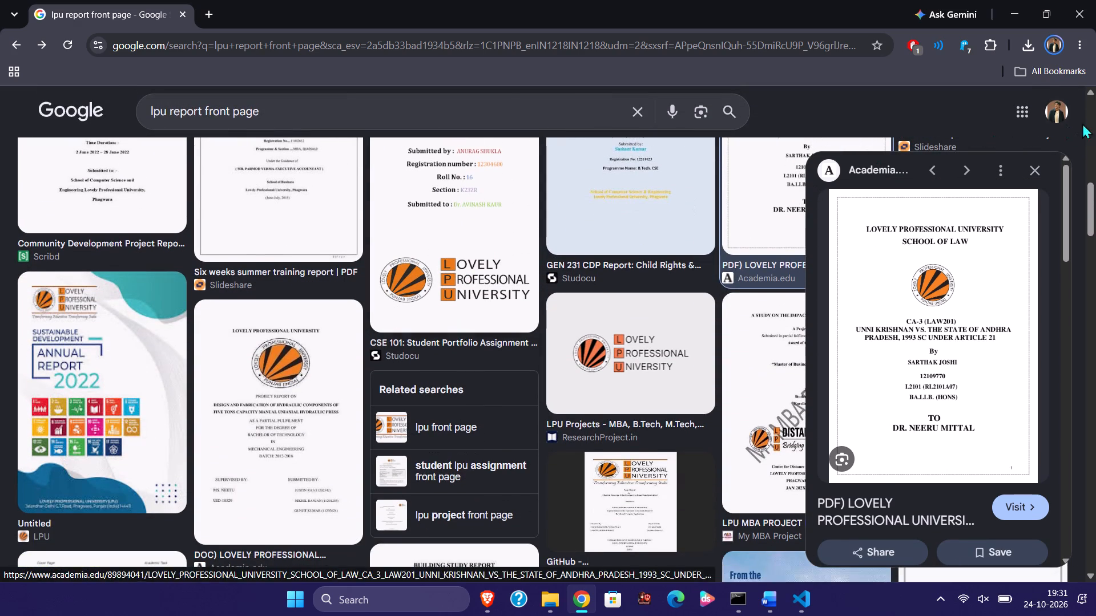
pyautogui.click(1033, 176)
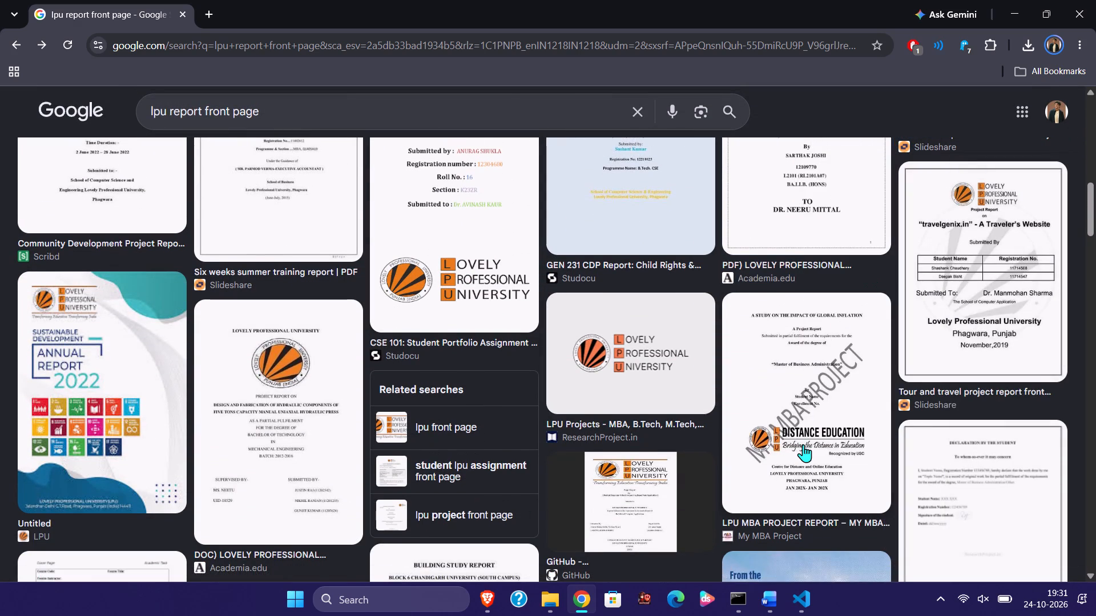
pyautogui.scroll(-5, 803, 444)
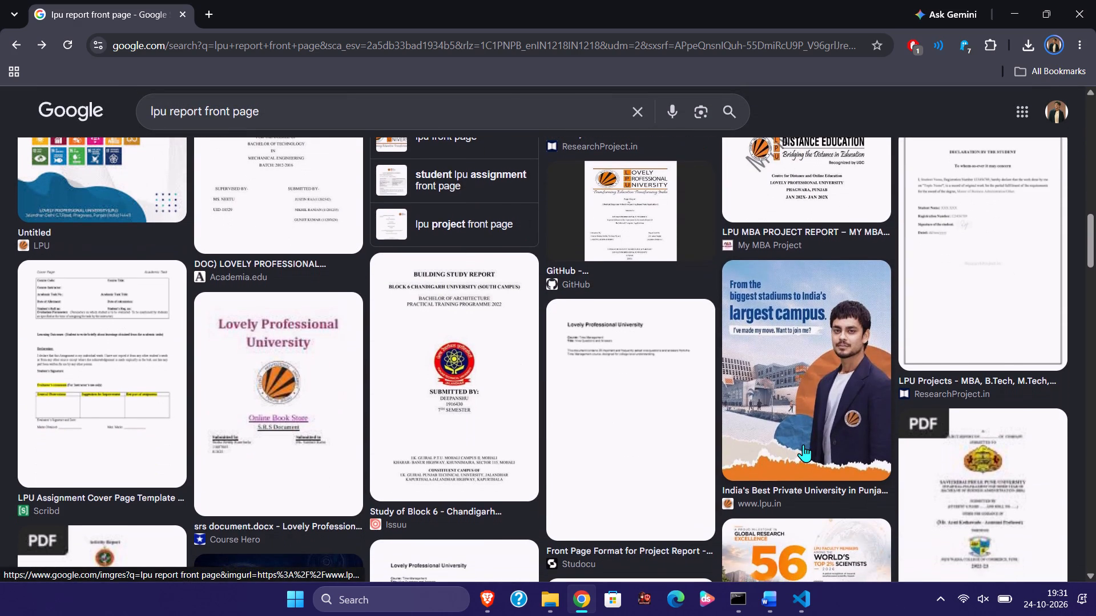
pyautogui.scroll(-4, 803, 444)
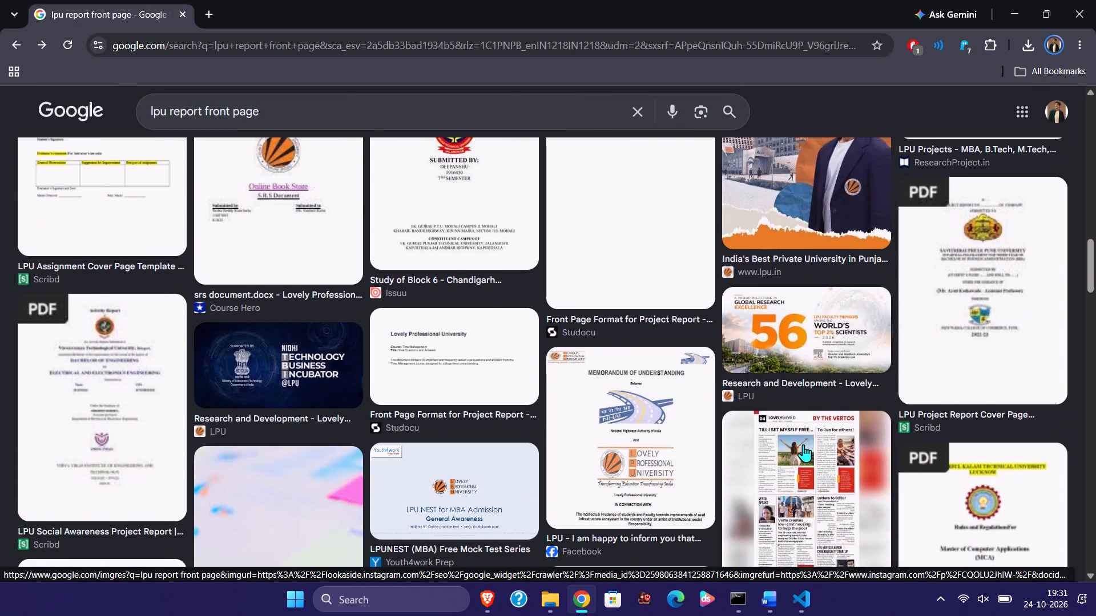
pyautogui.scroll(-4, 803, 444)
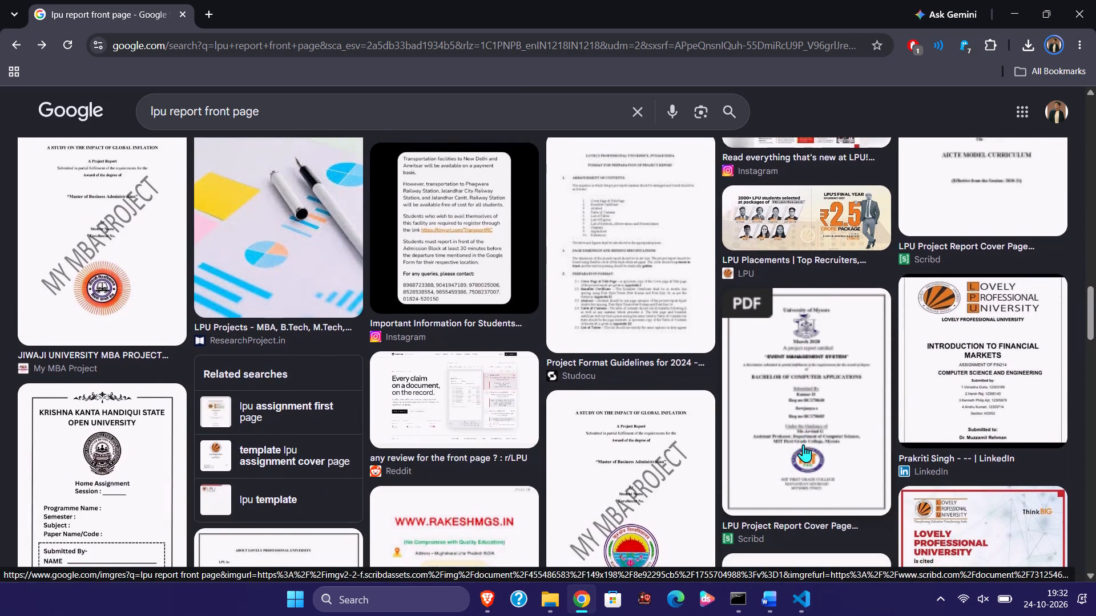
pyautogui.scroll(-5, 803, 444)
pyautogui.scroll(15, 803, 444)
pyautogui.scroll(10, 803, 444)
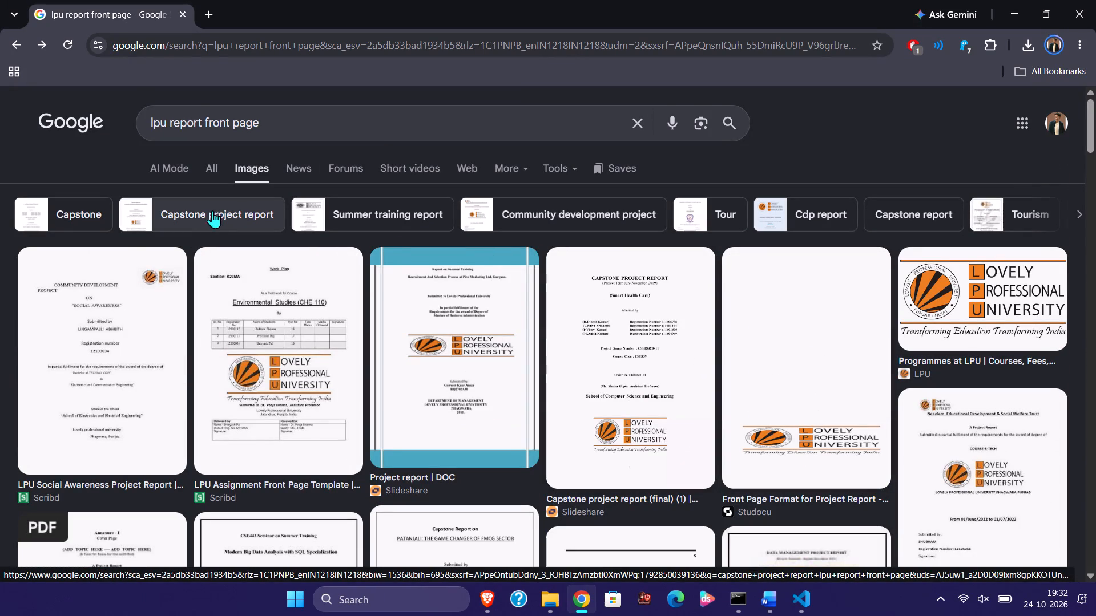
# Narrow the image results to "Capstone project report" and examine the cover page designs, including the ResearchProject.in LPU logo preview and its related images.
pyautogui.click(129, 225)
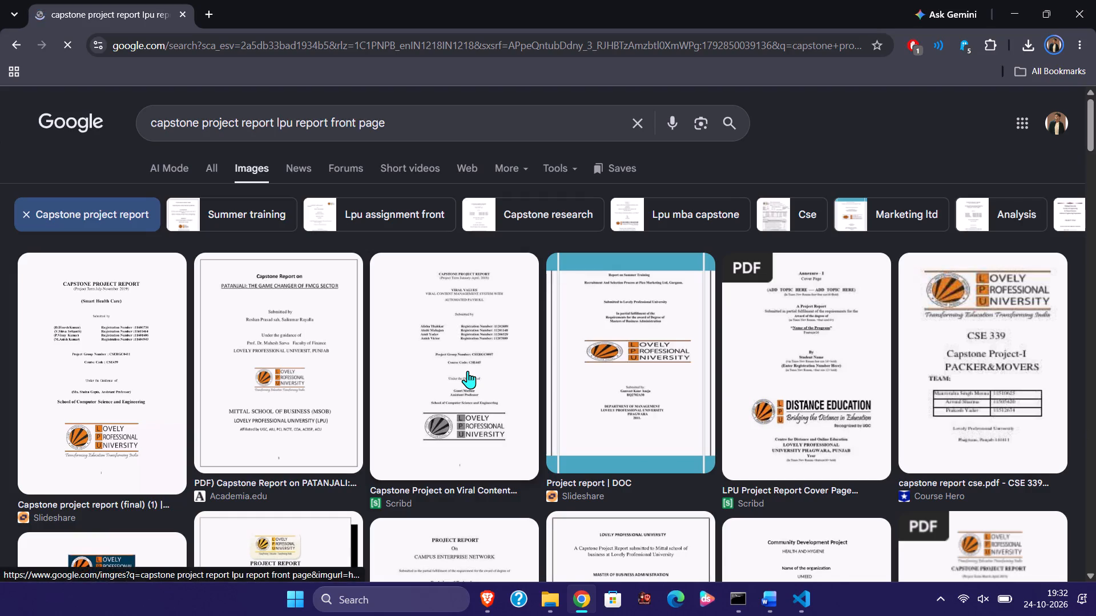
pyautogui.scroll(-4, 468, 371)
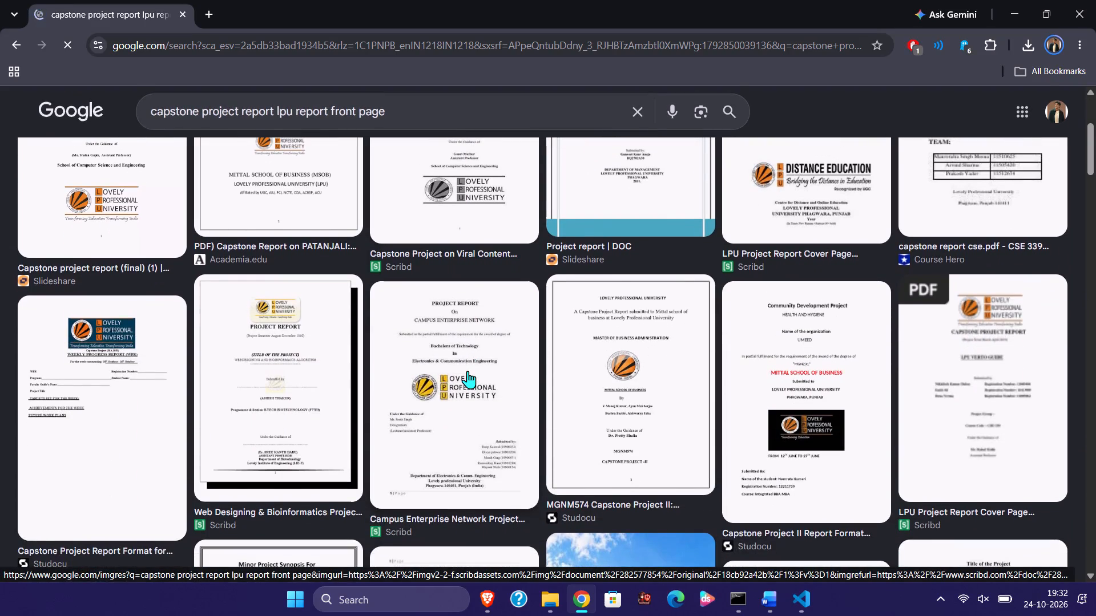
pyautogui.scroll(-2, 468, 371)
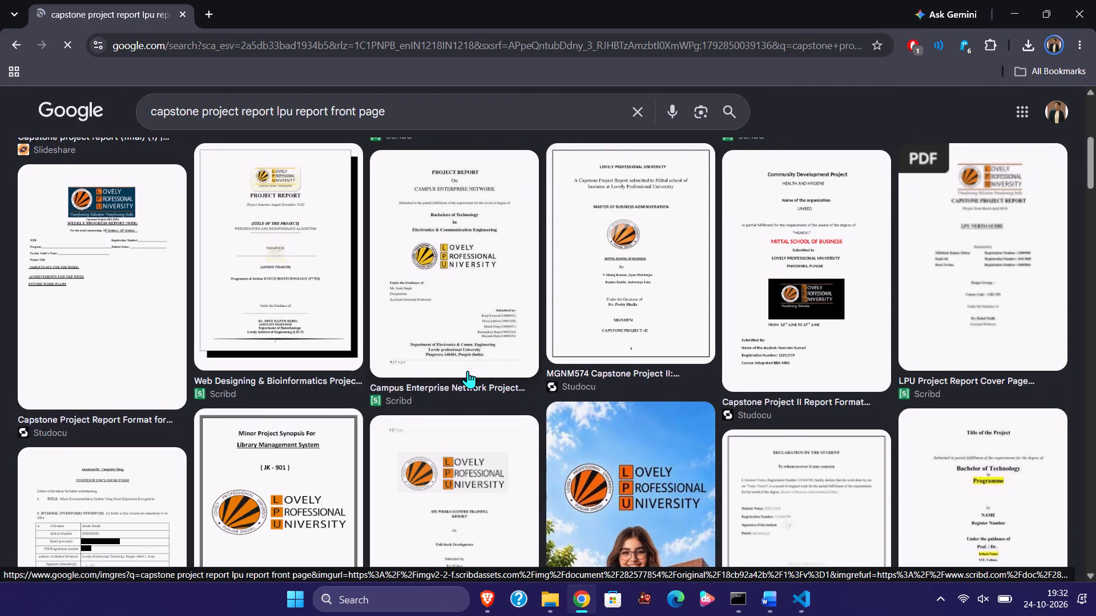
pyautogui.scroll(-2, 468, 371)
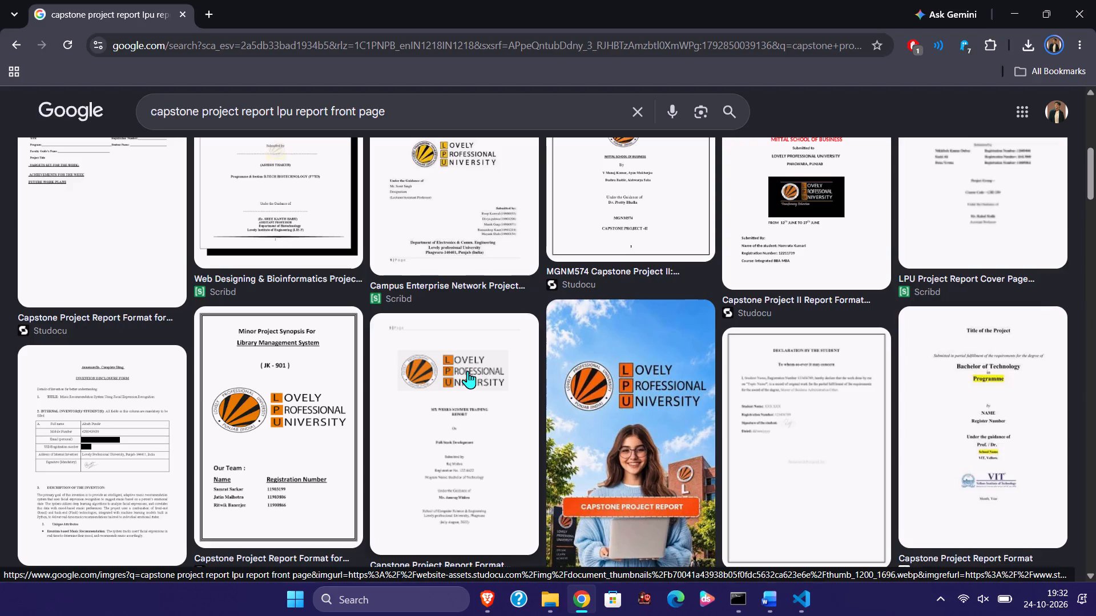
pyautogui.scroll(-1, 468, 371)
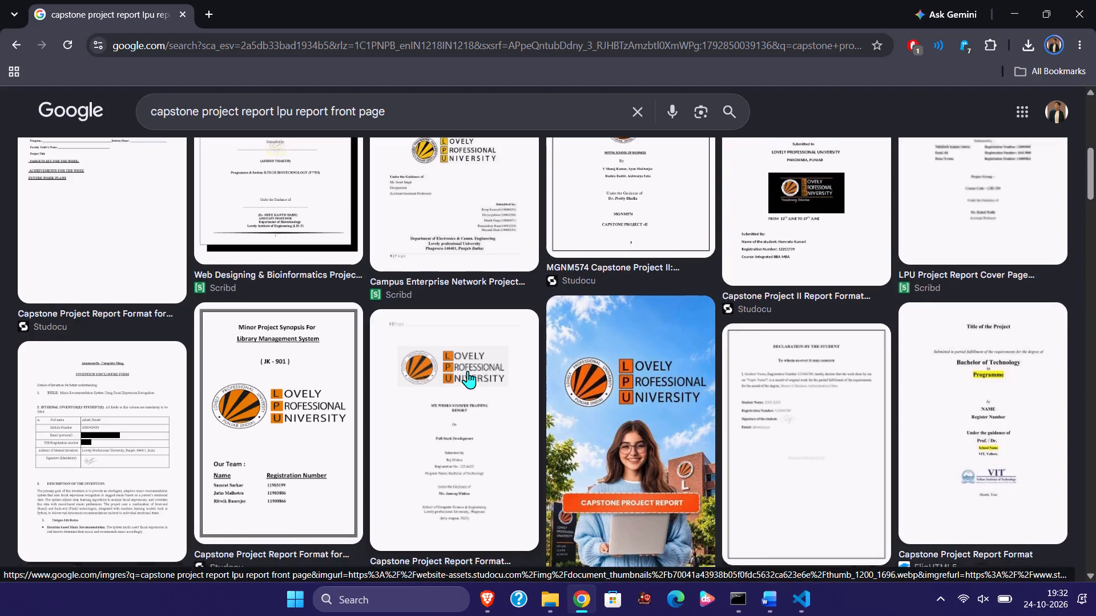
pyautogui.scroll(-4, 468, 371)
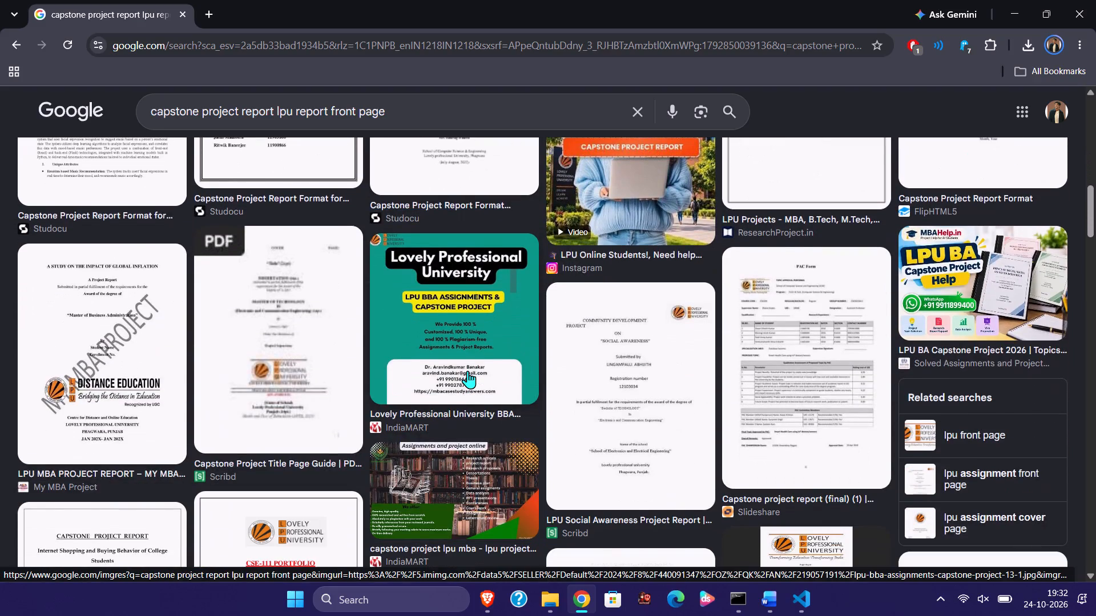
pyautogui.scroll(-2, 468, 371)
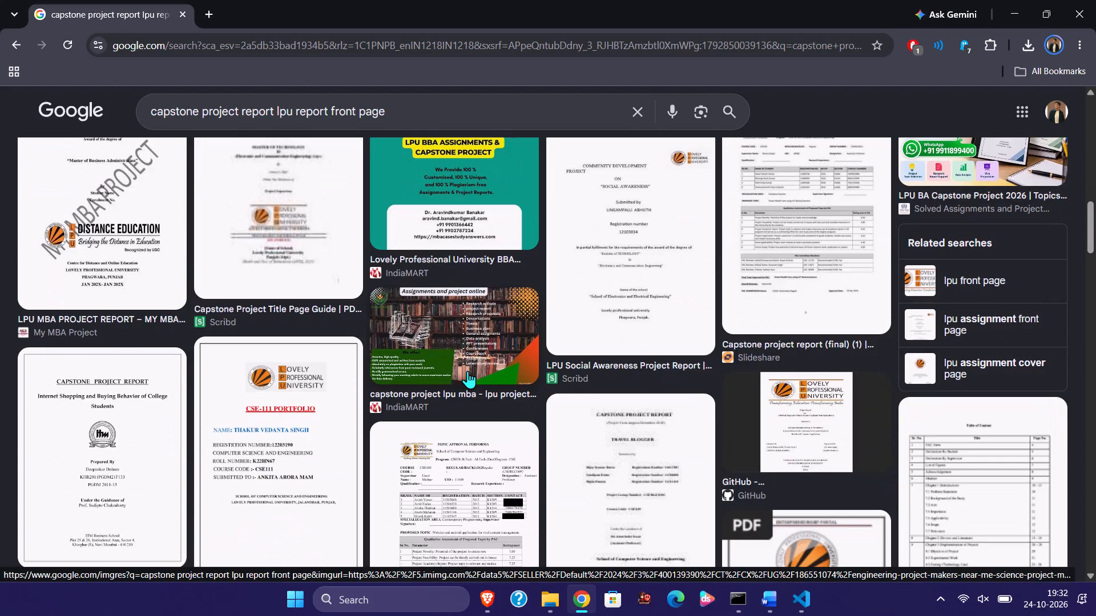
pyautogui.scroll(-4, 468, 371)
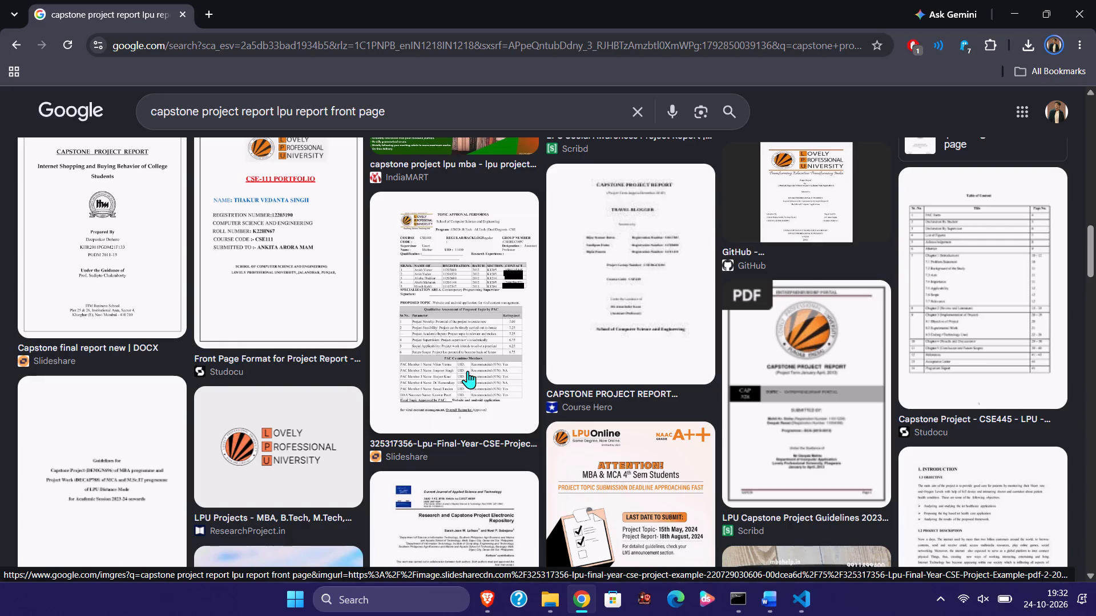
pyautogui.scroll(-5, 468, 371)
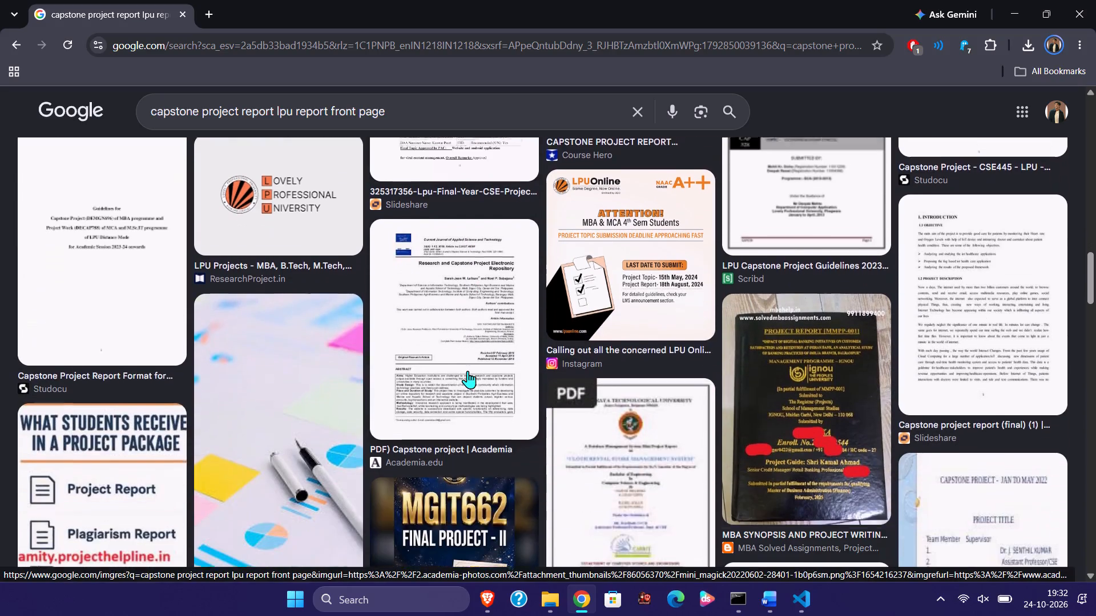
pyautogui.scroll(1, 468, 371)
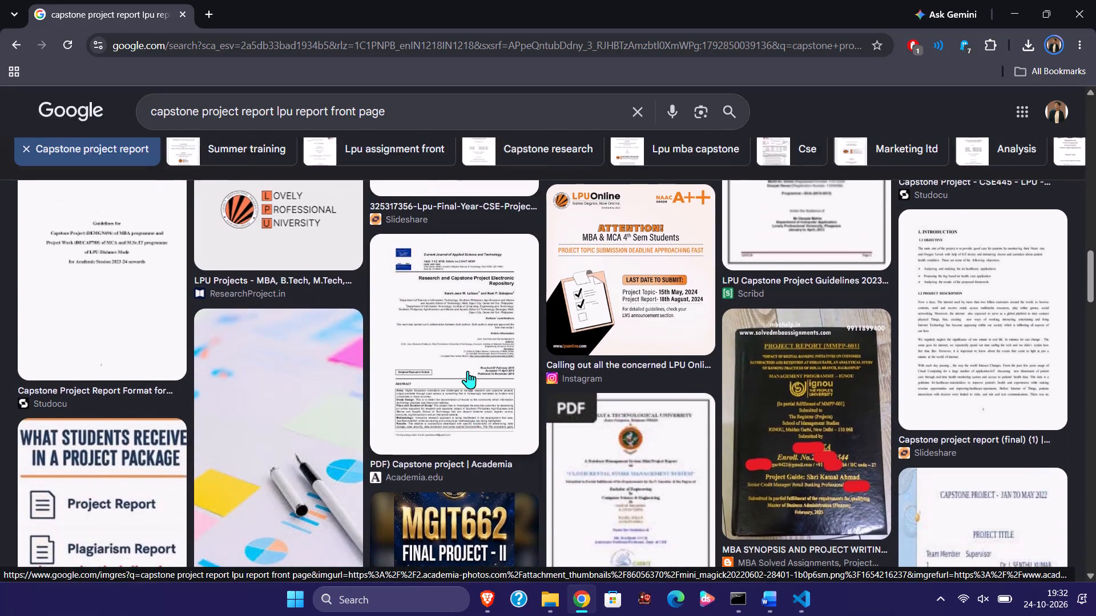
pyautogui.scroll(1, 468, 371)
pyautogui.click(311, 244)
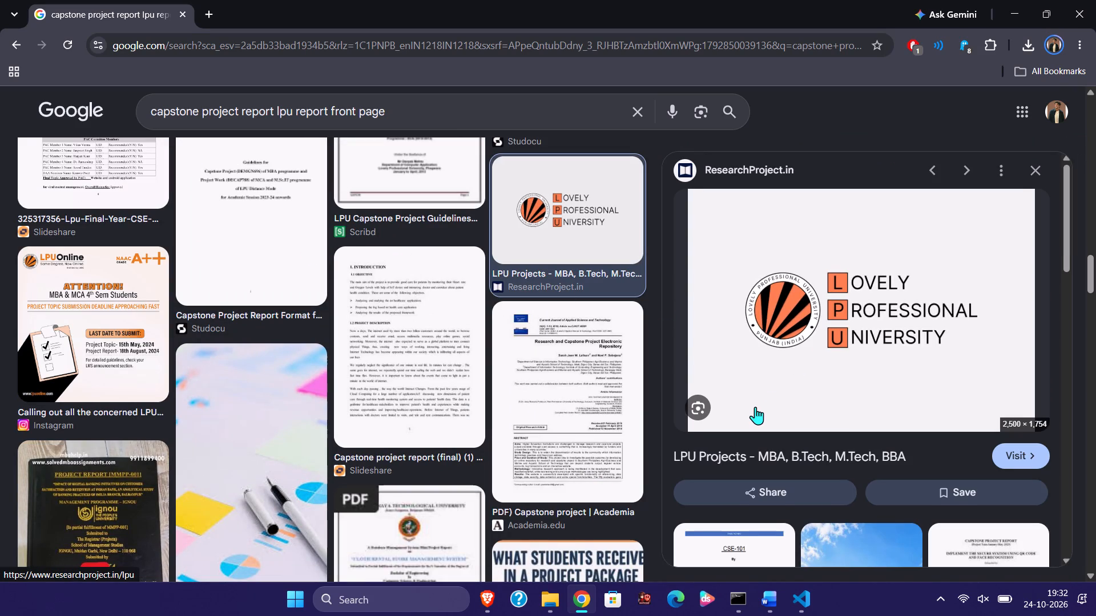
pyautogui.scroll(-4, 799, 372)
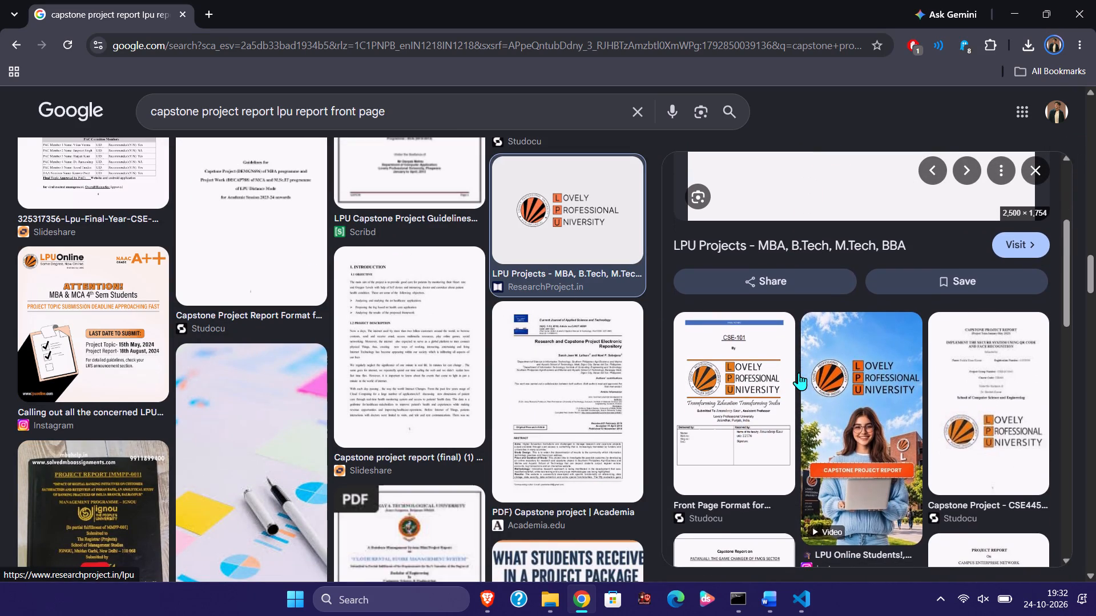
# Switch to Brave and look through INT315_Online_Retail_Analytics_Project_Report.pdf, from its opening sections to the code listing at the end.
pyautogui.hotkey('alt', 'Tab')
pyautogui.scroll(12, 799, 372)
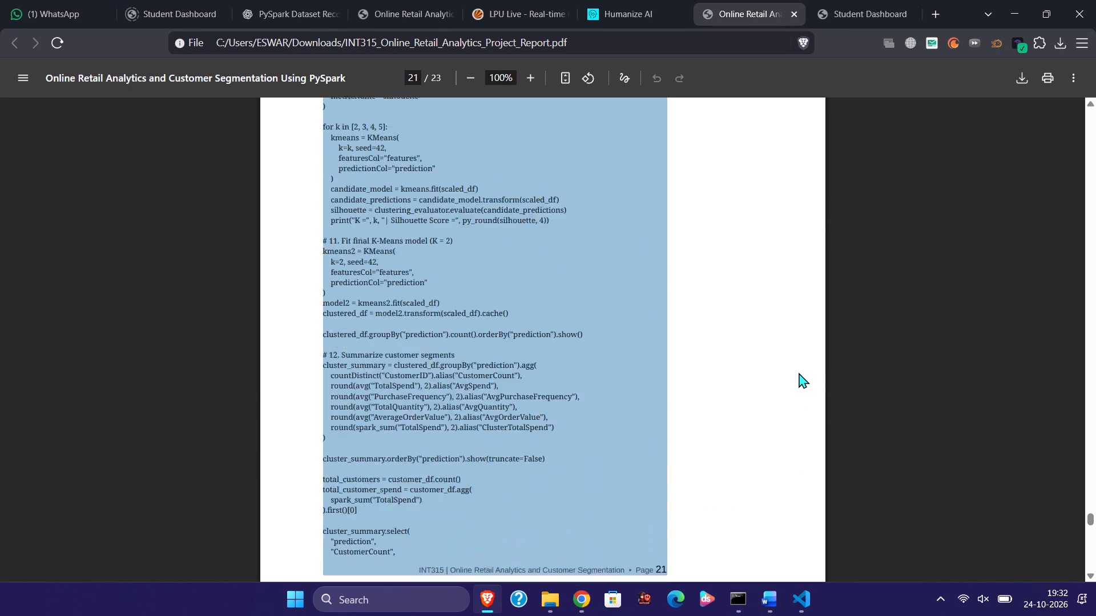
pyautogui.scroll(11, 799, 372)
pyautogui.scroll(20, 799, 372)
pyautogui.scroll(11, 799, 372)
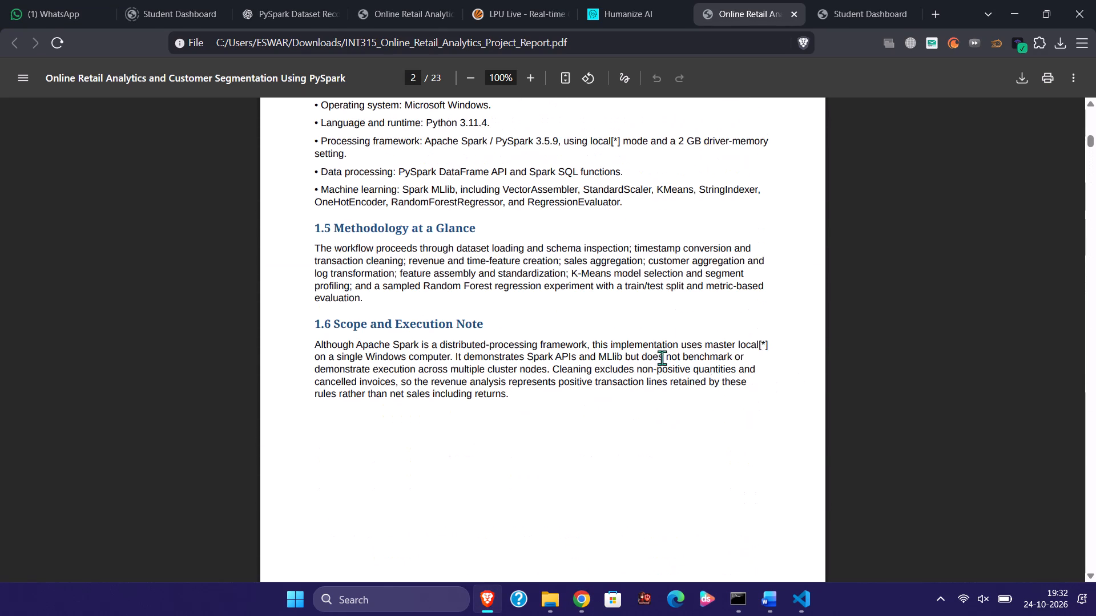
pyautogui.scroll(-12, 654, 354)
pyautogui.scroll(-16, 654, 354)
pyautogui.scroll(-5, 654, 354)
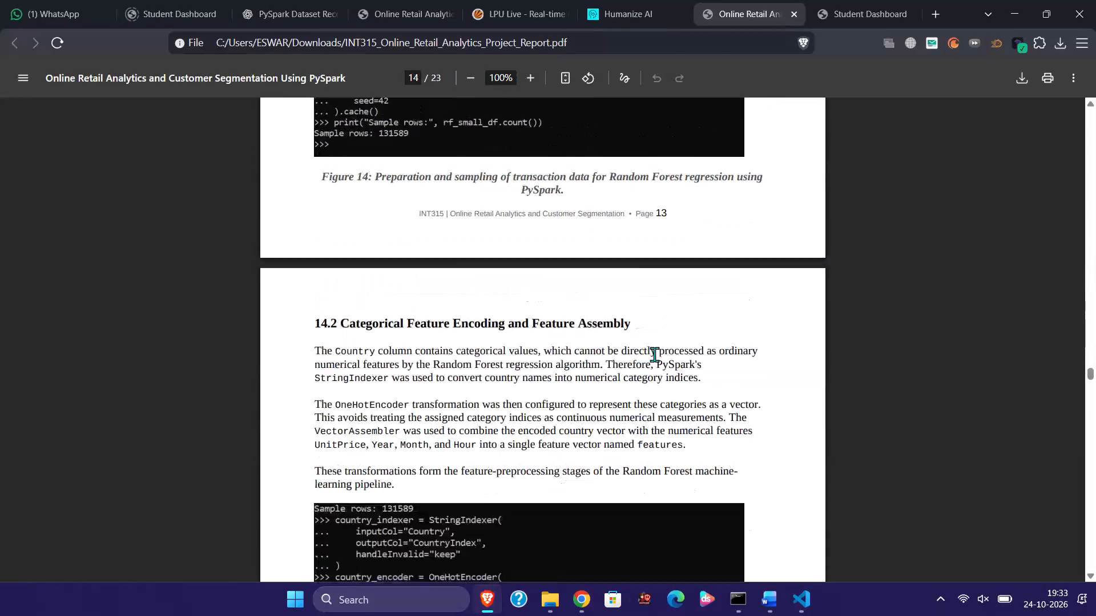
pyautogui.scroll(-19, 558, 427)
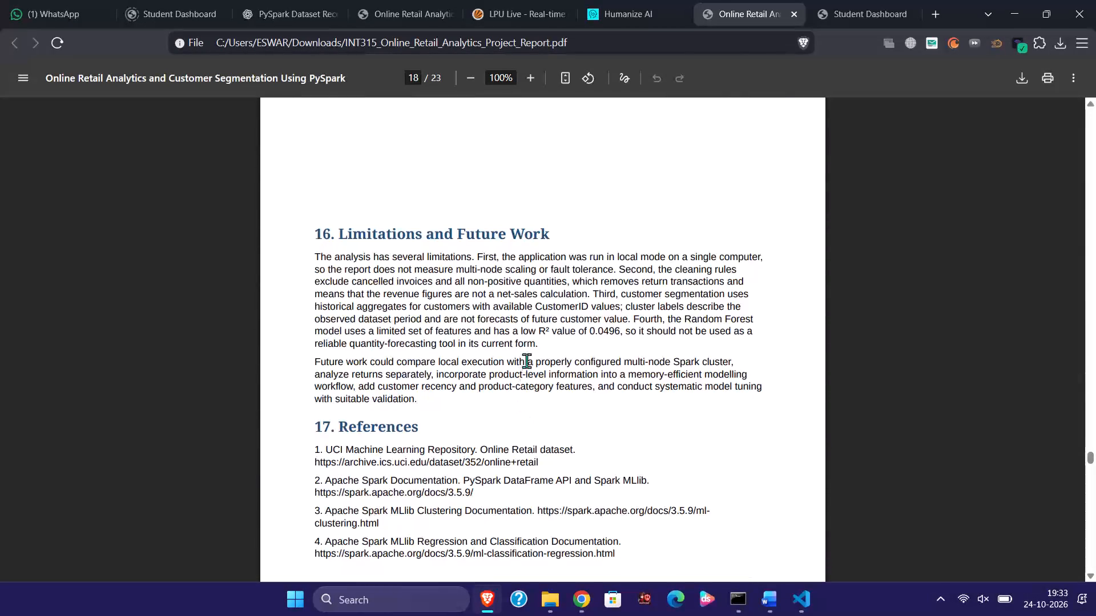
pyautogui.click(527, 325)
pyautogui.scroll(-17, 527, 325)
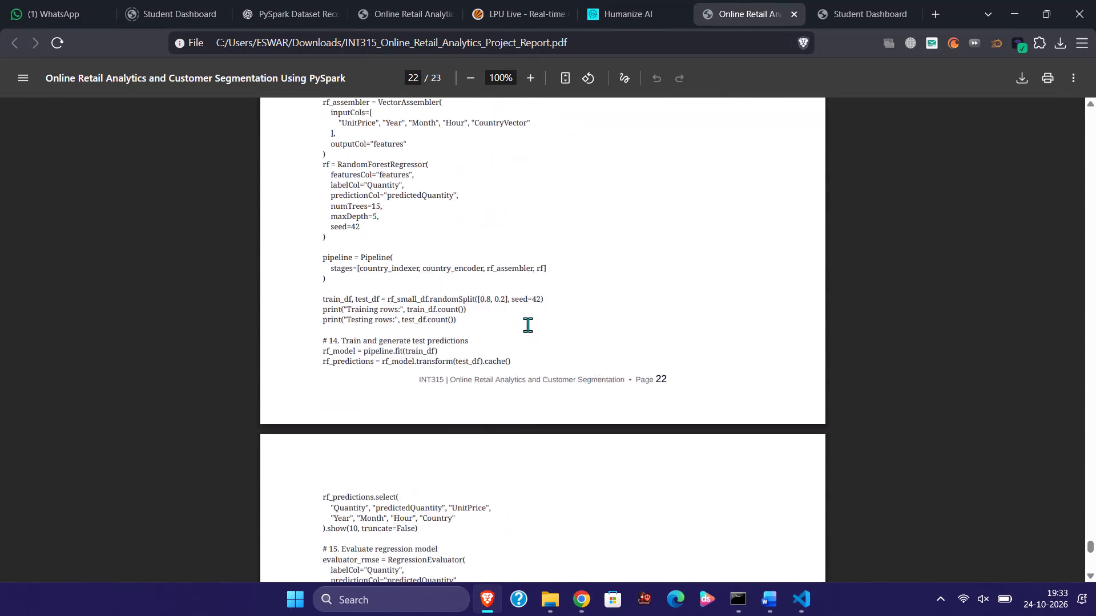
# Examine the last page of the project report PDF, highlighting the optional code block that saves predictions to a Spark output directory.
pyautogui.scroll(-13, 527, 325)
pyautogui.scroll(6, 527, 325)
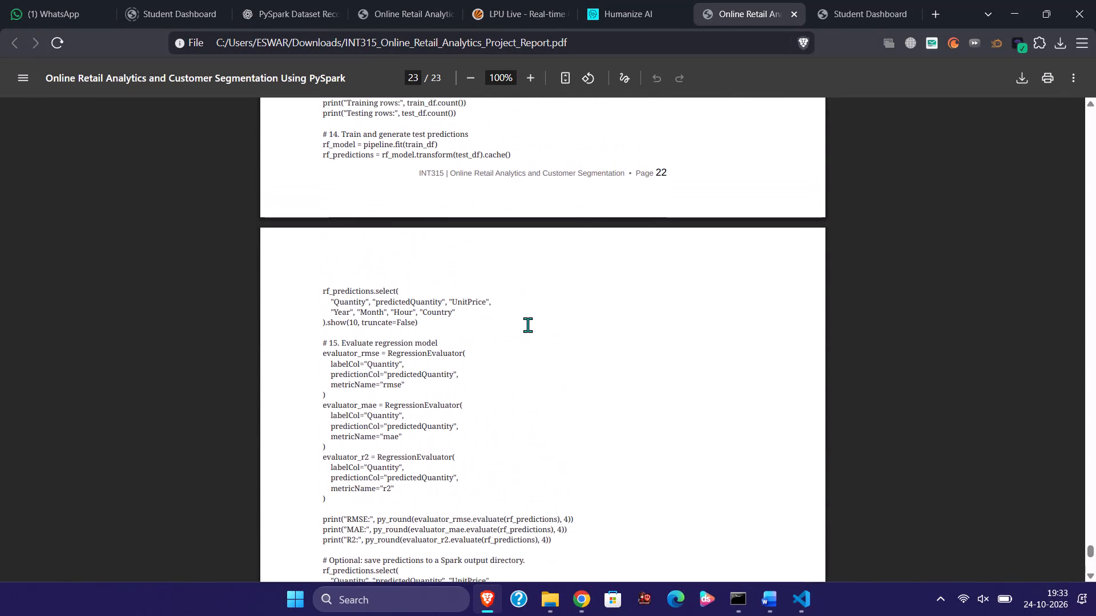
pyautogui.scroll(-2, 527, 325)
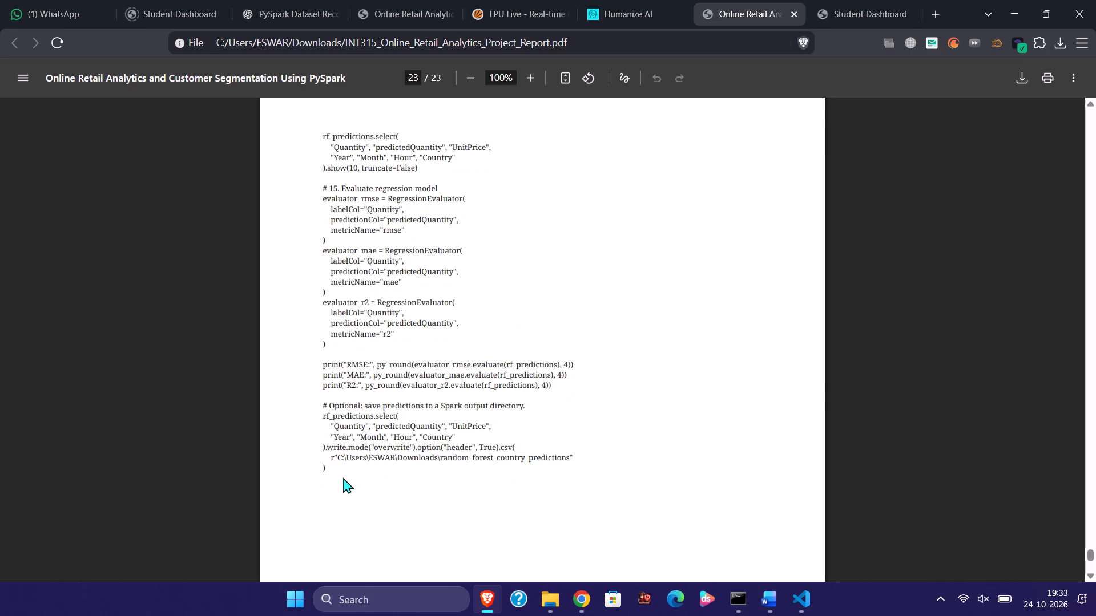
pyautogui.moveTo(335, 469); pyautogui.dragTo(323, 402)
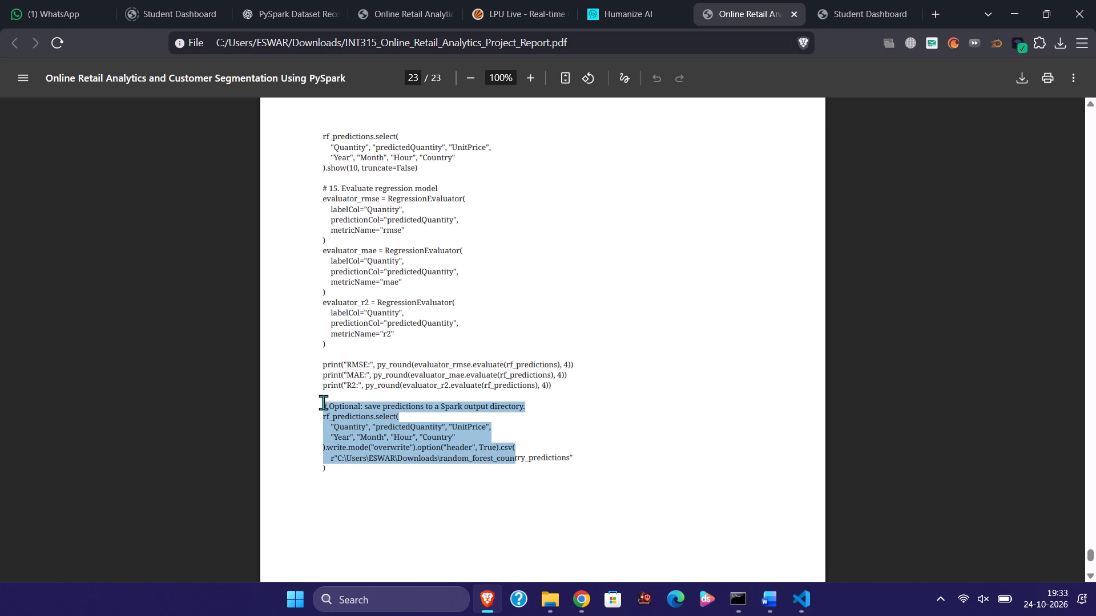
pyautogui.moveTo(323, 402); pyautogui.dragTo(324, 403)
# Switch to report.docx in Word and review the cover page layout and the report pages that follow it.
pyautogui.hotkey('alt', 'Tab')
pyautogui.hotkey('alt', 'Tab')
pyautogui.hotkey('alt', 'Tab')
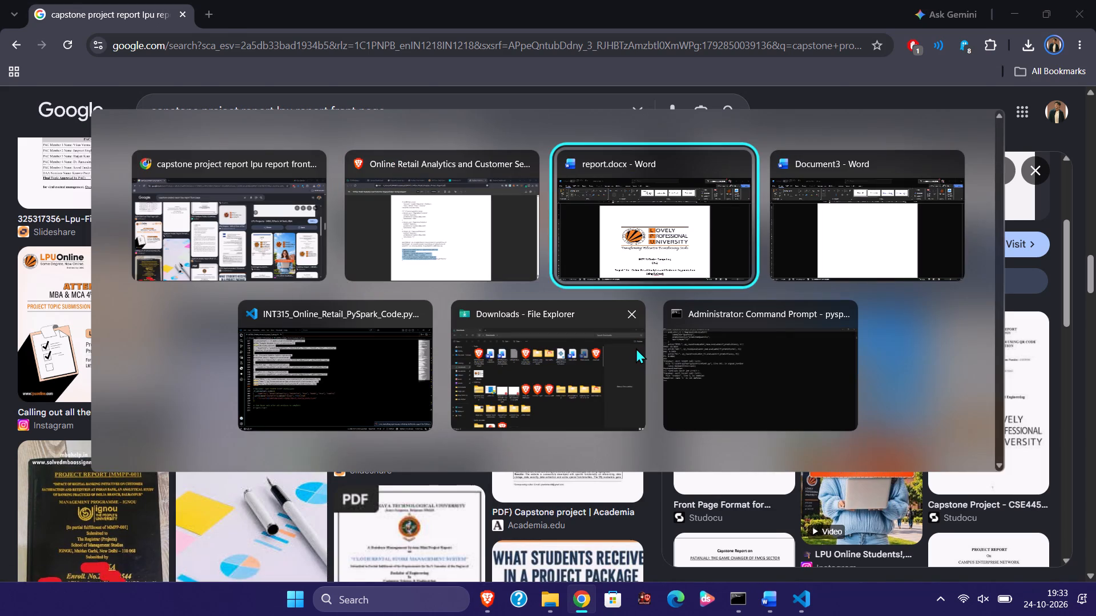
pyautogui.scroll(-1, 510, 426)
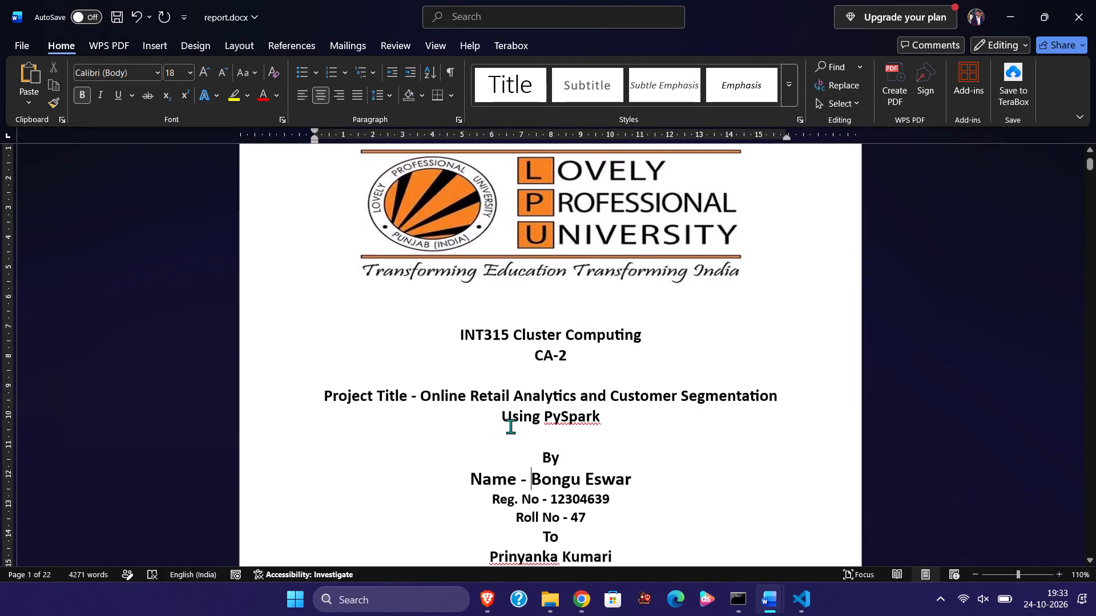
pyautogui.scroll(-1, 510, 426)
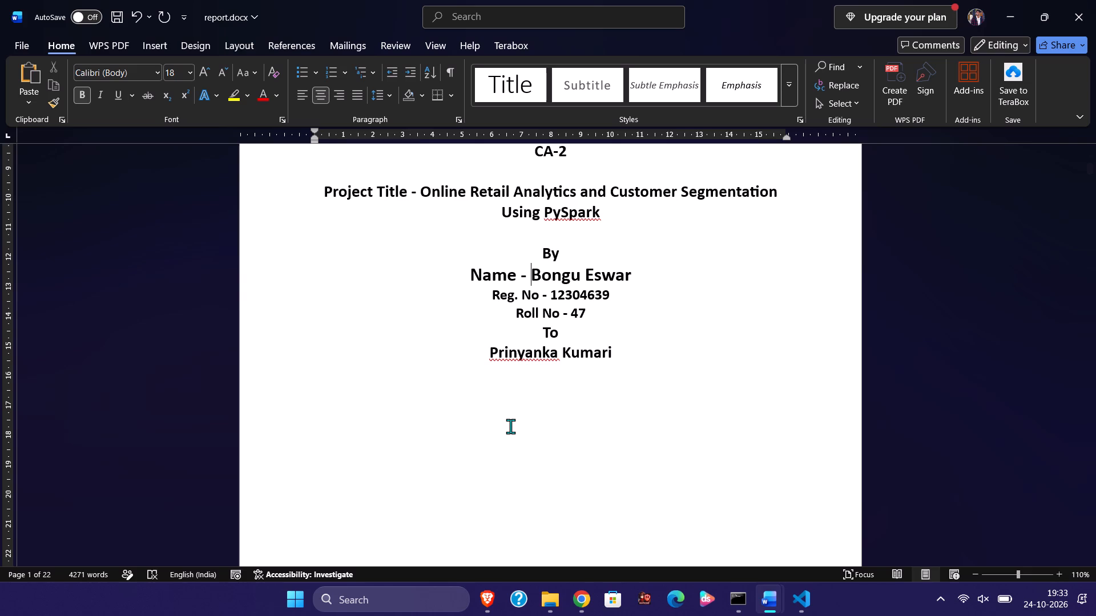
pyautogui.scroll(8, 510, 426)
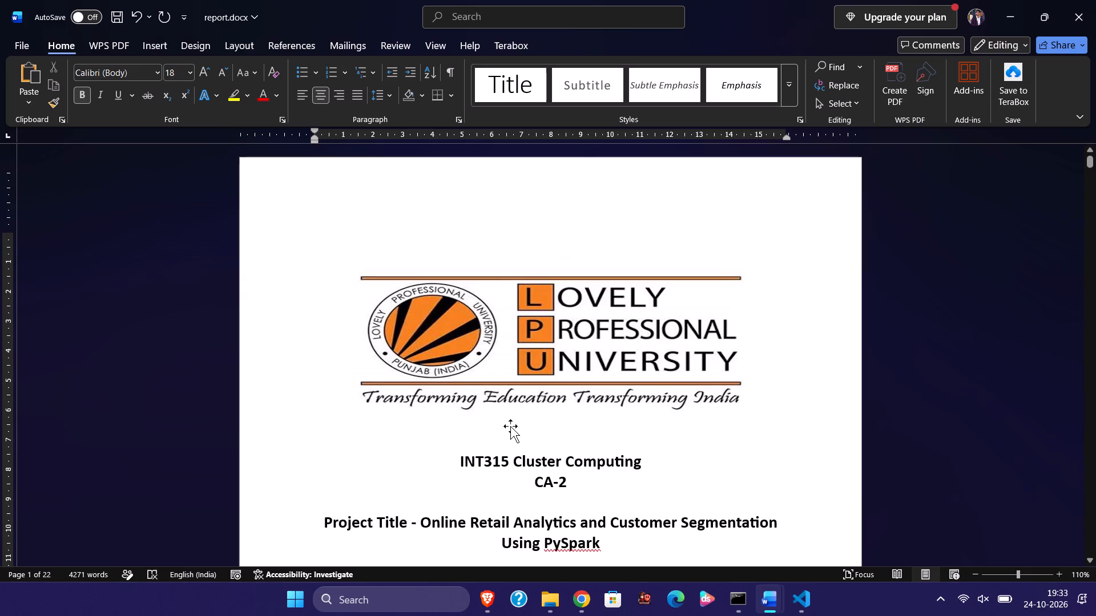
pyautogui.scroll(-1, 510, 426)
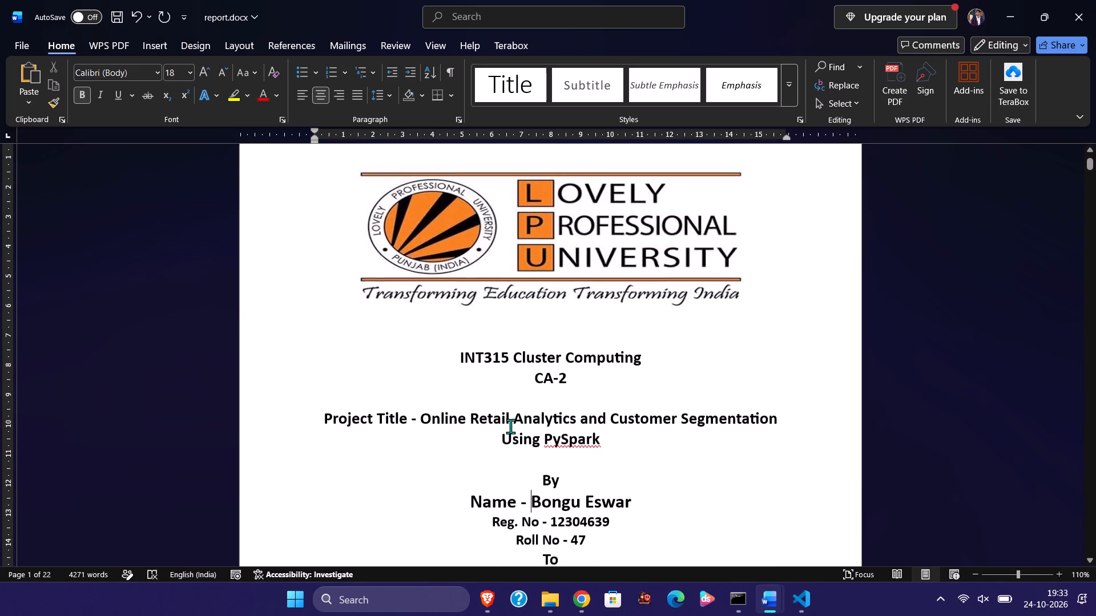
pyautogui.scroll(-1, 510, 426)
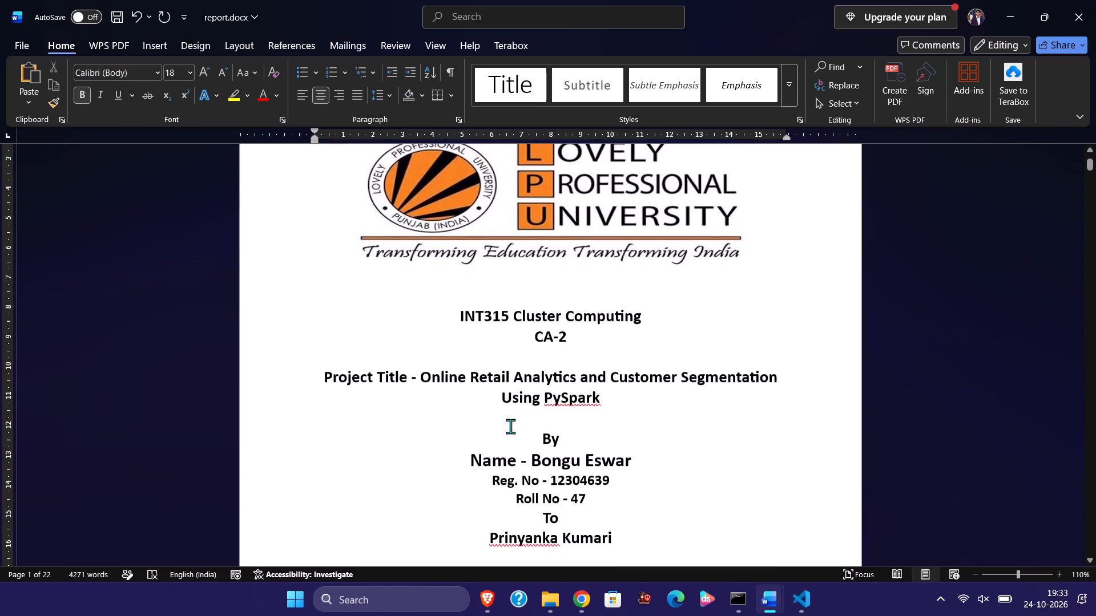
pyautogui.scroll(-2, 510, 426)
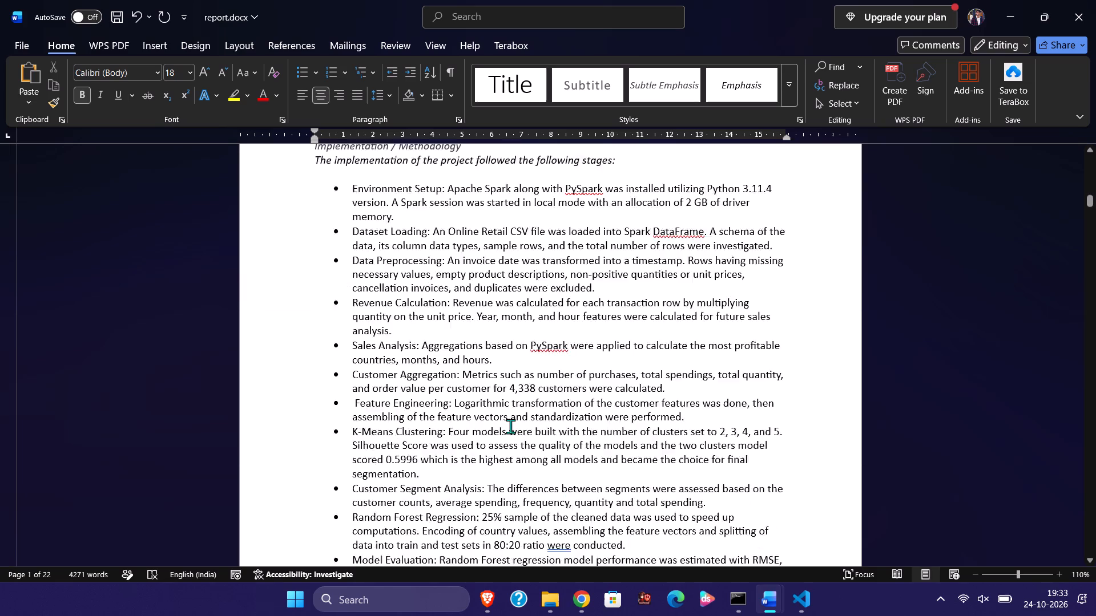
pyautogui.scroll(9, 510, 426)
pyautogui.scroll(-2, 510, 426)
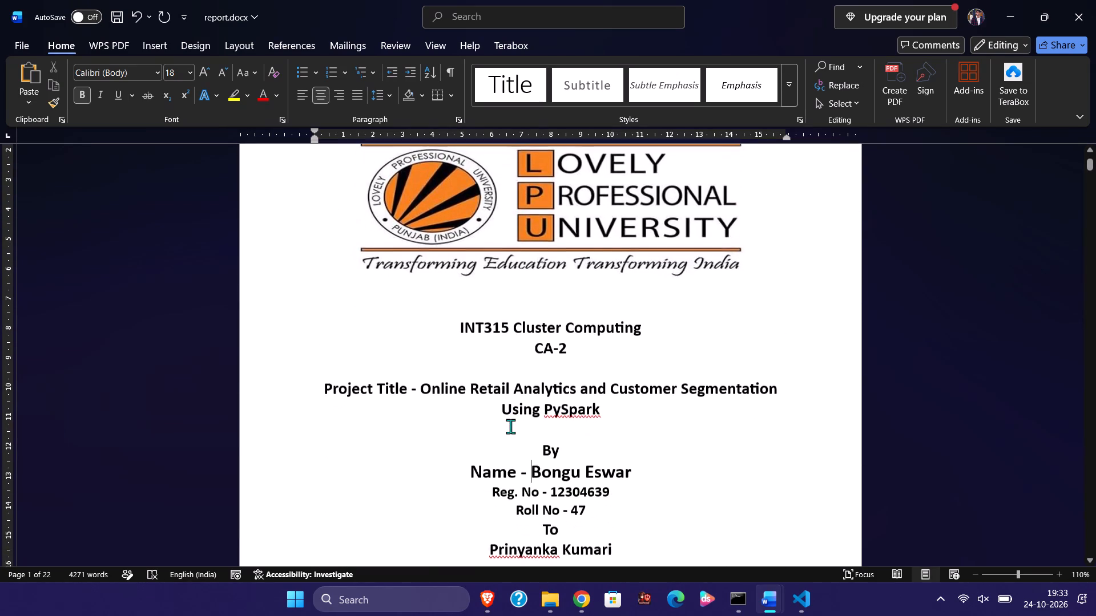
pyautogui.scroll(-3, 510, 426)
pyautogui.scroll(3, 510, 426)
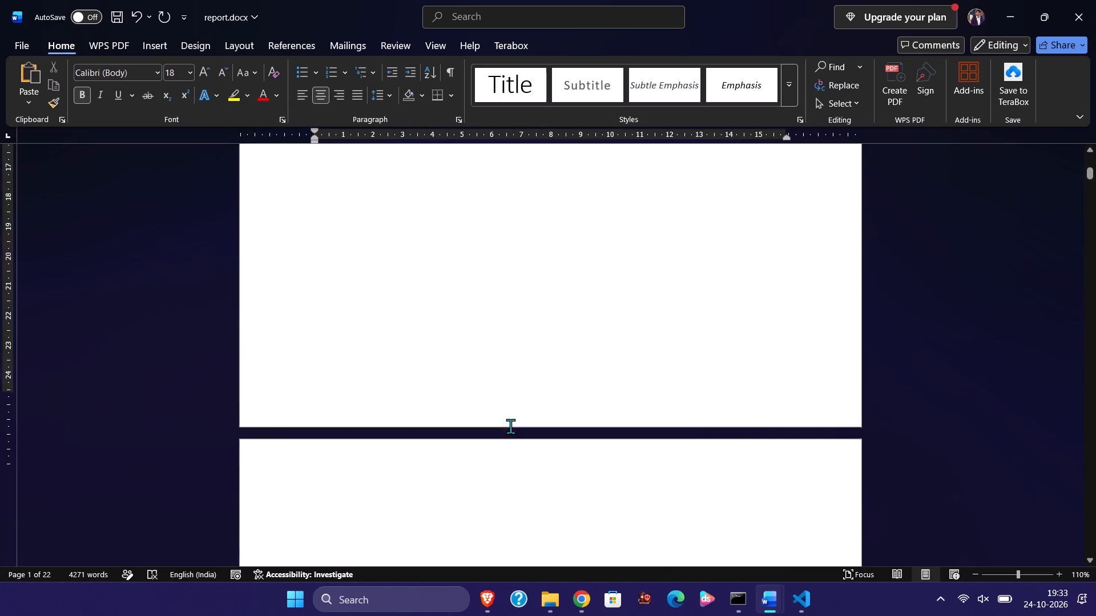
pyautogui.scroll(3, 510, 426)
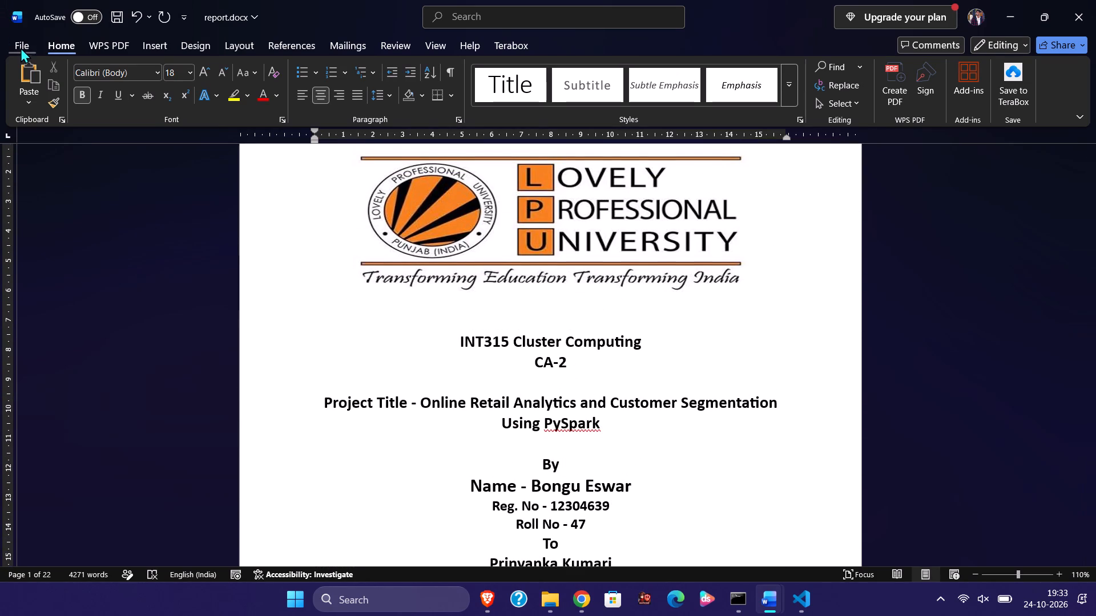
# Save a PDF copy of report.docx in the Downloads folder under the name reportcluster.
pyautogui.click(21, 48)
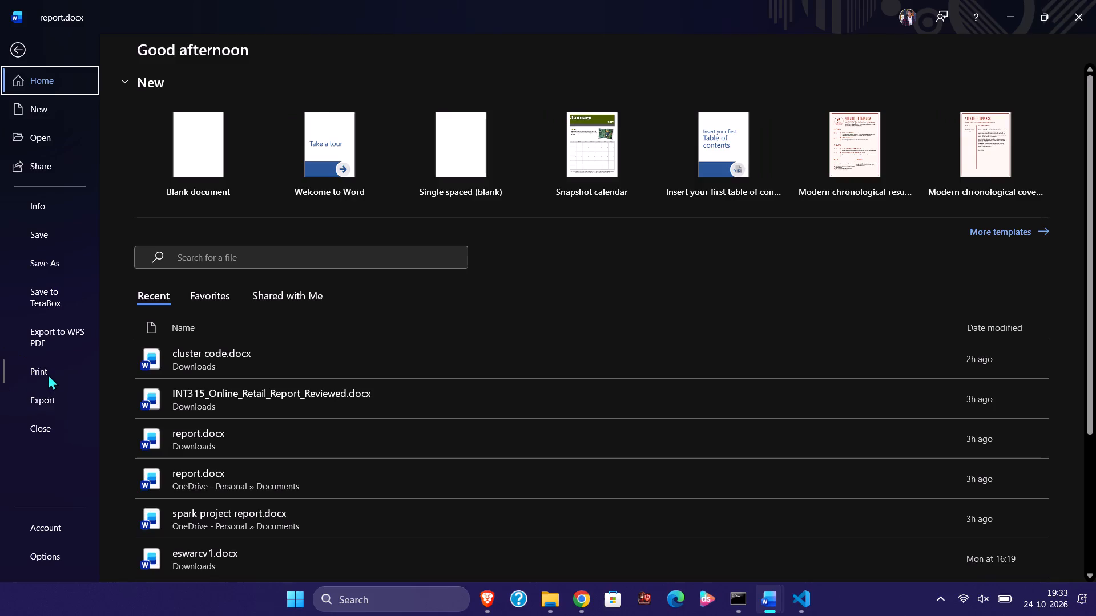
pyautogui.click(49, 372)
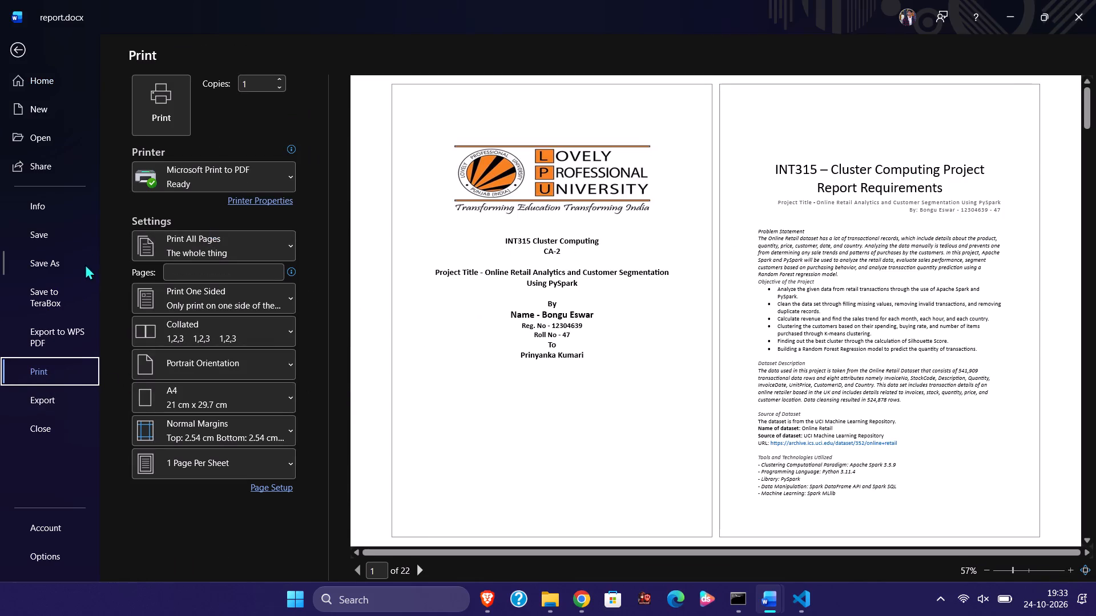
pyautogui.click(62, 260)
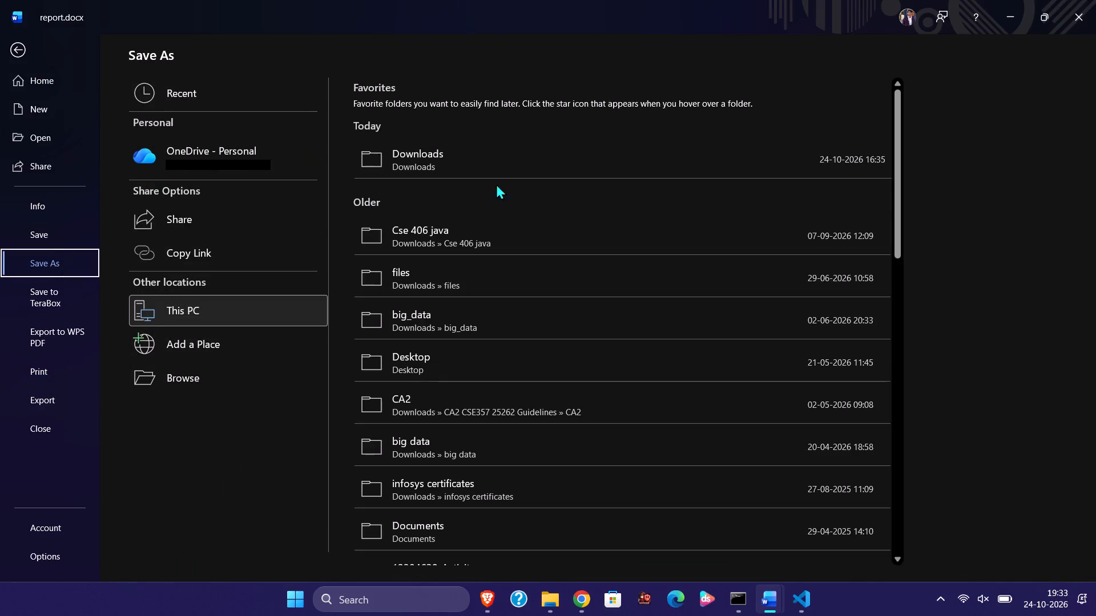
pyautogui.click(432, 161)
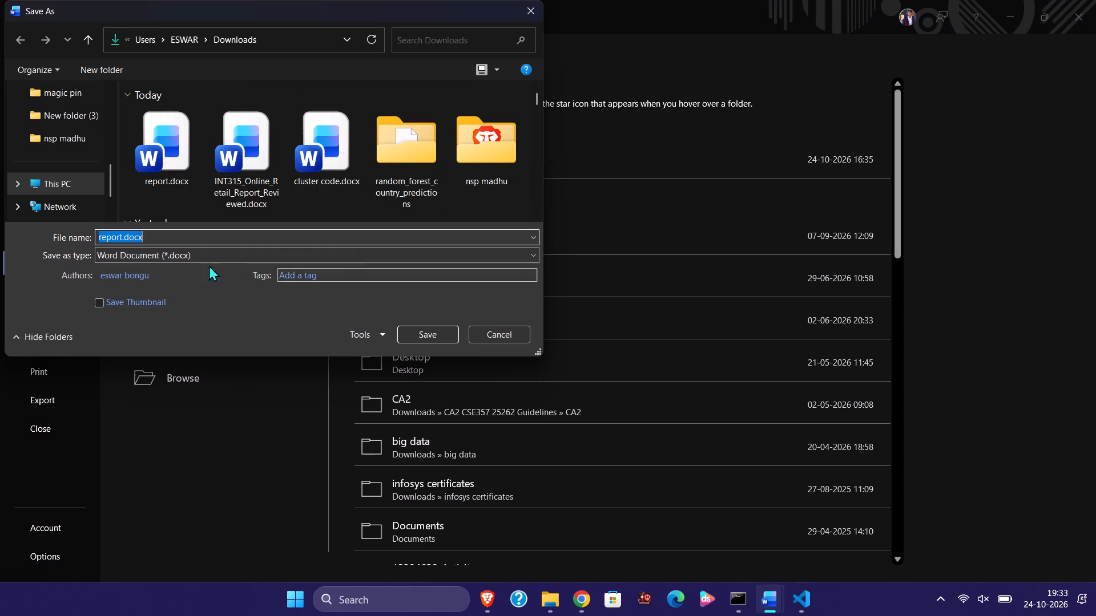
pyautogui.click(263, 252)
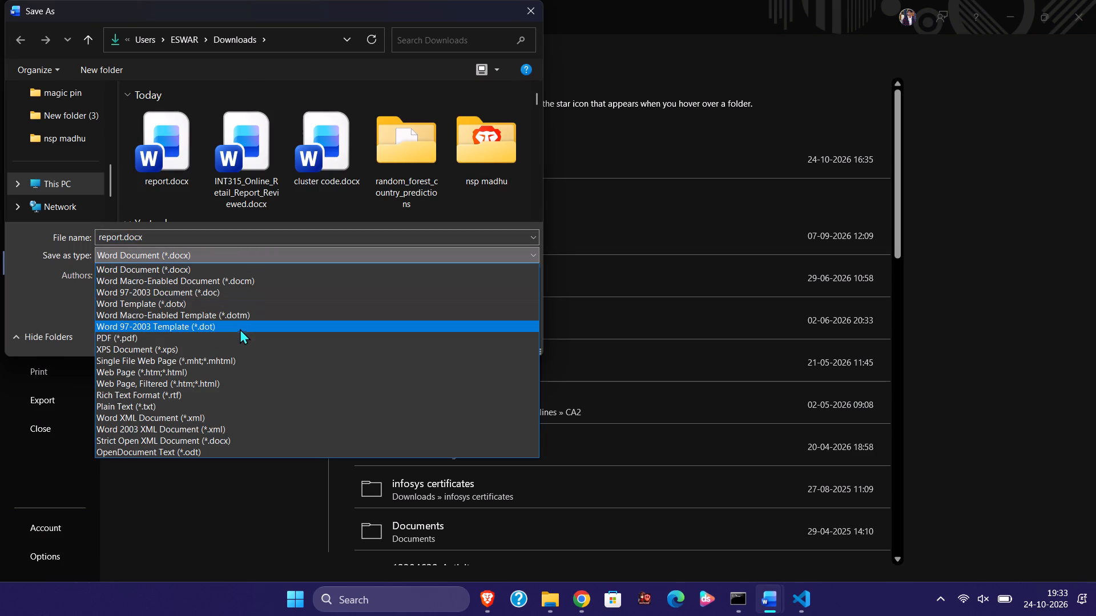
pyautogui.click(239, 334)
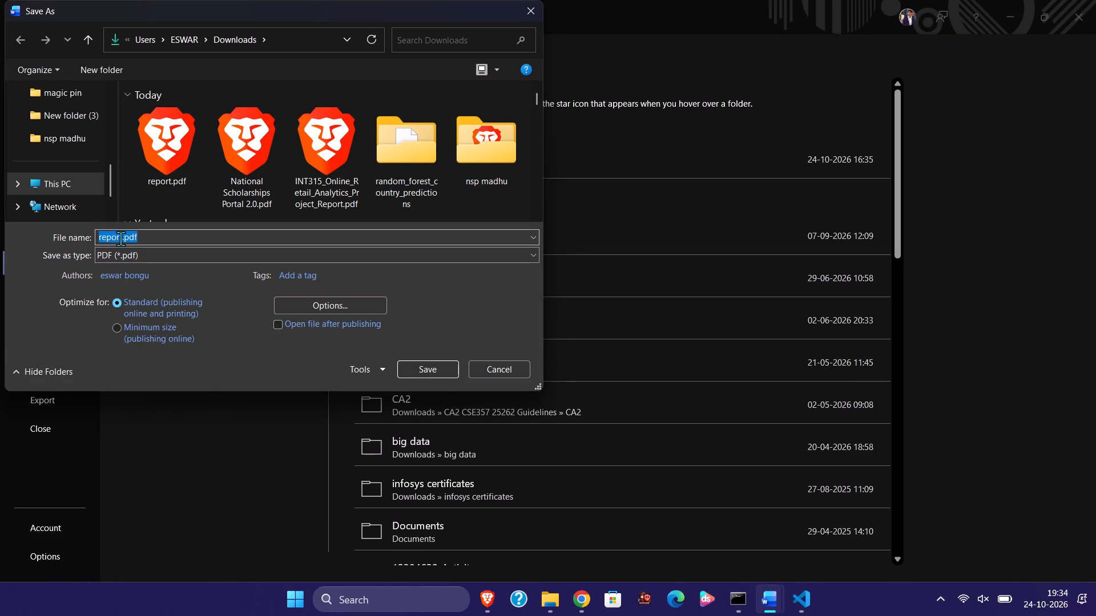
pyautogui.click(120, 238)
pyautogui.click(120, 238)
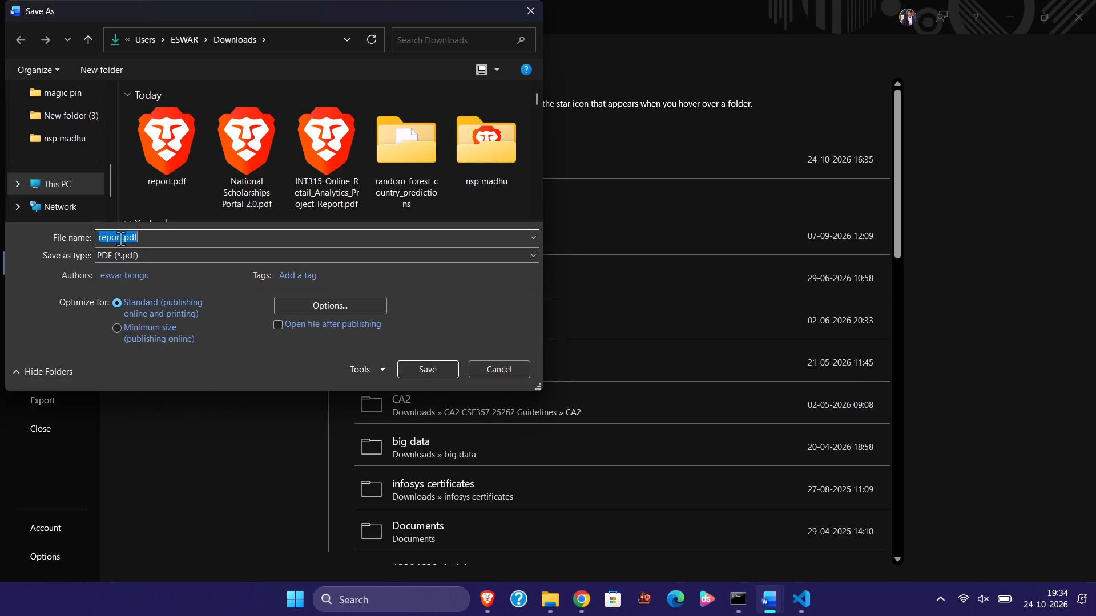
pyautogui.click(123, 238)
pyautogui.write('cluster')
pyautogui.press('Return')
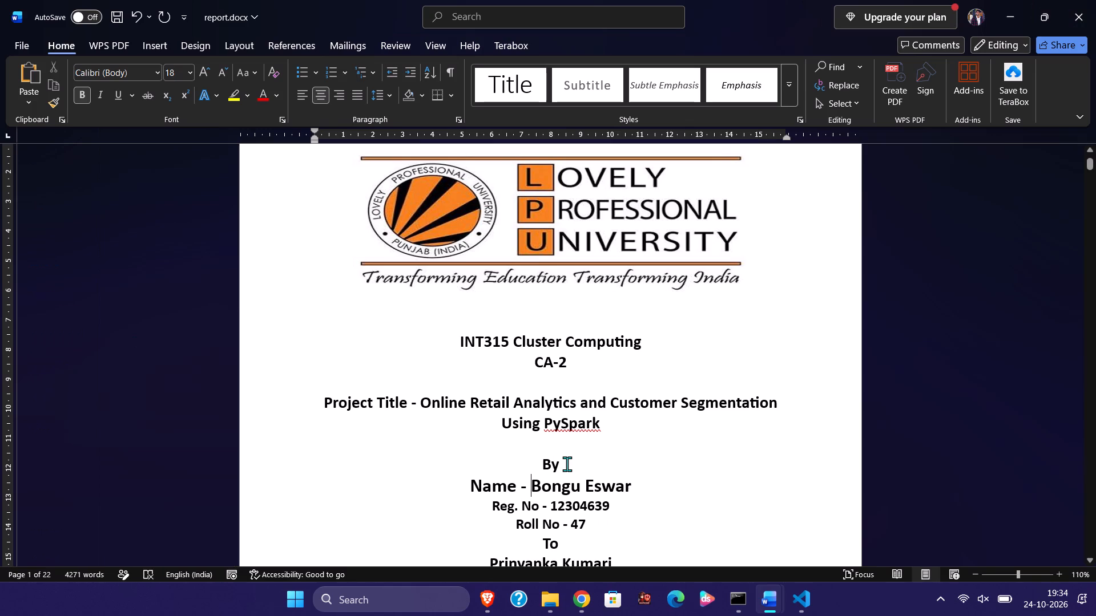
# Switch to File Explorer, refresh the Downloads folder and open reportcluster.pdf.
pyautogui.click(549, 593)
pyautogui.click(122, 38)
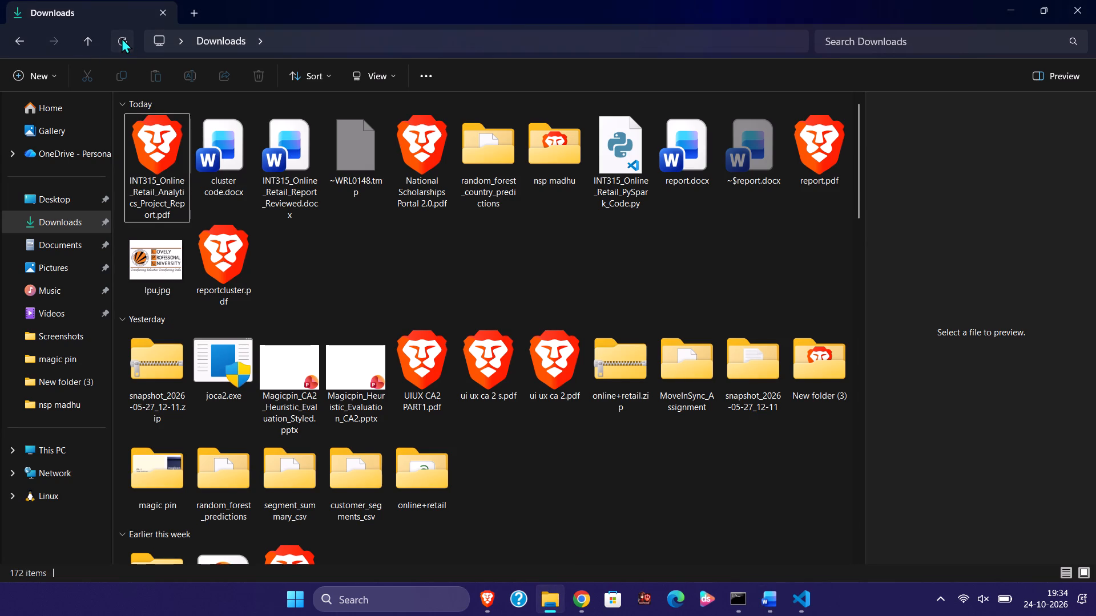
pyautogui.click(154, 147)
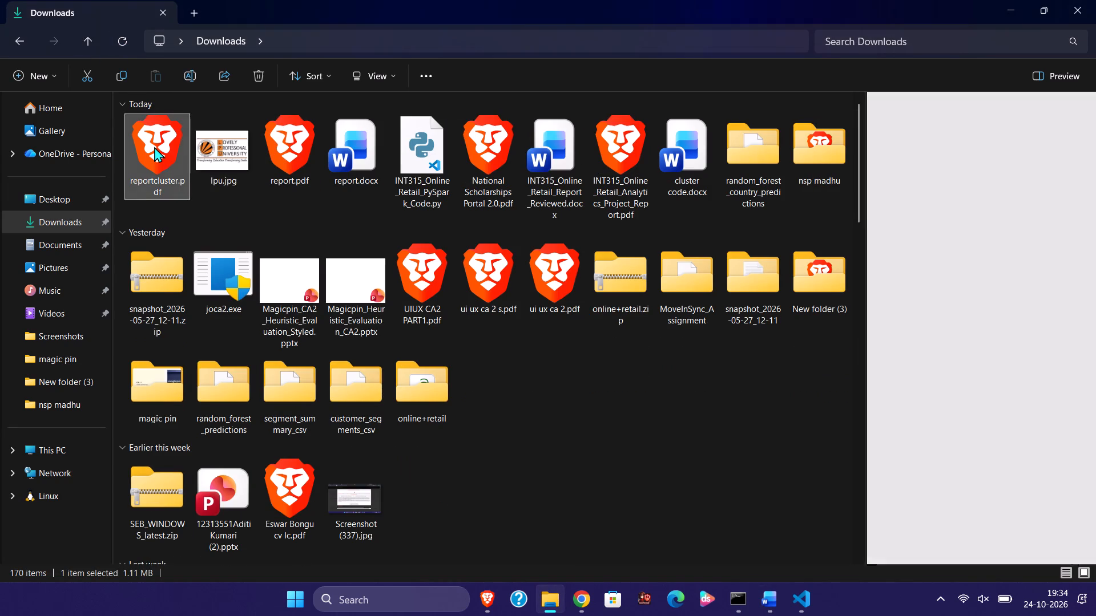
pyautogui.press('Return')
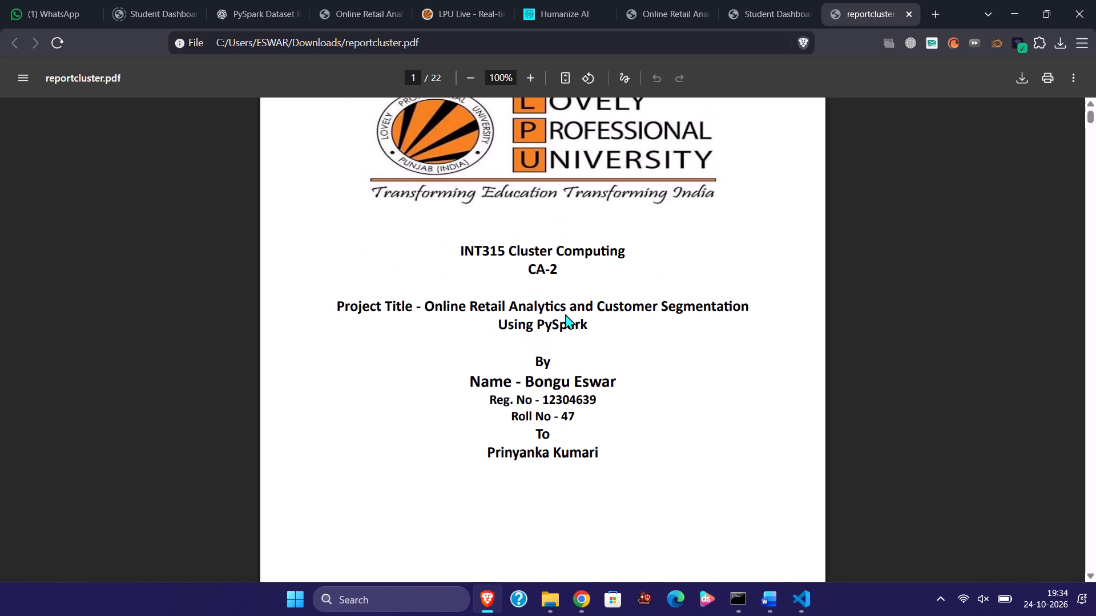
# Look through reportcluster.pdf from the cover page to the closing code listing, and back up through the analysis sections.
pyautogui.scroll(-4, 565, 314)
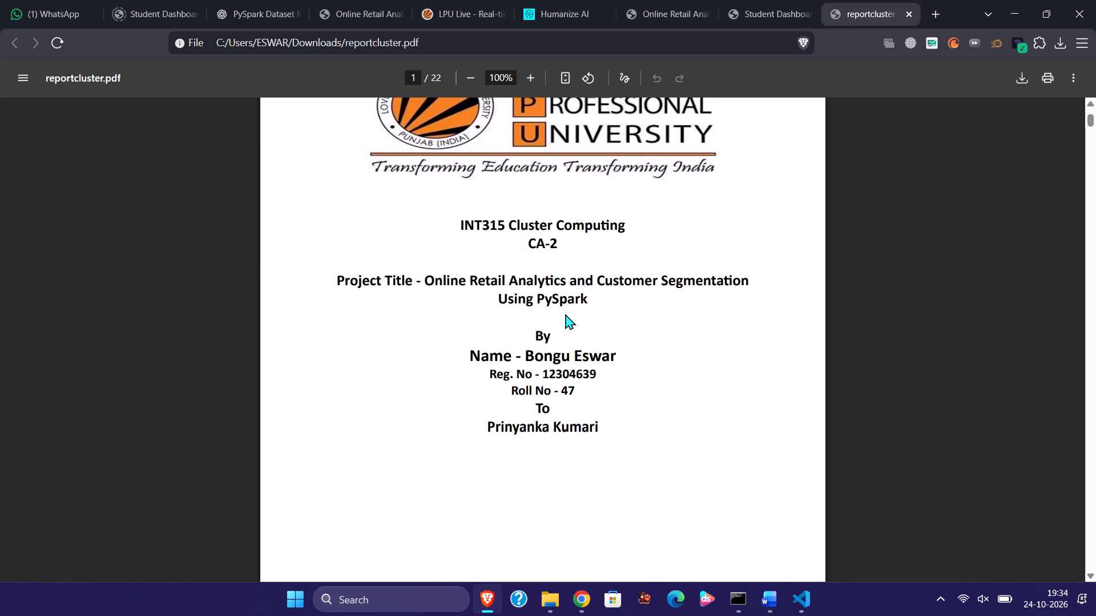
pyautogui.scroll(-5, 565, 314)
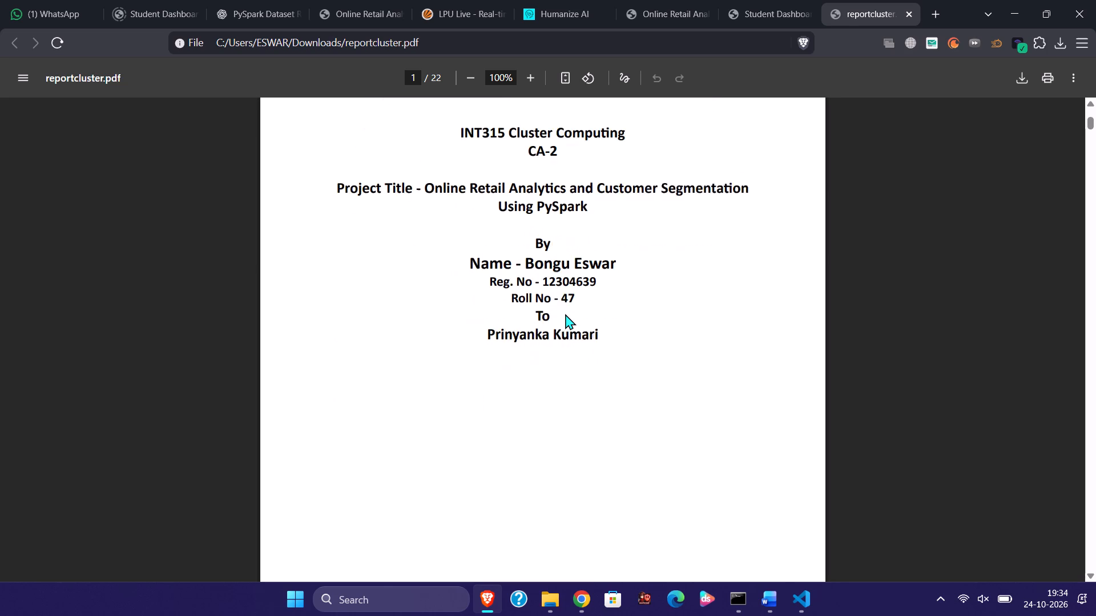
pyautogui.scroll(-16, 565, 314)
pyautogui.scroll(-8, 565, 314)
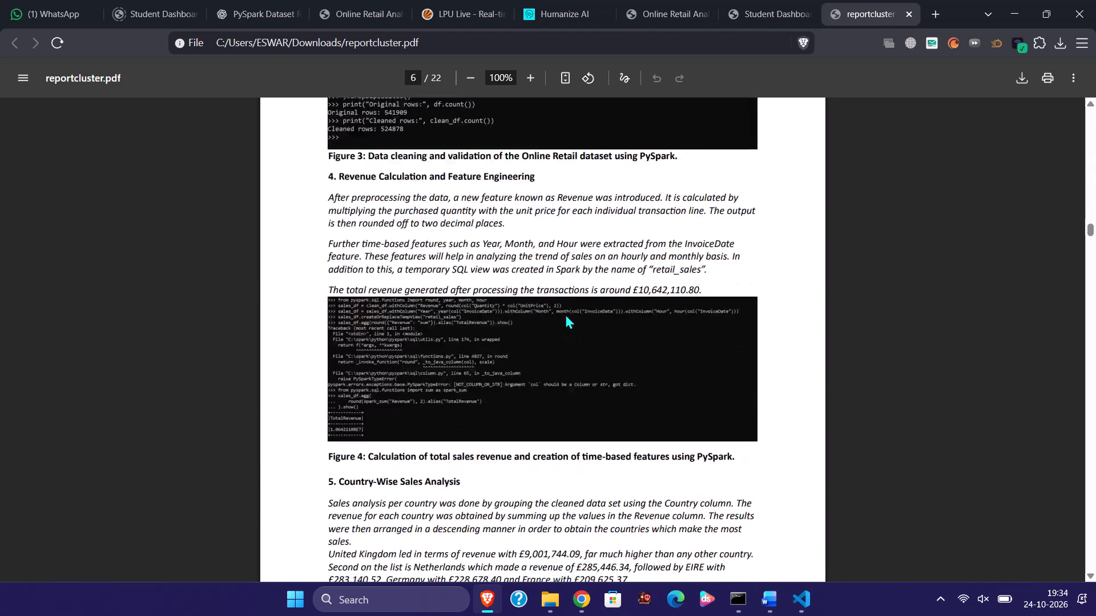
pyautogui.scroll(-9, 565, 314)
pyautogui.scroll(-20, 565, 314)
pyautogui.scroll(-8, 565, 314)
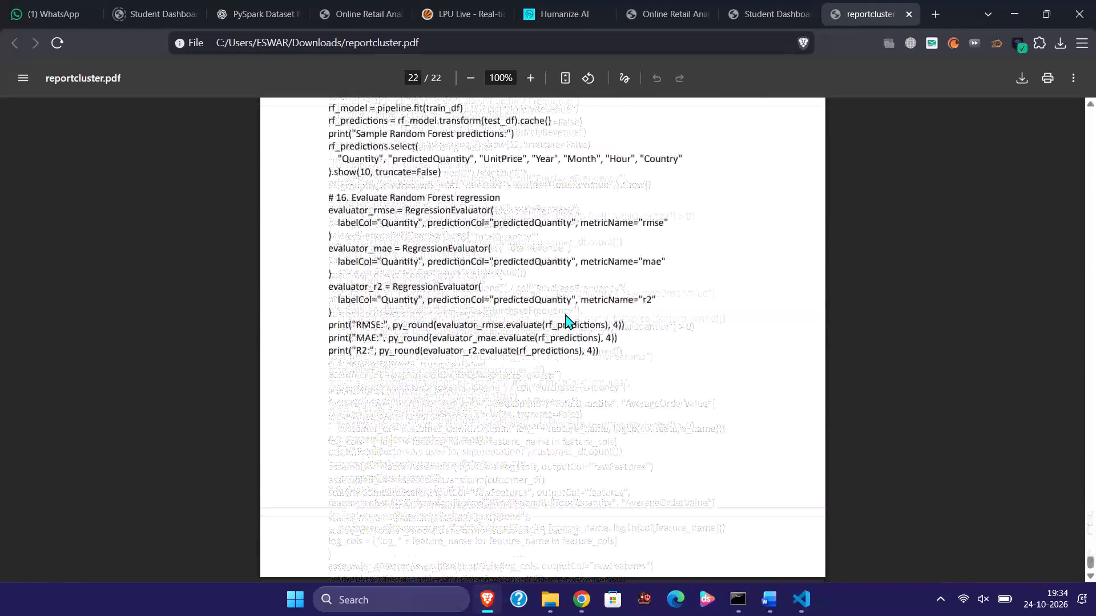
pyautogui.scroll(16, 565, 314)
pyautogui.scroll(20, 565, 314)
pyautogui.scroll(8, 565, 314)
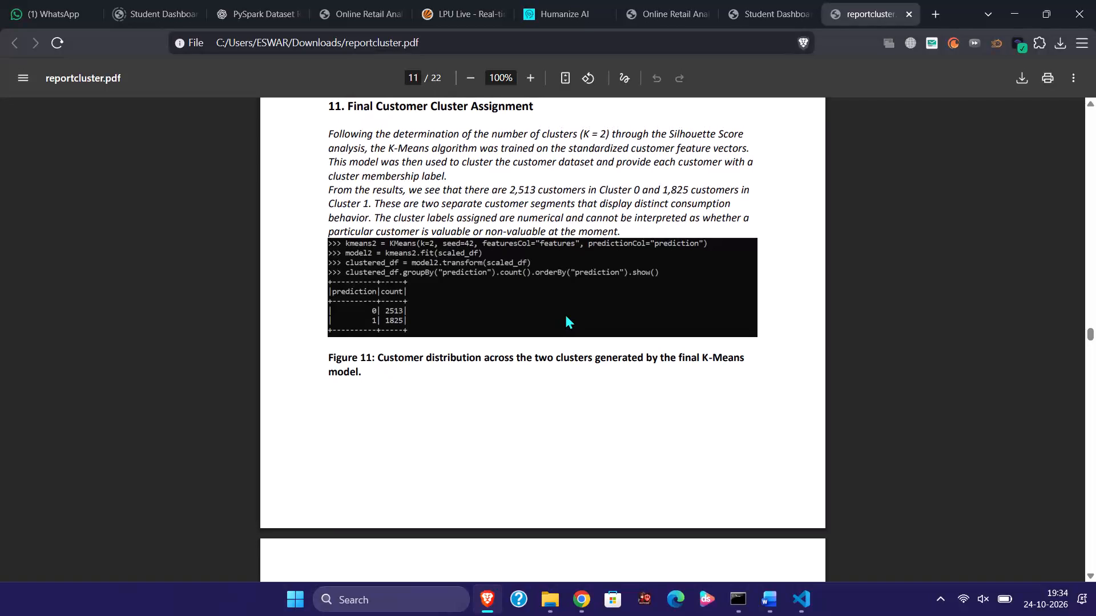
pyautogui.scroll(13, 565, 314)
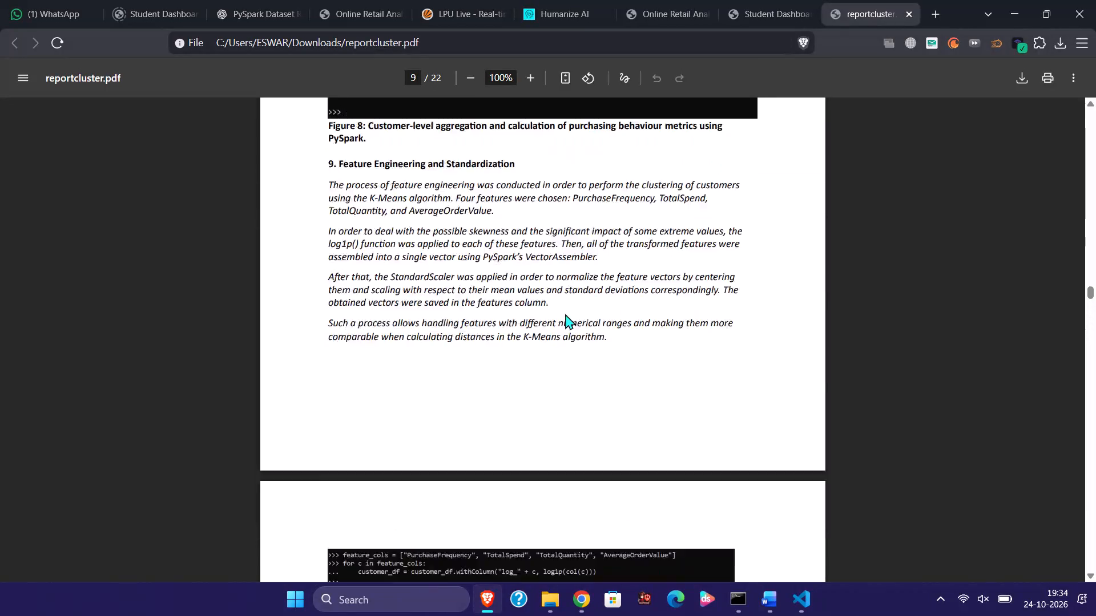
pyautogui.scroll(13, 565, 314)
pyautogui.scroll(9, 565, 314)
# Switch to report.docx in Word and expand the "To" line on the cover page into "Submitted To -".
pyautogui.hotkey('alt', 'Tab')
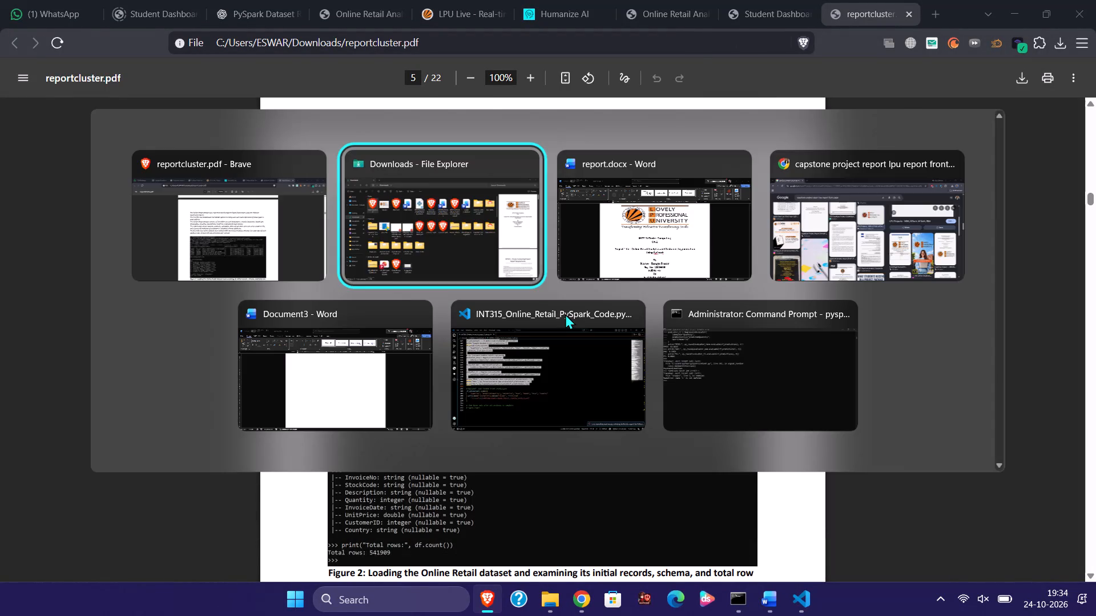
pyautogui.hotkey('alt', 'Tab')
pyautogui.scroll(-1, 596, 524)
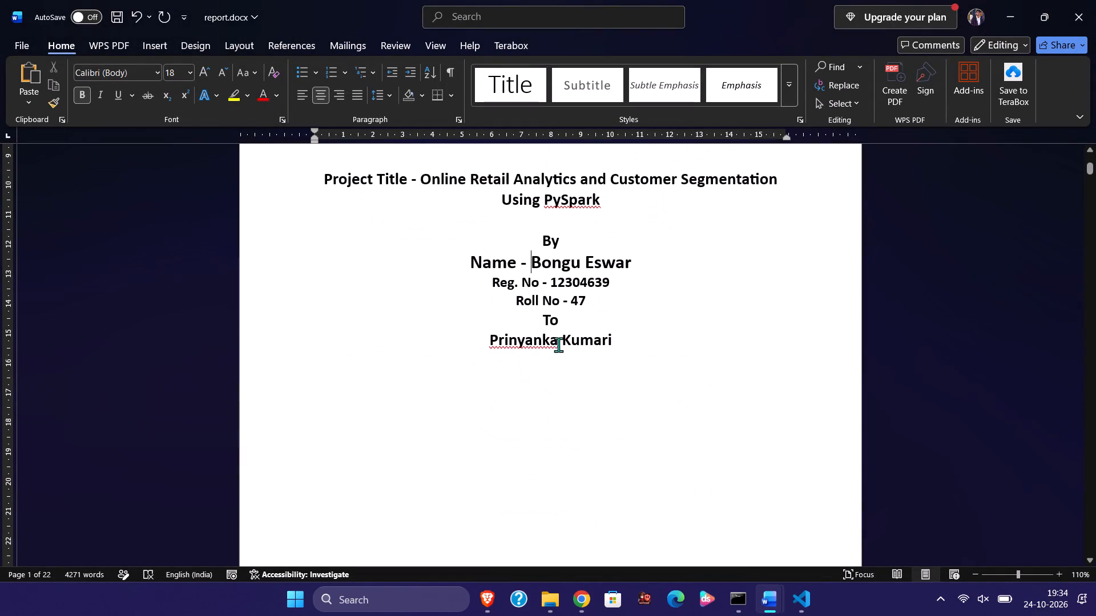
pyautogui.click(543, 322)
pyautogui.write('Submitted')
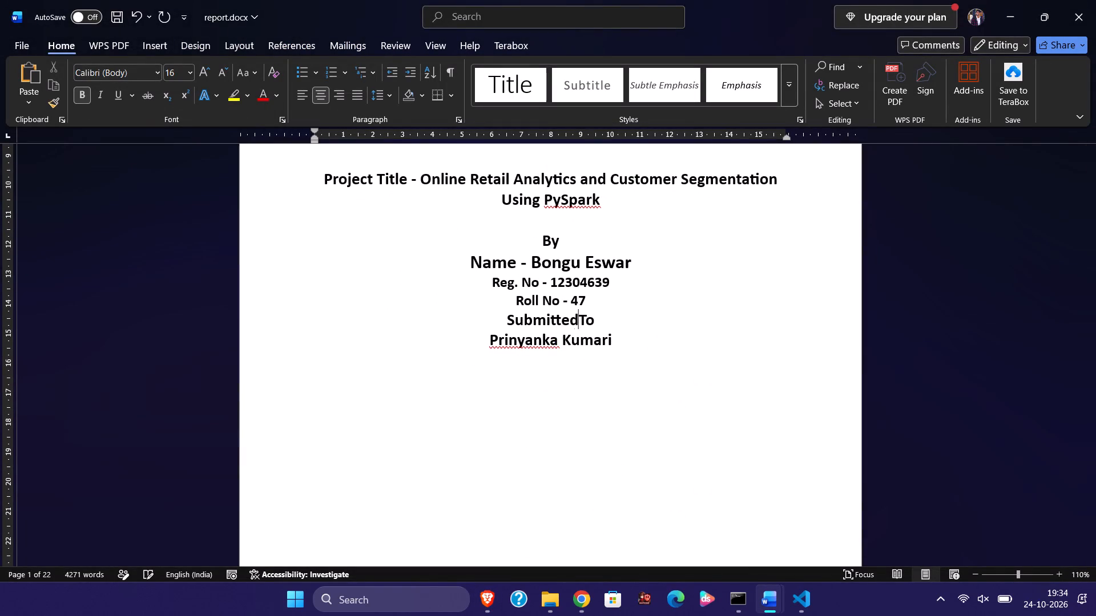
pyautogui.press('space')
pyautogui.press('Right')
pyautogui.press('Right')
pyautogui.press('Right')
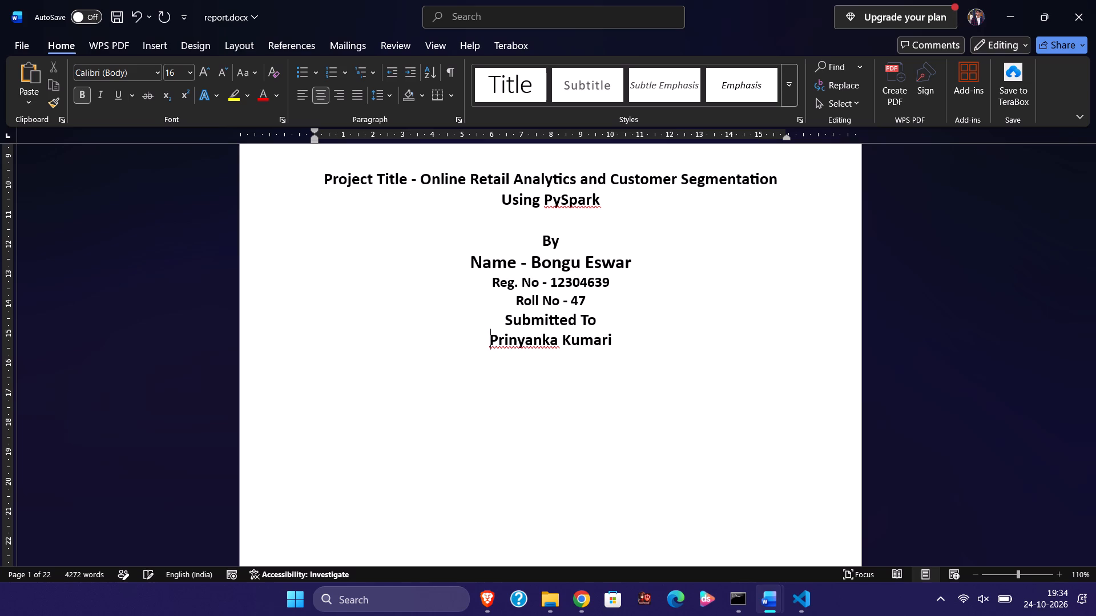
pyautogui.press('Left')
pyautogui.press('space')
pyautogui.write('-')
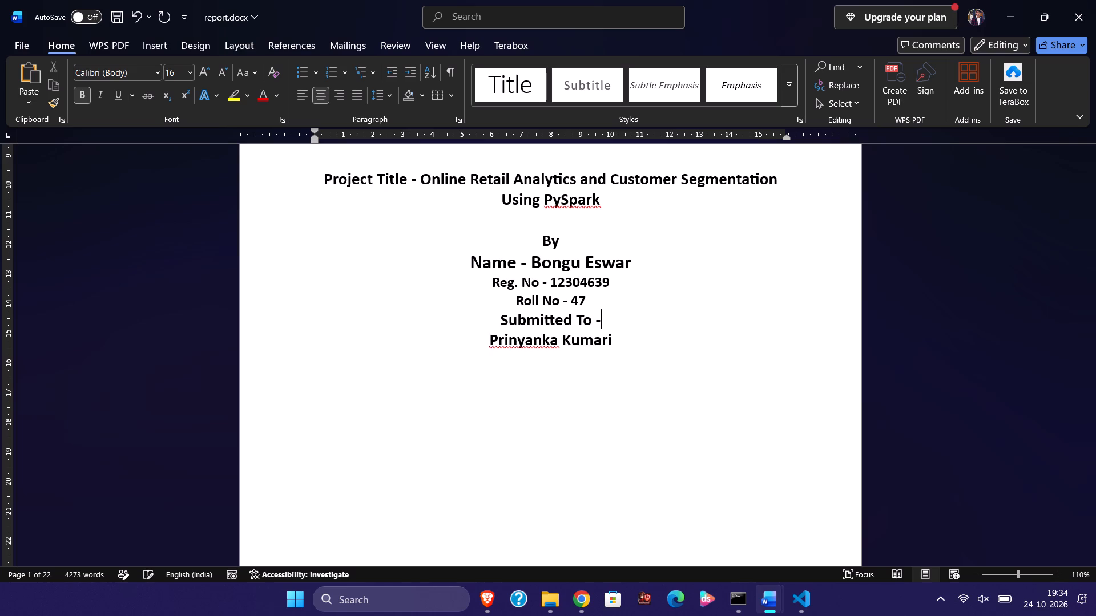
pyautogui.press('space')
# Move the "Submitted To -" line and the instructor's name up between the project title and "By", with blank lines above them.
pyautogui.click(546, 242)
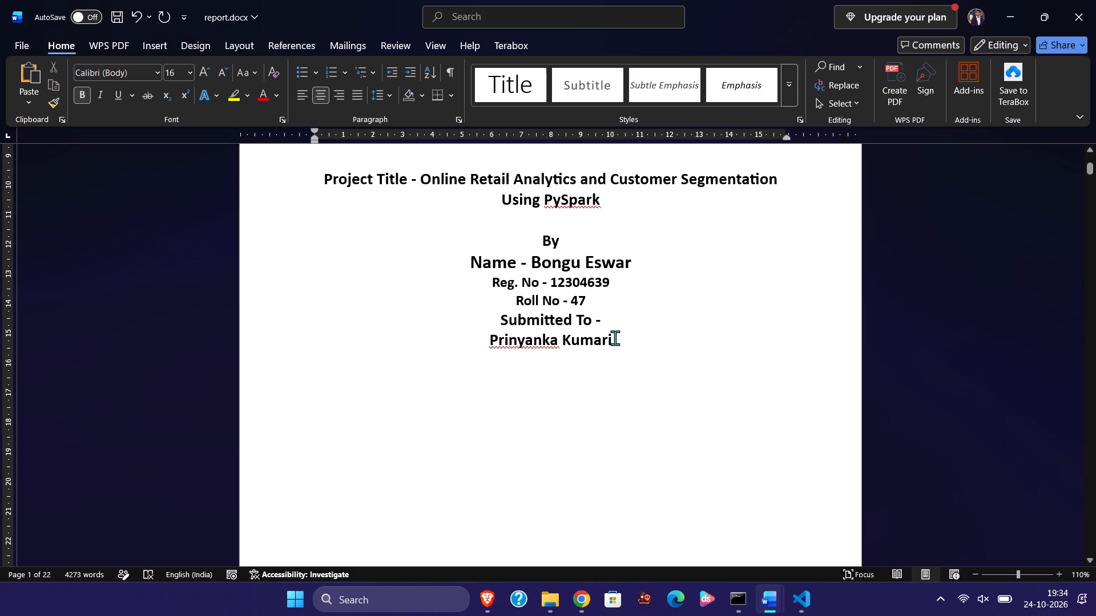
pyautogui.moveTo(615, 338); pyautogui.dragTo(498, 322)
pyautogui.hotkey('ctrl', 'x')
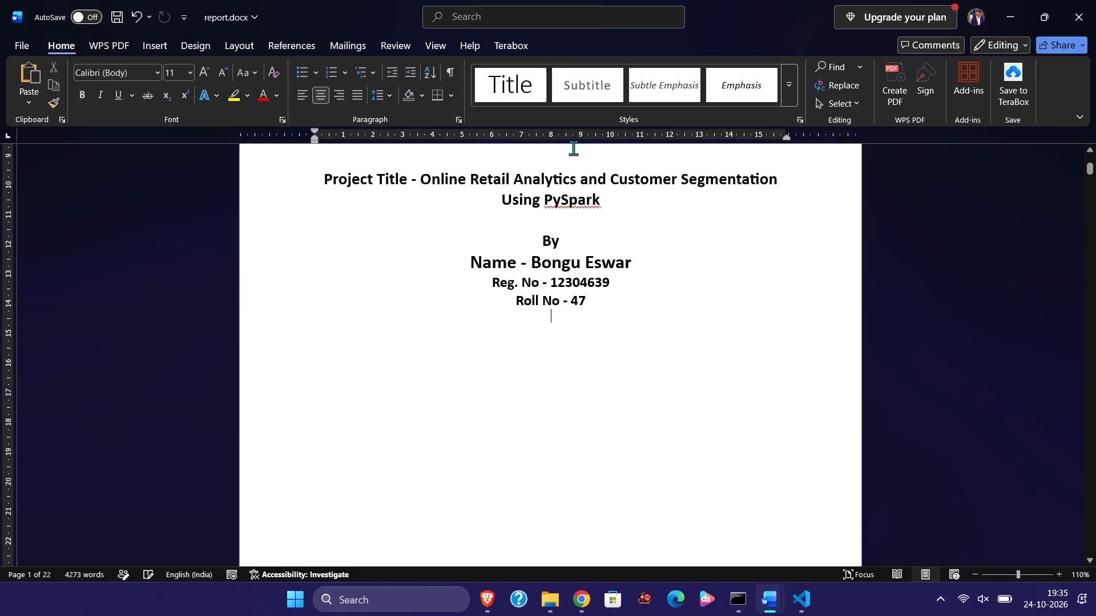
pyautogui.scroll(1, 585, 151)
pyautogui.click(608, 311)
pyautogui.press('Return')
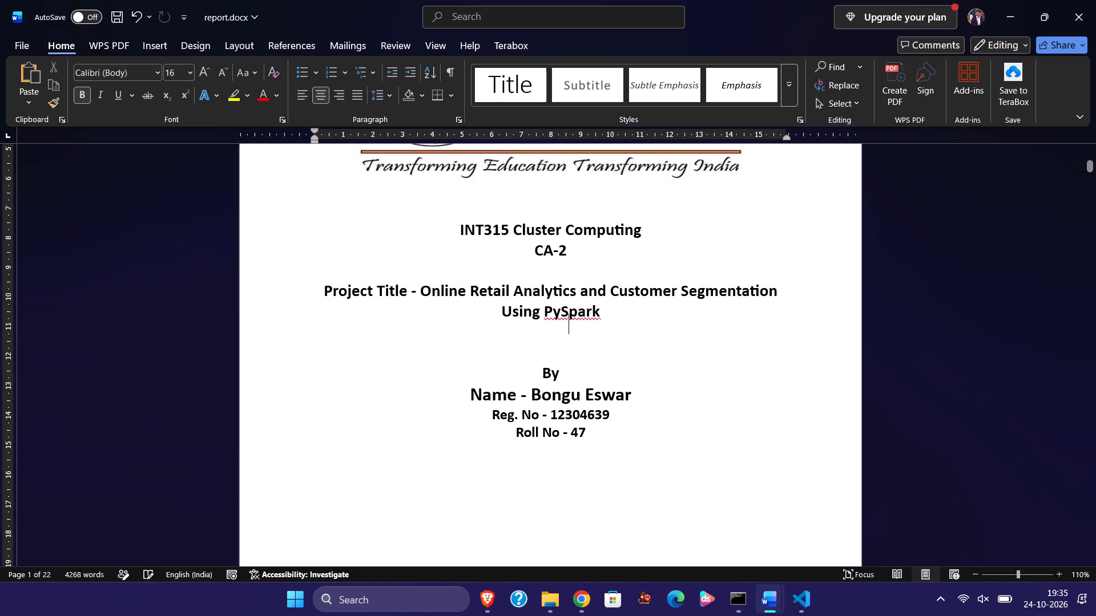
pyautogui.press('Return')
pyautogui.press('Return')
pyautogui.press('Return')
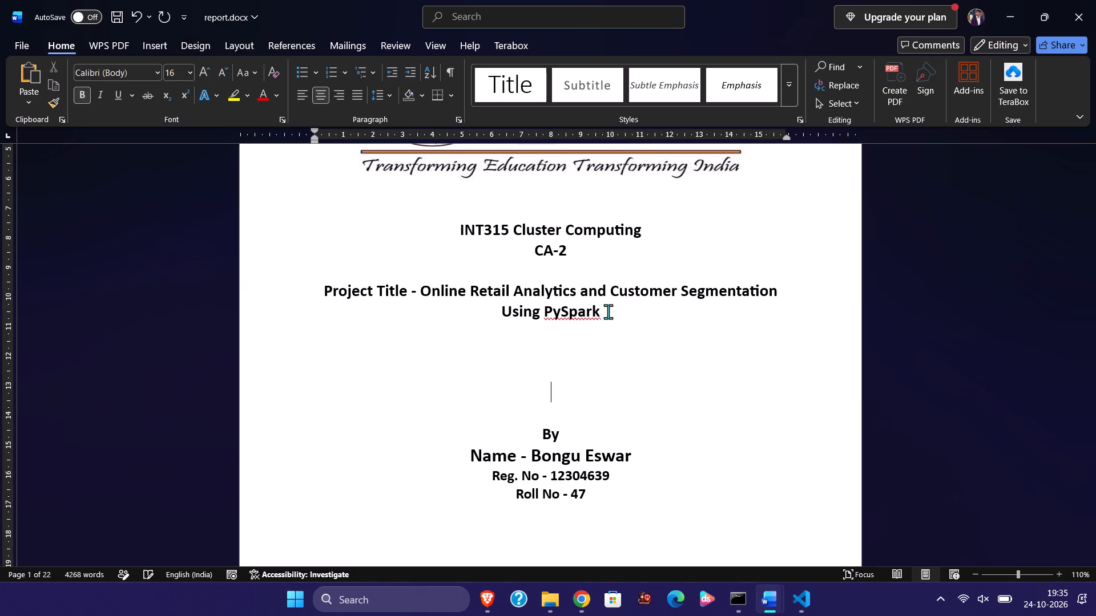
pyautogui.hotkey('ctrl', 'v')
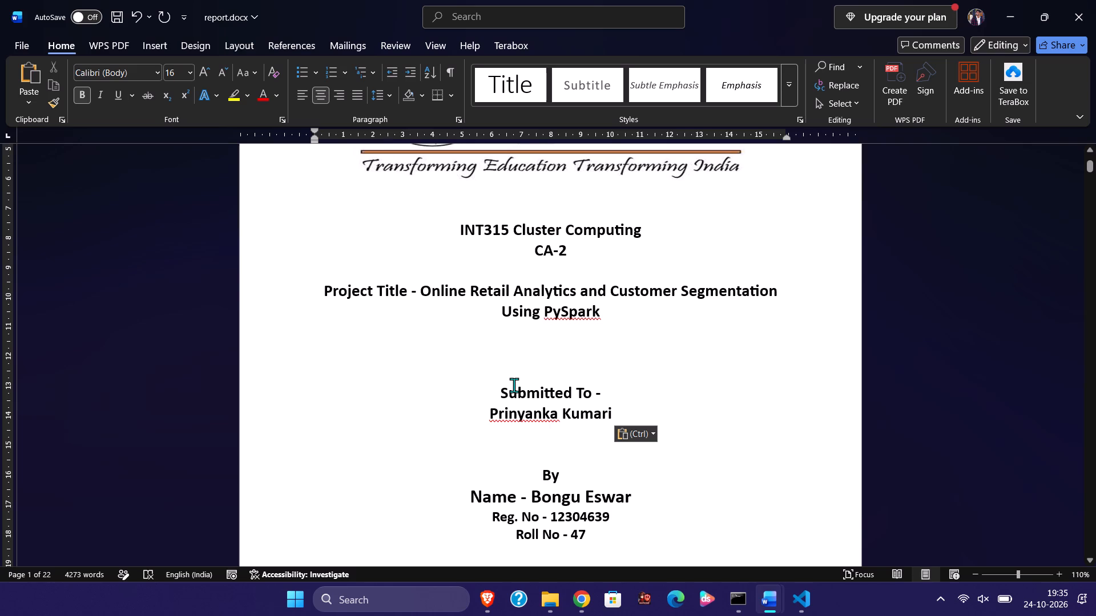
# Cut the whole cover page content, from the LPU logo through the roll number, and paste it into the blank Document3.
pyautogui.scroll(2, 514, 385)
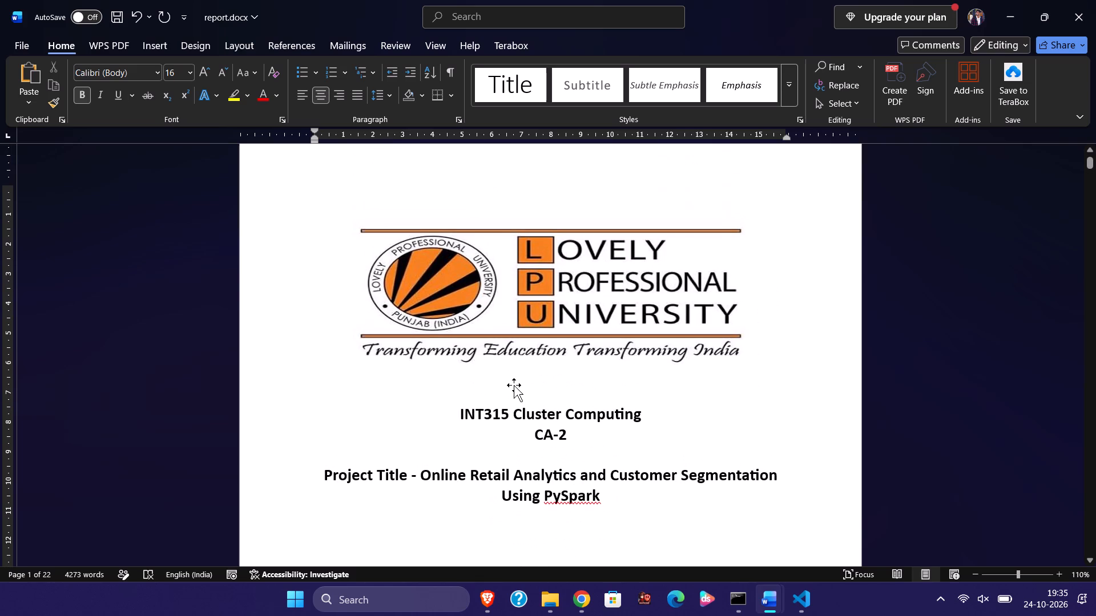
pyautogui.scroll(-1, 606, 382)
pyautogui.scroll(1, 606, 382)
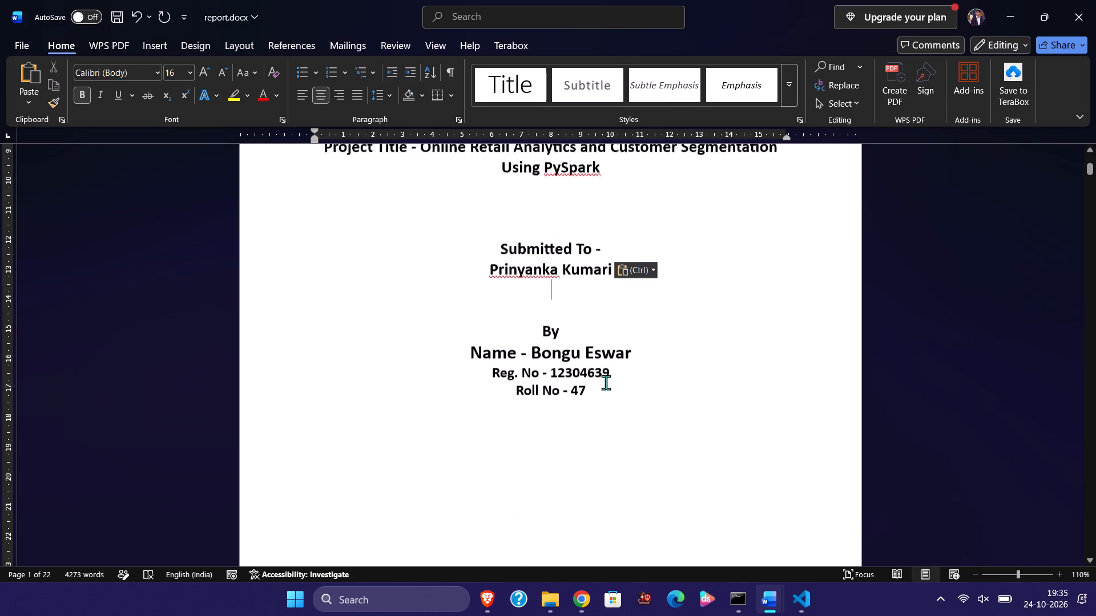
pyautogui.scroll(1, 606, 382)
pyautogui.moveTo(593, 502); pyautogui.dragTo(317, 248)
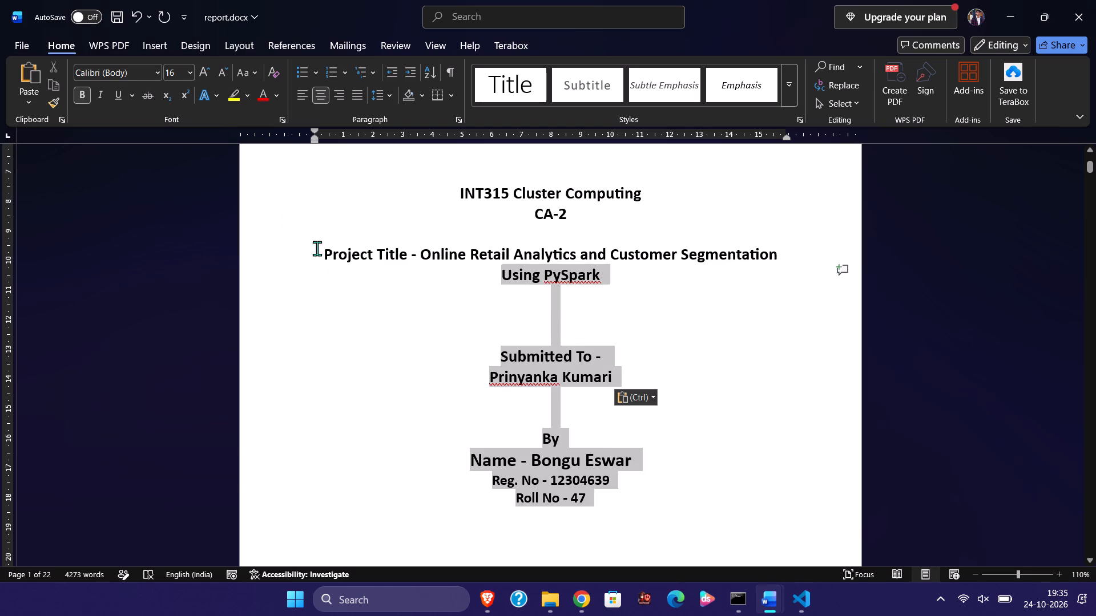
pyautogui.moveTo(317, 248); pyautogui.dragTo(300, 235)
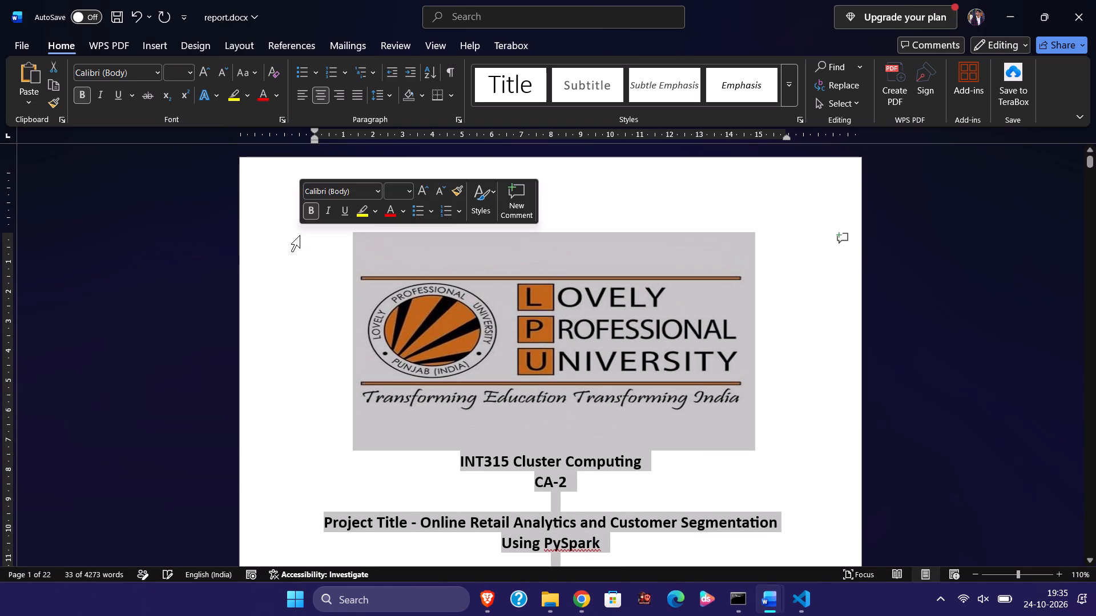
pyautogui.hotkey('ctrl', 'x')
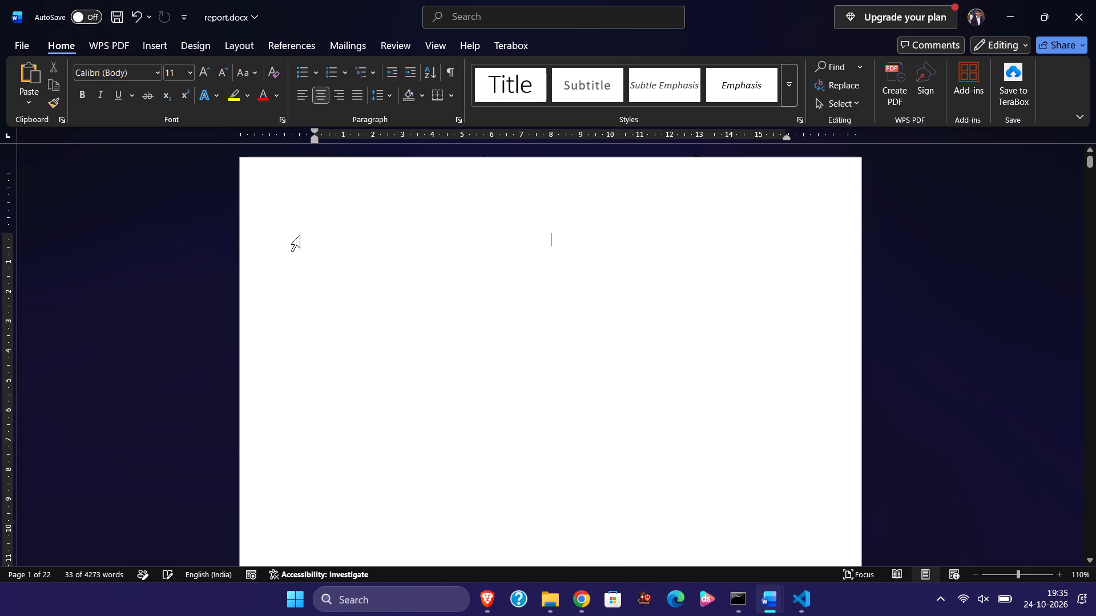
pyautogui.hotkey('alt', 'Tab')
pyautogui.hotkey('alt', 'Tab')
pyautogui.hotkey('alt', 'Tab')
pyautogui.hotkey('alt', 'Tab')
pyautogui.hotkey('alt', 'Tab')
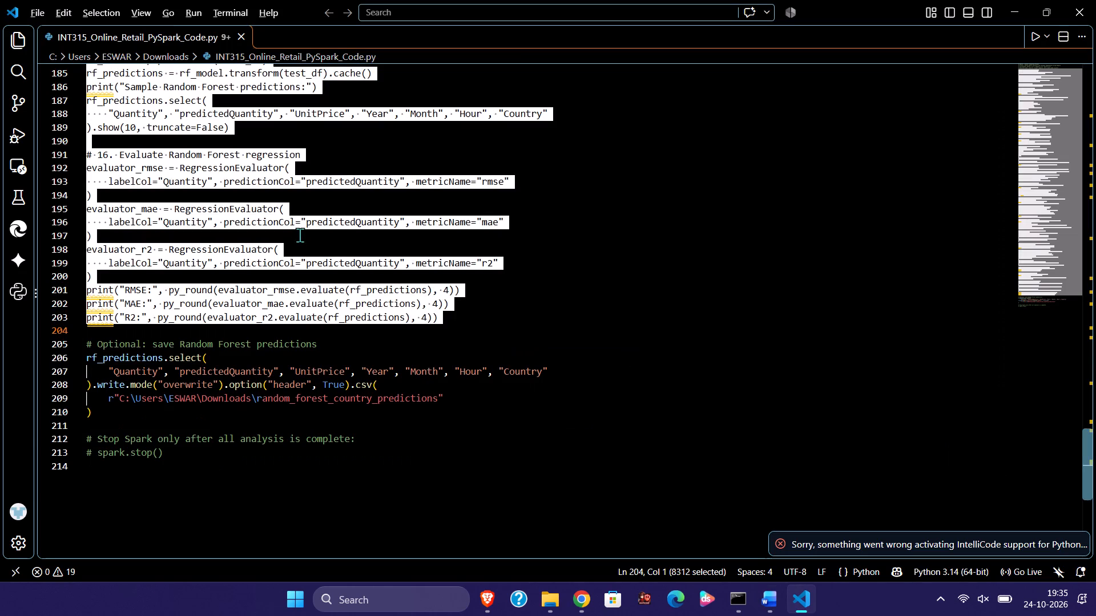
pyautogui.hotkey('alt', 'Tab')
pyautogui.hotkey('alt', 'Tab')
pyautogui.hotkey('alt', 'Tab')
pyautogui.hotkey('alt', 'Tab')
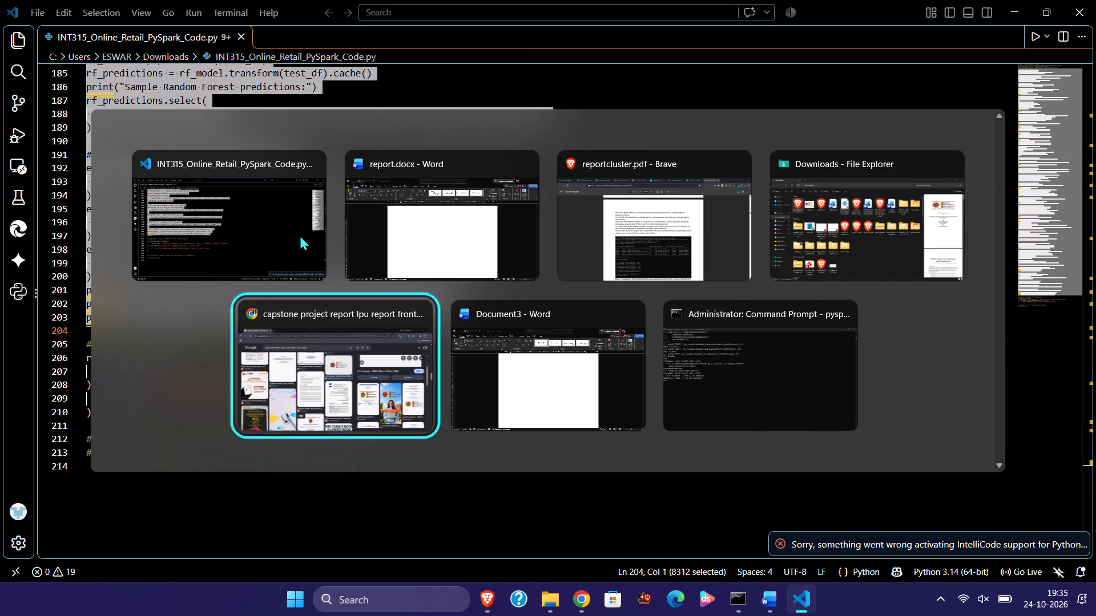
pyautogui.hotkey('alt', 'Tab')
pyautogui.hotkey('ctrl', 'v')
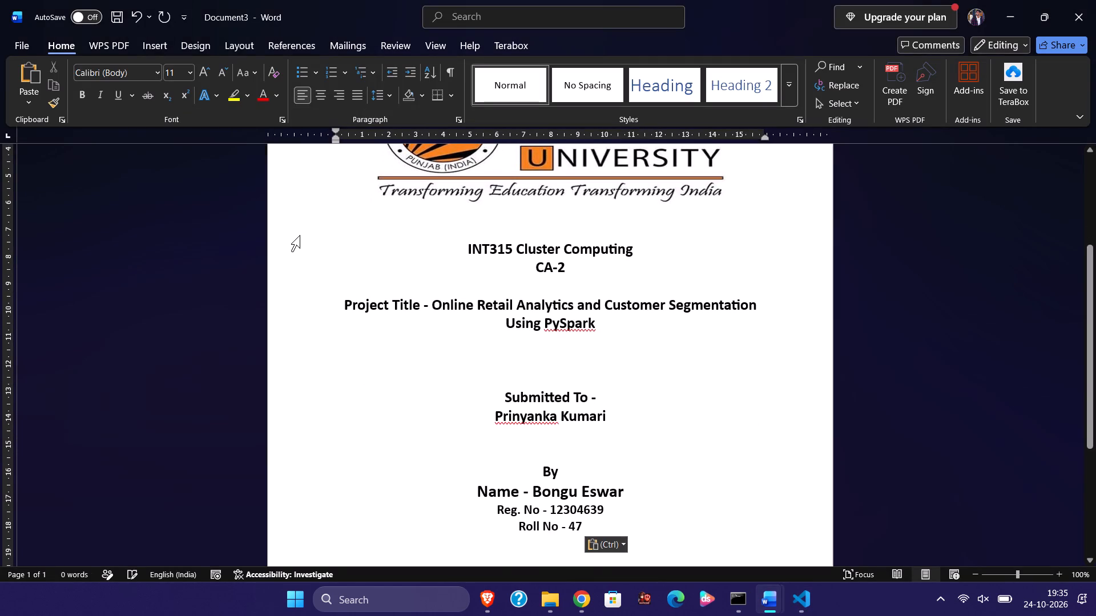
# Switch back from Document3 to the first page of report.docx.
pyautogui.hotkey('alt', 'Tab')
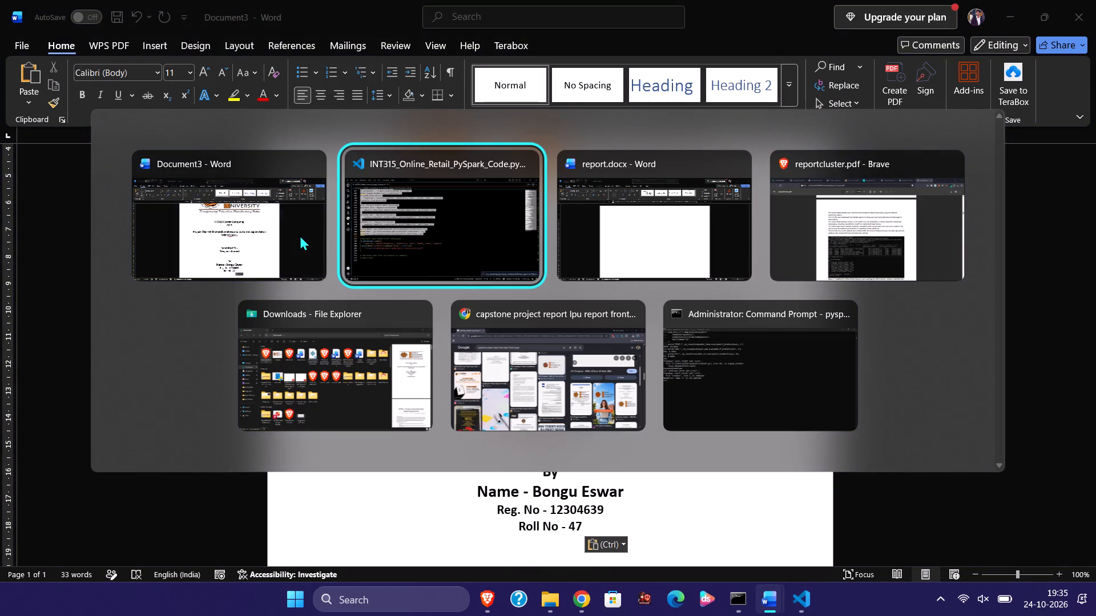
pyautogui.hotkey('alt', 'Tab')
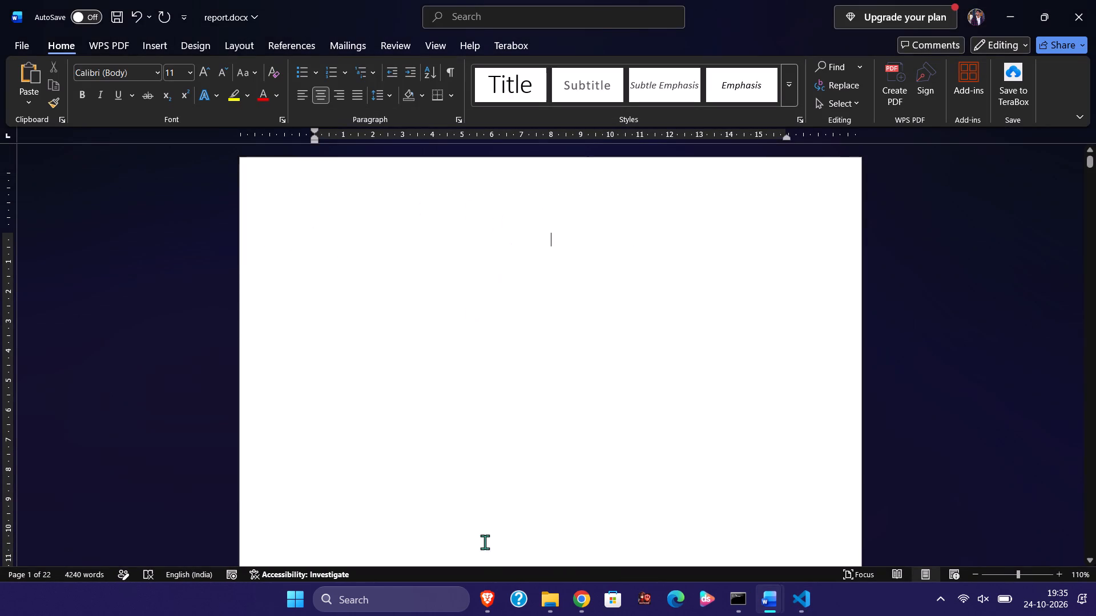
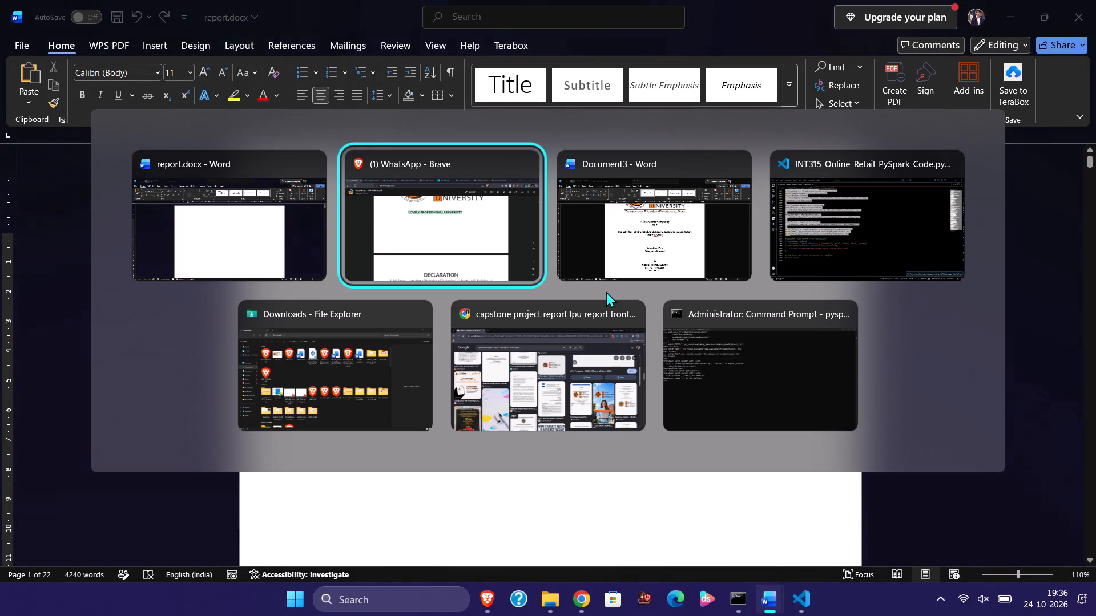
# Open the sample CA2 report PDF from the Downloads folder in Word.
pyautogui.hotkey('alt', 'Tab')
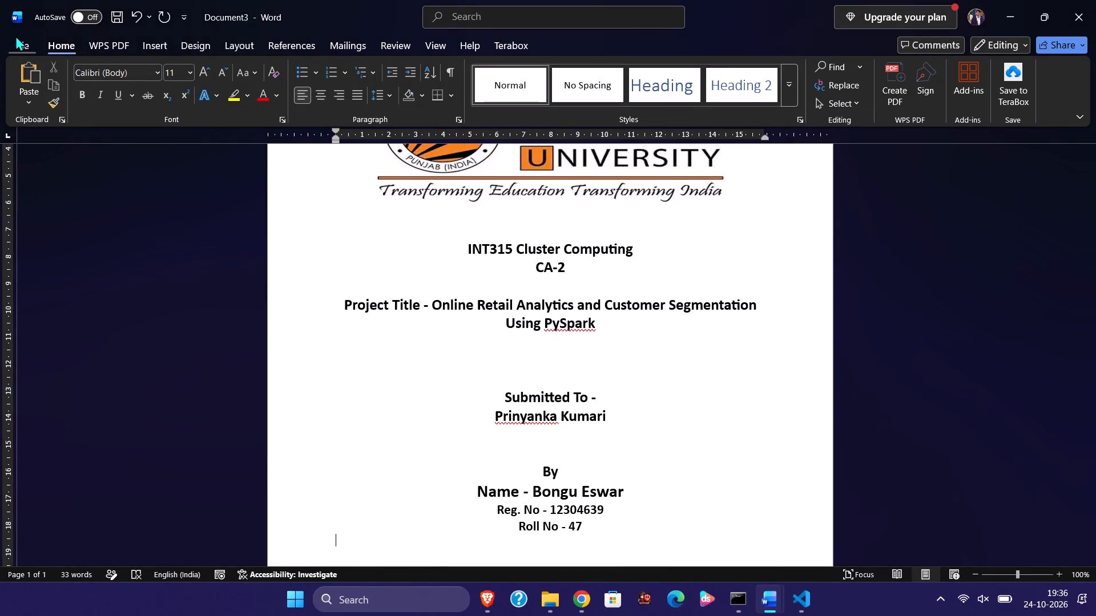
pyautogui.click(15, 35)
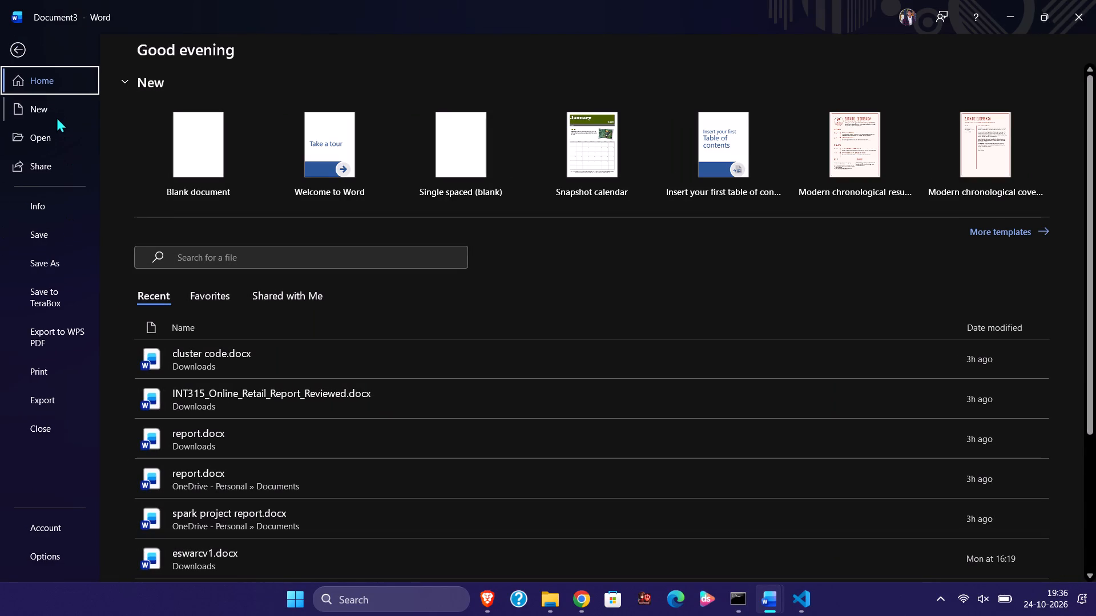
pyautogui.click(56, 135)
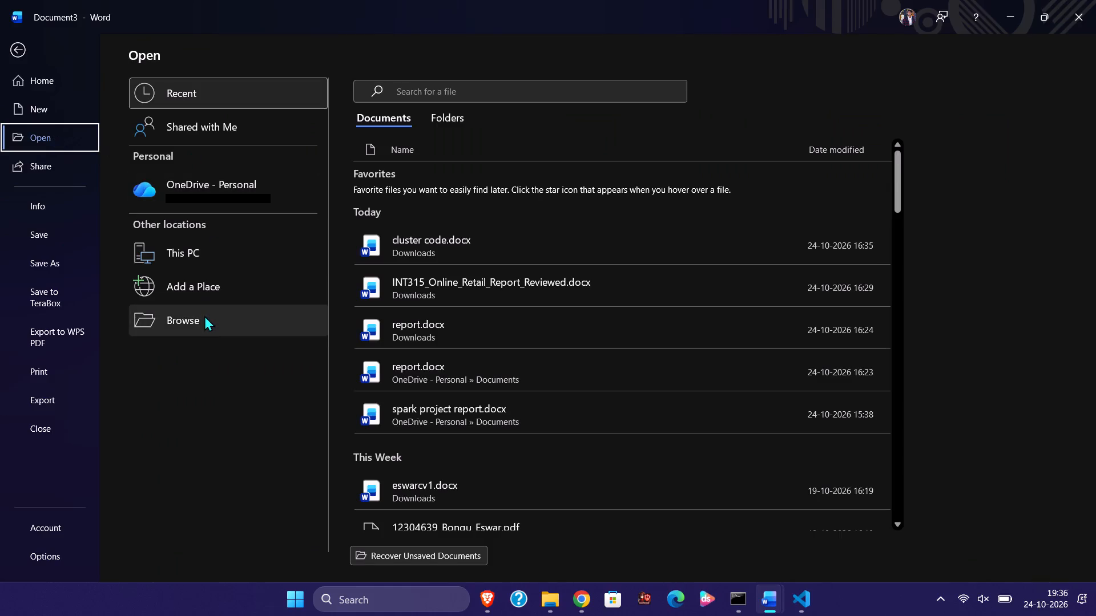
pyautogui.click(204, 315)
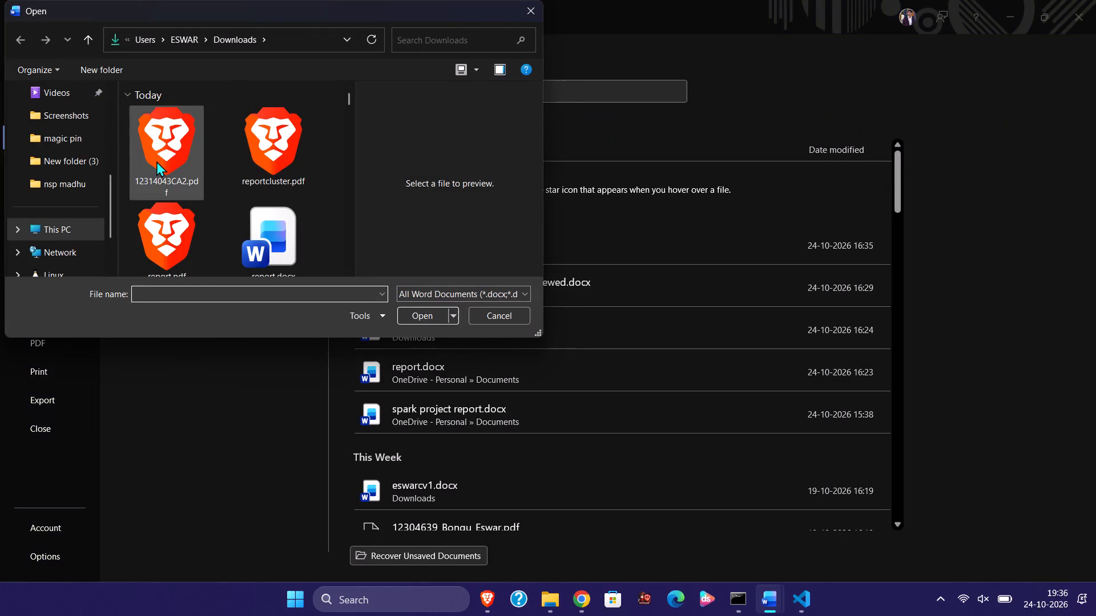
pyautogui.click(156, 161)
pyautogui.click(428, 314)
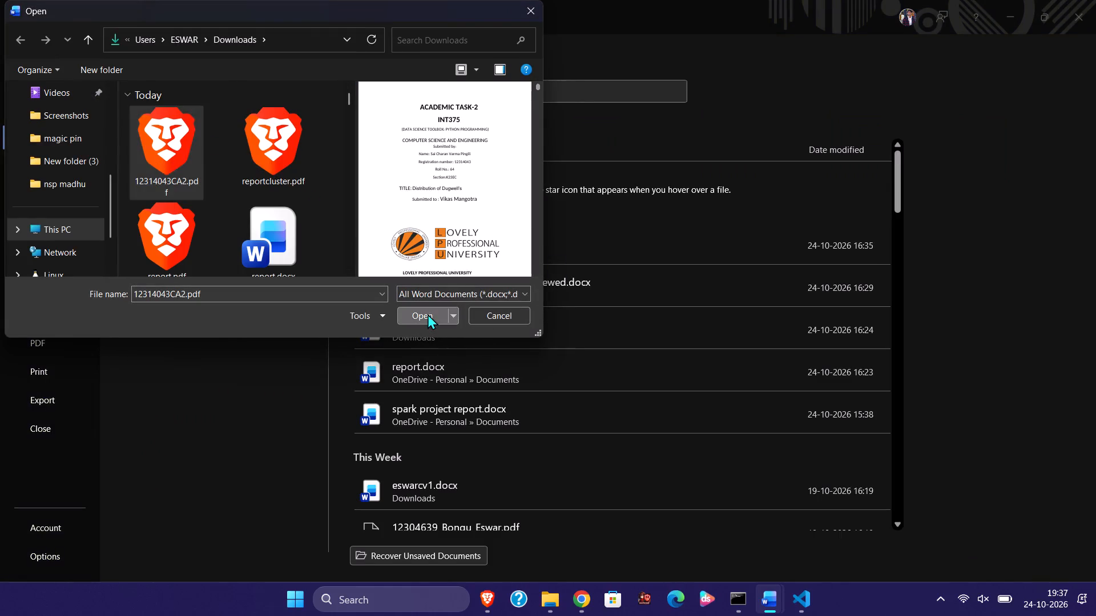
pyautogui.scroll(8, 428, 314)
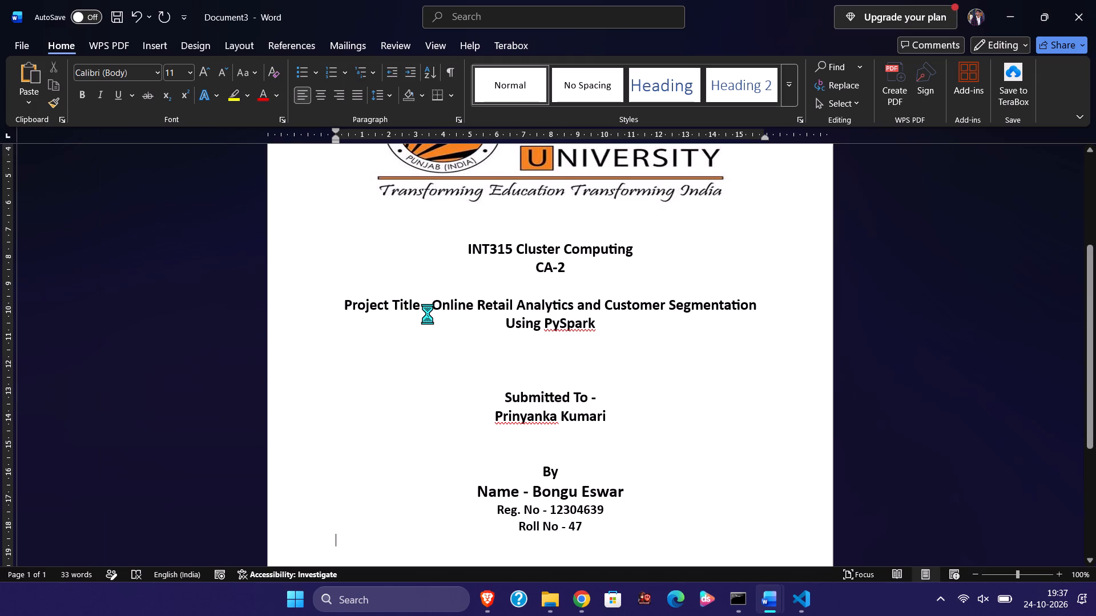
pyautogui.scroll(5, 428, 314)
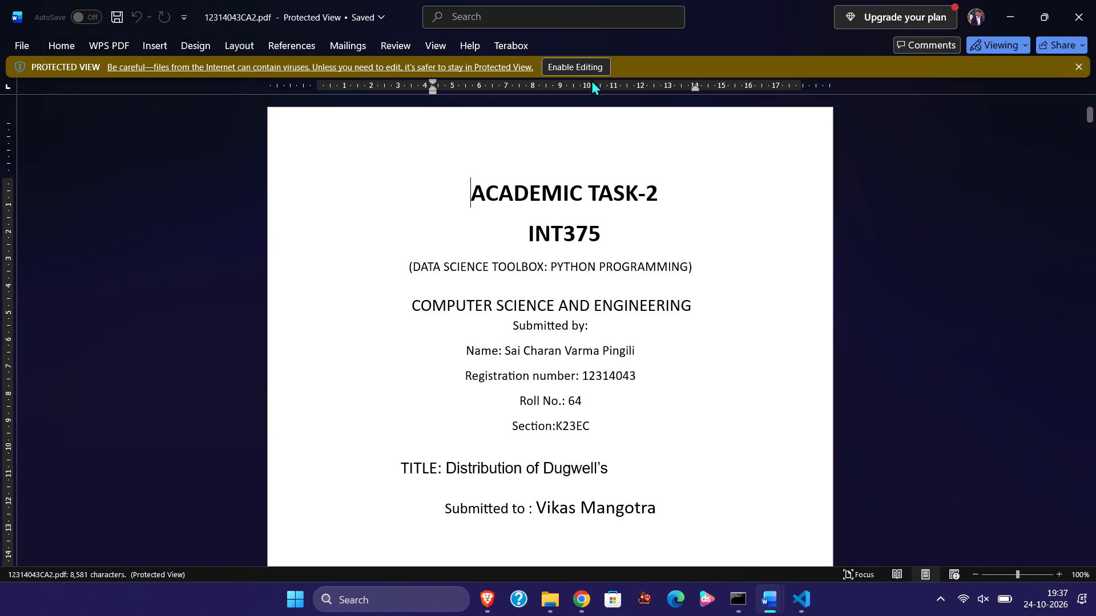
# Copy the sample report's cover page content, from "ACADEMIC TASK-2" through "LOVELY PROFESSIONAL UNIVERSITY" below the logo.
pyautogui.moveTo(469, 192); pyautogui.dragTo(628, 438)
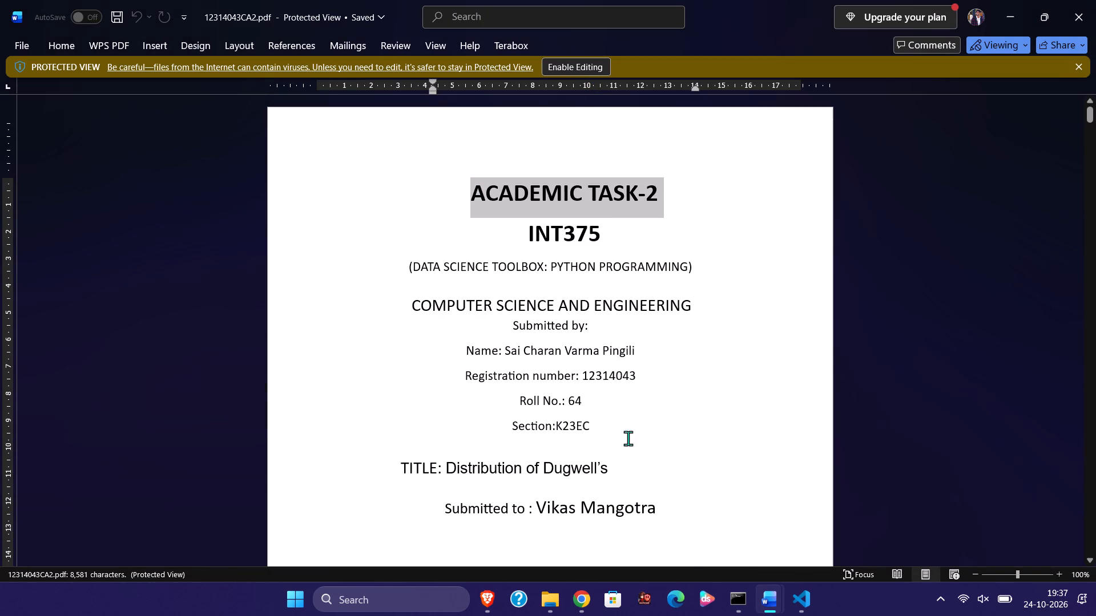
pyautogui.moveTo(628, 438); pyautogui.dragTo(686, 529)
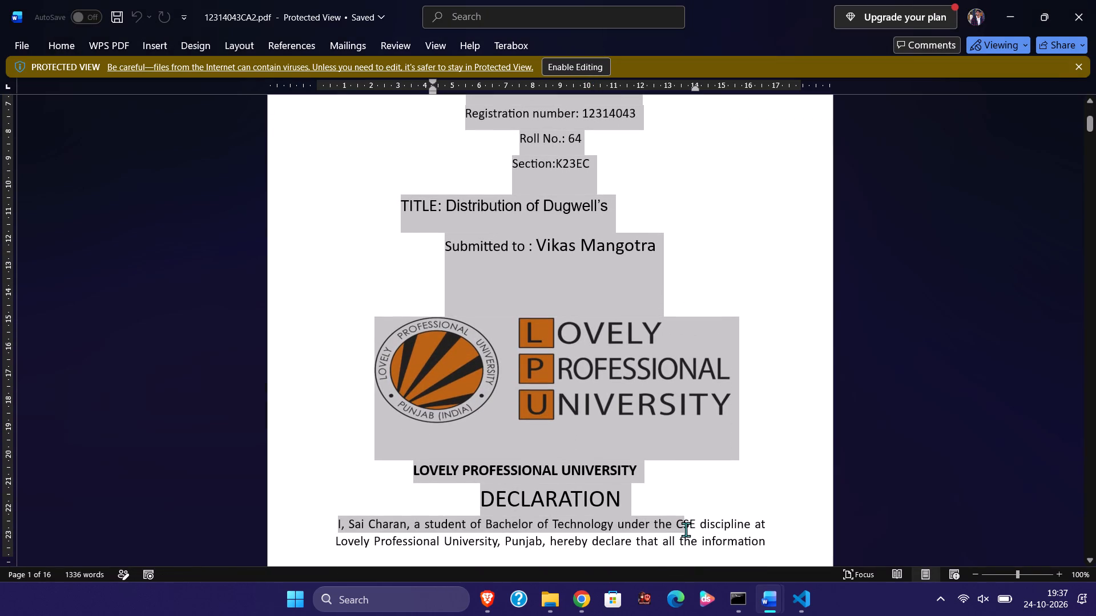
pyautogui.moveTo(686, 529); pyautogui.dragTo(671, 472)
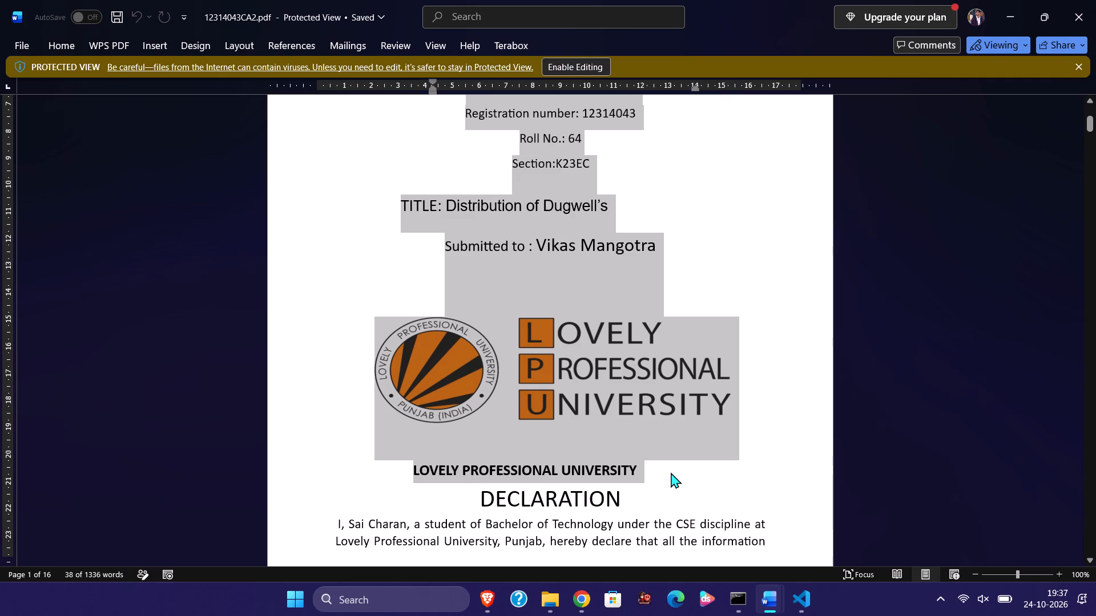
pyautogui.hotkey('ctrl', 'c')
pyautogui.hotkey('ctrl', 'c')
# Paste the copied cover page onto the blank first page of report.docx using destination styles.
pyautogui.hotkey('alt', 'Tab')
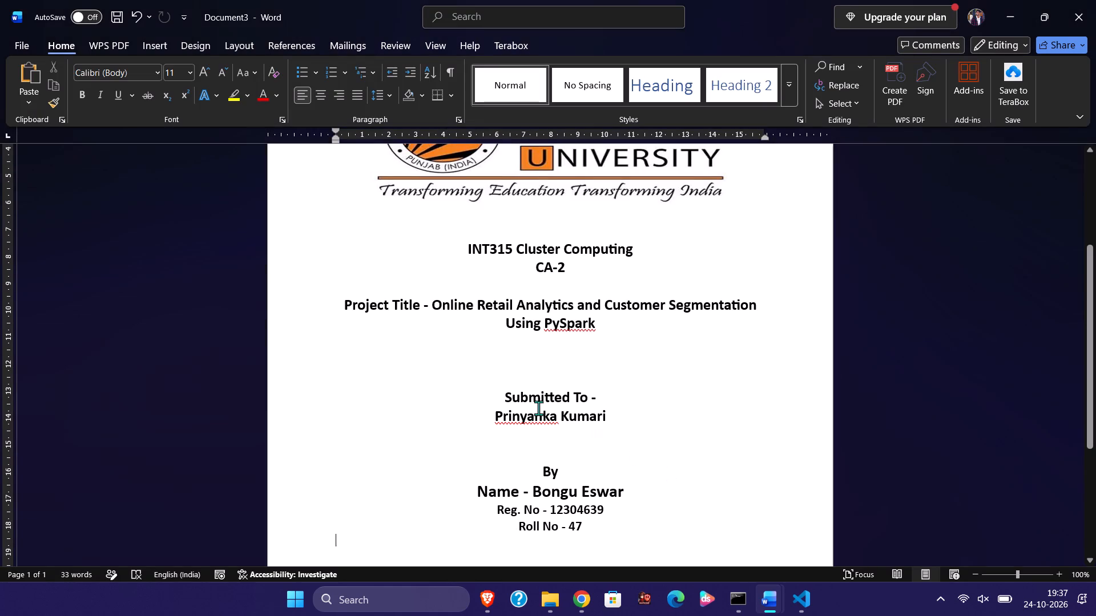
pyautogui.hotkey('alt', 'Tab')
pyautogui.hotkey('alt', 'Tab')
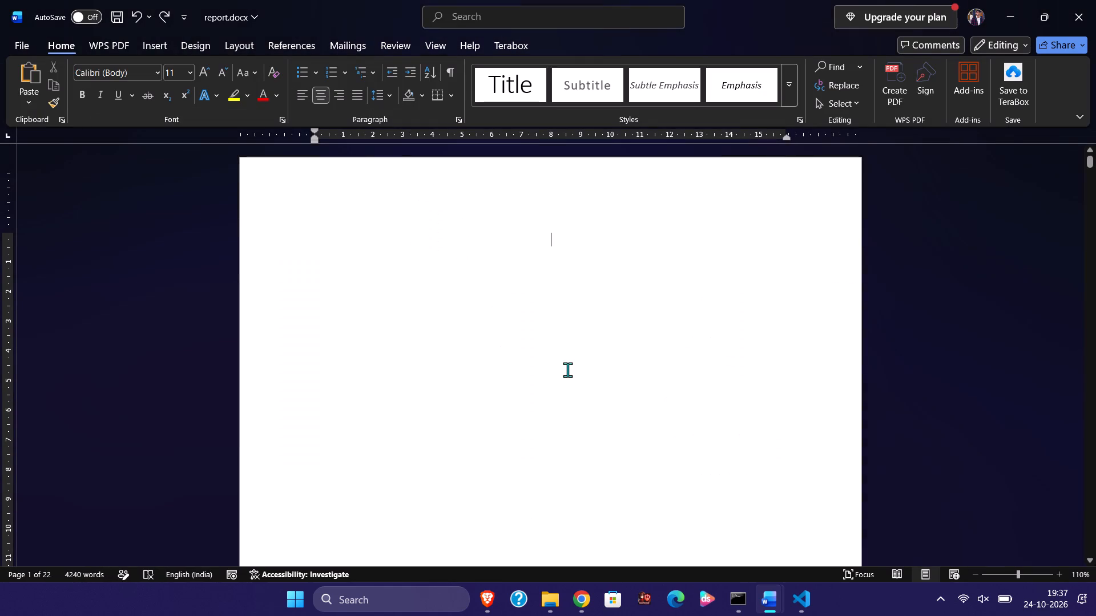
pyautogui.hotkey('ctrl', 'v')
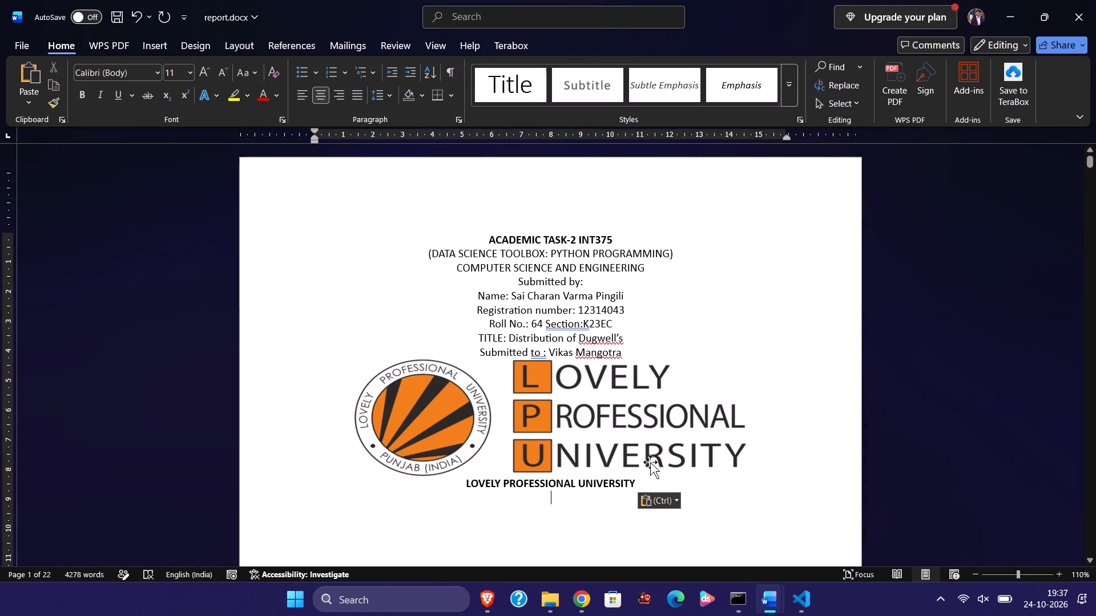
pyautogui.click(665, 497)
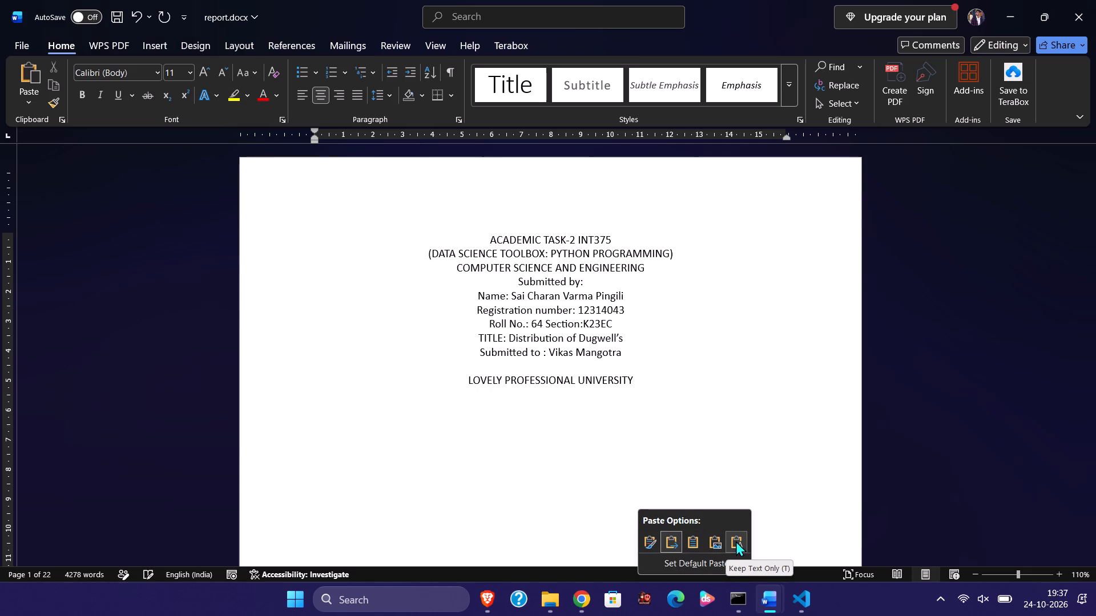
pyautogui.click(691, 545)
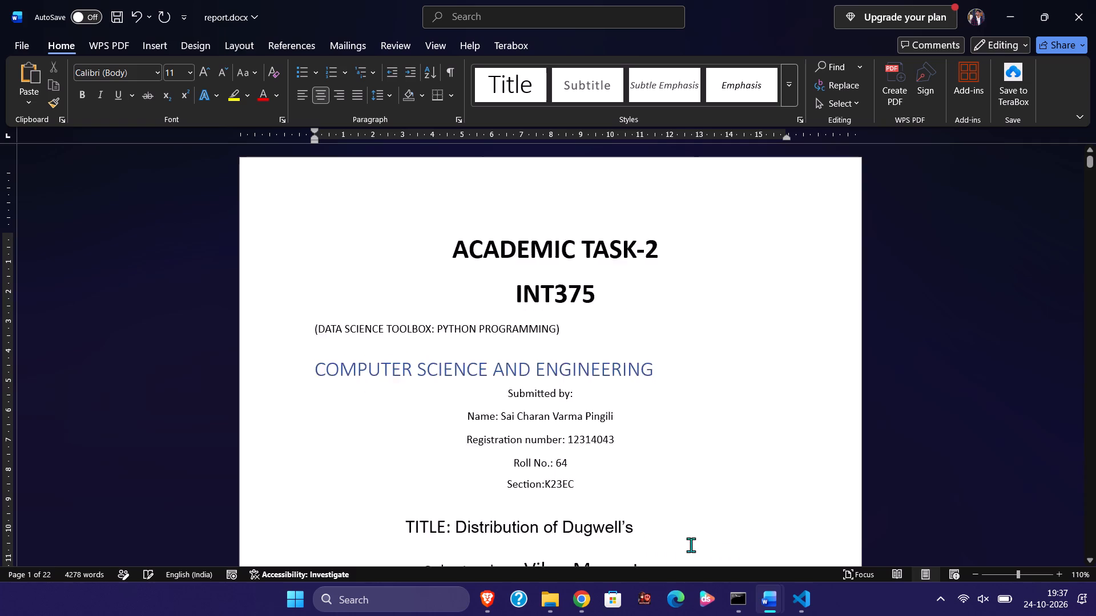
# Replace the instructor's name after "Submitted to :" on the pasted cover page with the report's own instructor's name.
pyautogui.scroll(1, 691, 545)
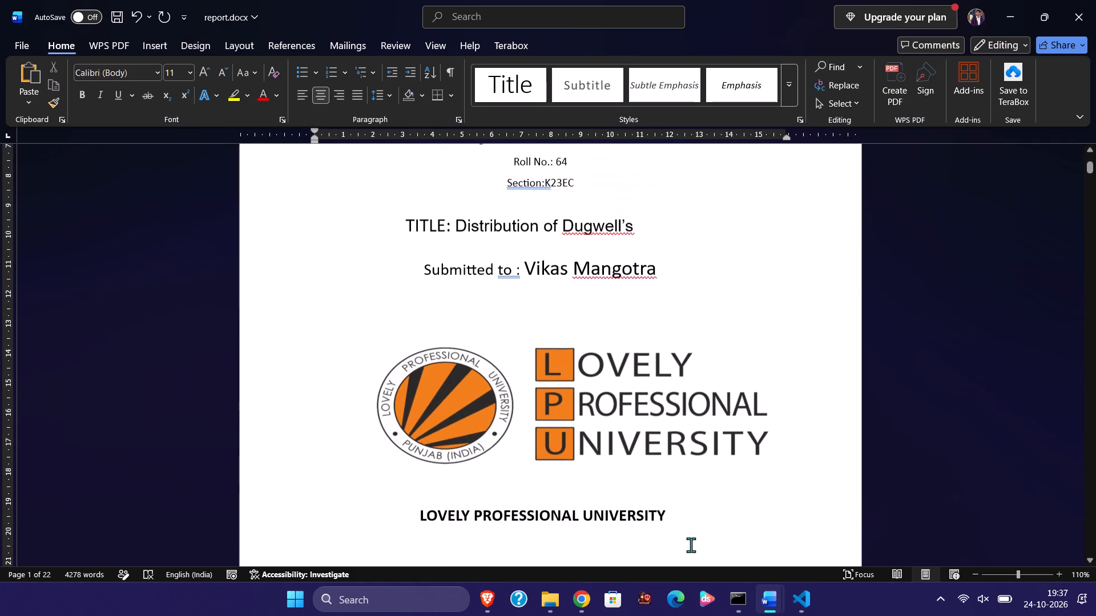
pyautogui.scroll(1, 691, 545)
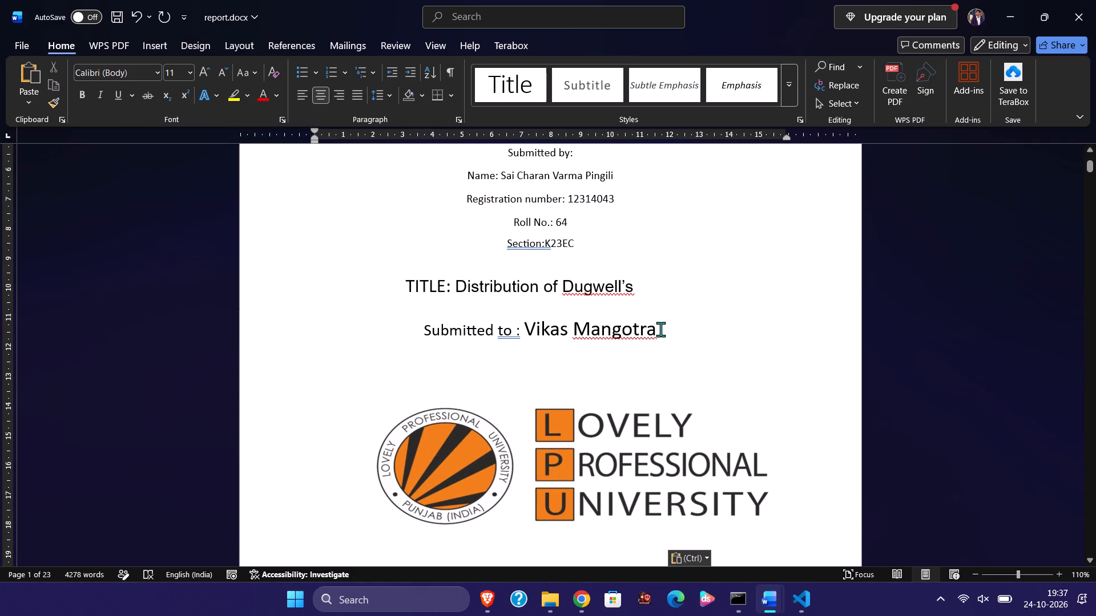
pyautogui.click(660, 329)
pyautogui.press('BackSpace')
pyautogui.press('BackSpace')
pyautogui.press('BackSpace')
pyautogui.press('BackSpace')
pyautogui.press('BackSpace')
pyautogui.press('BackSpace')
pyautogui.press('BackSpace')
pyautogui.press('BackSpace')
pyautogui.press('BackSpace')
pyautogui.press('BackSpace')
pyautogui.press('BackSpace')
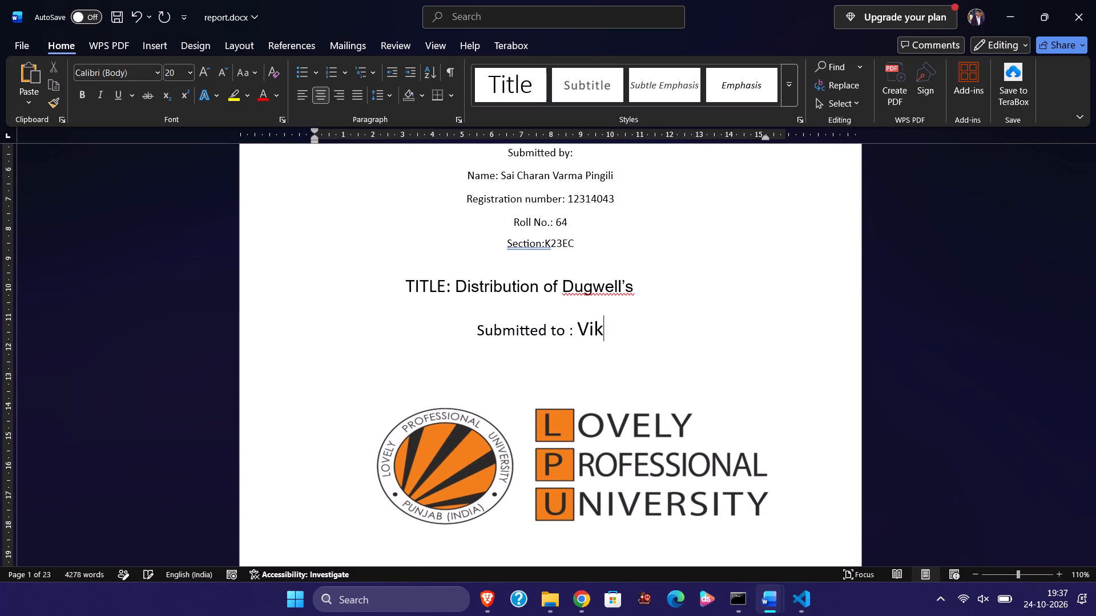
pyautogui.press('BackSpace')
pyautogui.press('BackSpace')
pyautogui.press('BackSpace')
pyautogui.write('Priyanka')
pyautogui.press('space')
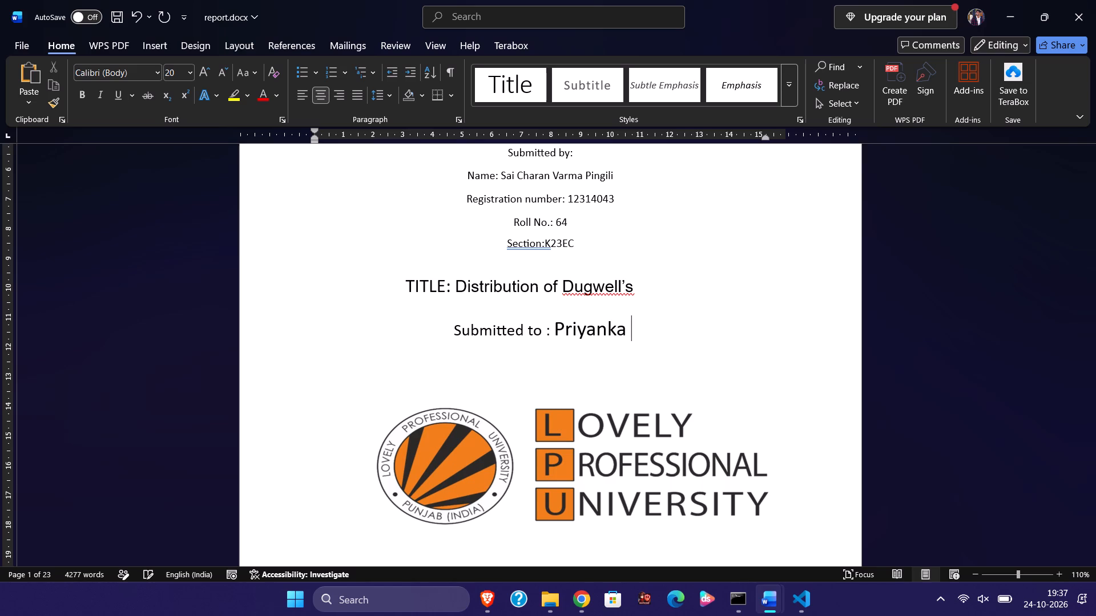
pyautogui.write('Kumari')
# Compare the pasted cover page in report.docx with the earlier cover page details in Document3.
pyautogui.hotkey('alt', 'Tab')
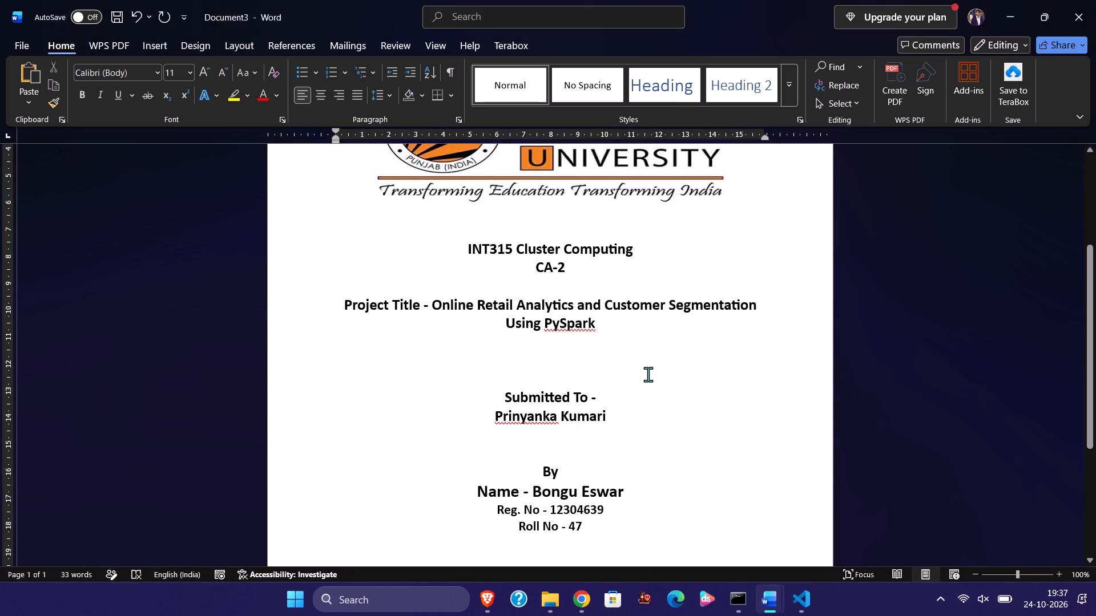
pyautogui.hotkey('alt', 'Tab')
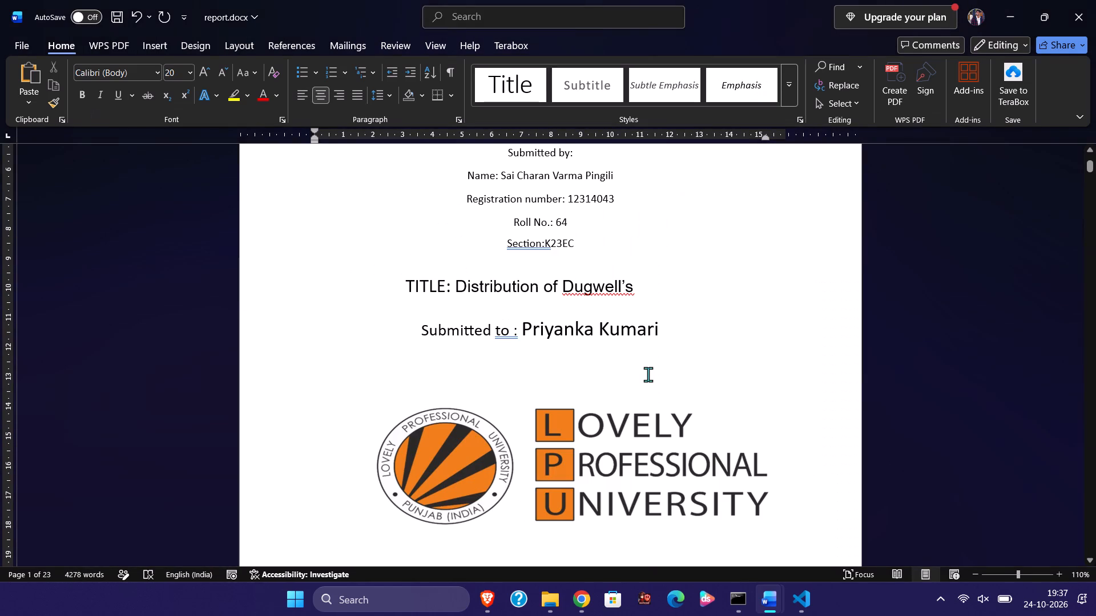
pyautogui.scroll(1, 648, 374)
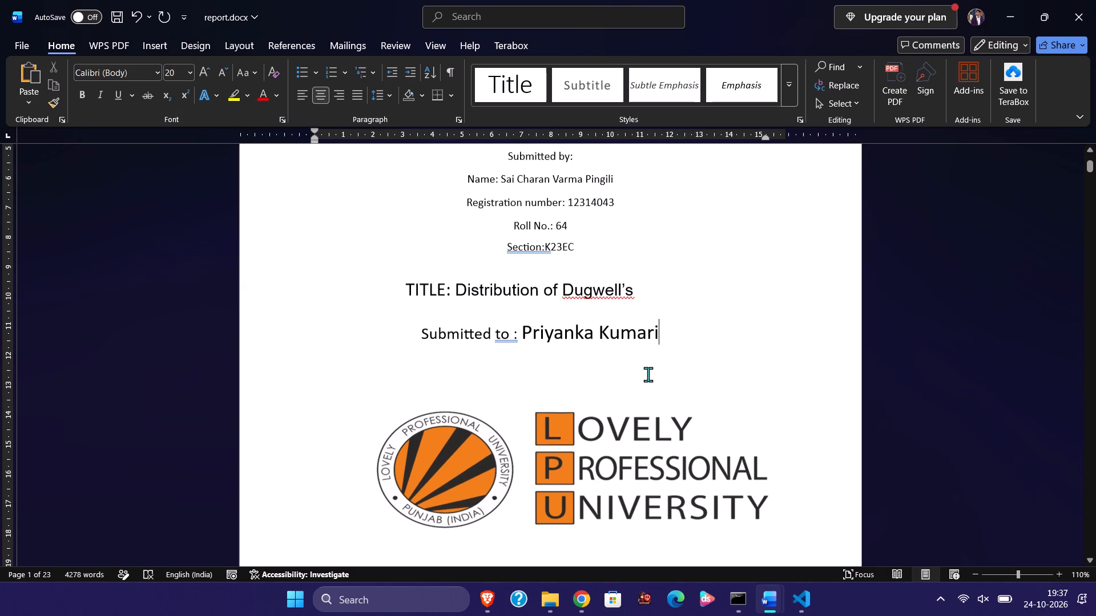
pyautogui.scroll(1, 648, 374)
pyautogui.hotkey('alt', 'Tab')
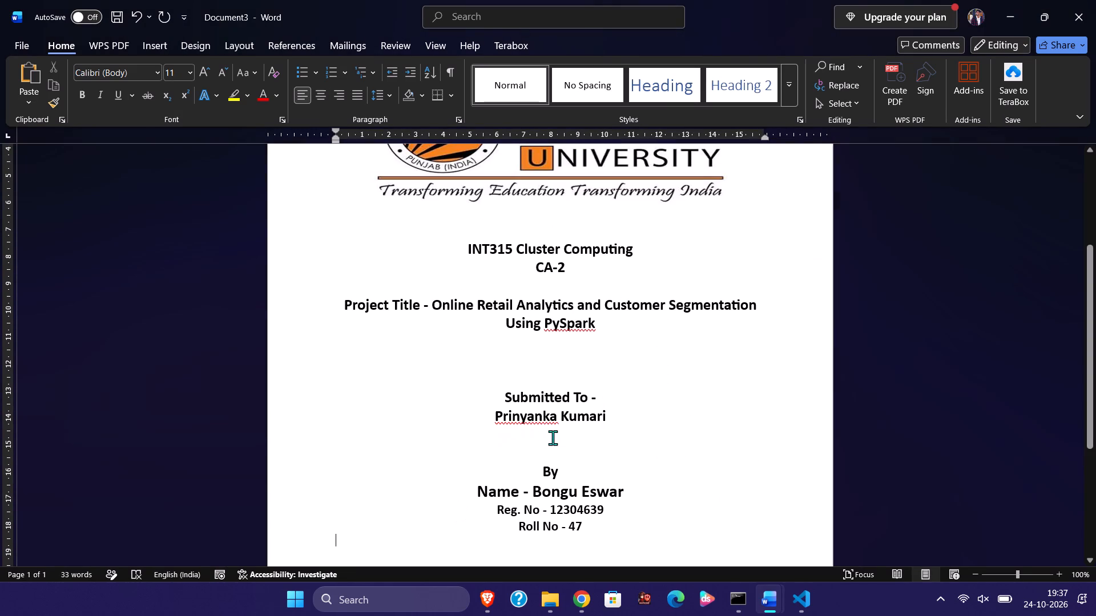
pyautogui.hotkey('alt', 'Tab')
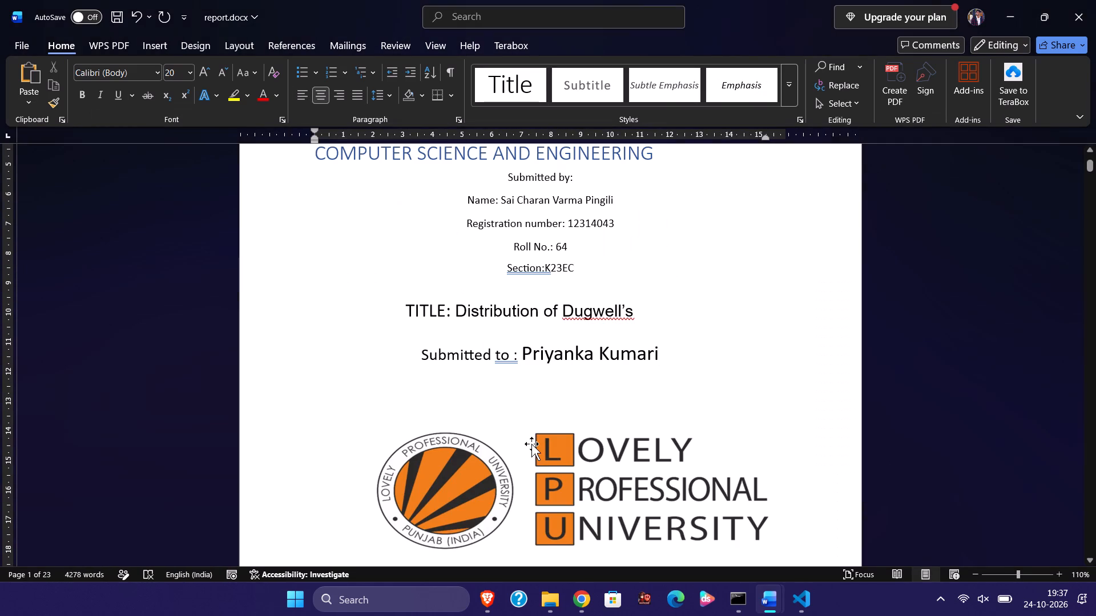
pyautogui.hotkey('alt', 'Tab')
pyautogui.hotkey('alt', 'Tab')
# Replace the project title after "TITLE:" with "Online Retail Analytics and Customer Segmentation Using PySpark", copied from Document3 and pasted as text only.
pyautogui.scroll(1, 531, 444)
pyautogui.click(639, 444)
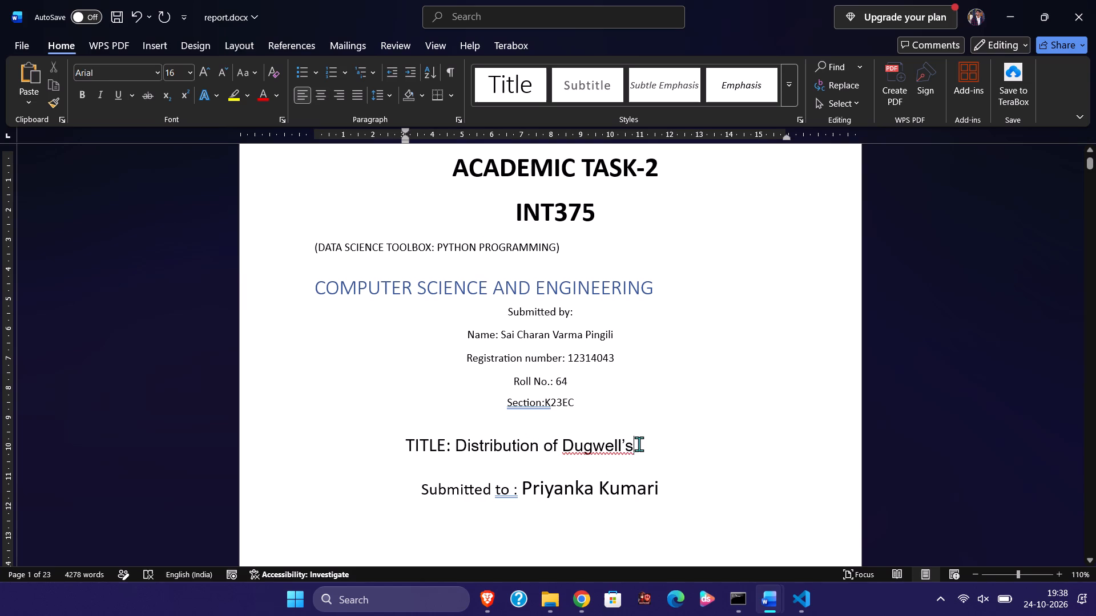
pyautogui.press('BackSpace')
pyautogui.press('BackSpace')
pyautogui.press('BackSpace')
pyautogui.press('BackSpace')
pyautogui.press('BackSpace')
pyautogui.press('BackSpace')
pyautogui.press('BackSpace')
pyautogui.press('BackSpace')
pyautogui.press('BackSpace')
pyautogui.press('BackSpace')
pyautogui.press('BackSpace')
pyautogui.press('BackSpace')
pyautogui.press('BackSpace')
pyautogui.press('BackSpace')
pyautogui.press('BackSpace')
pyautogui.press('BackSpace')
pyautogui.press('BackSpace')
pyautogui.press('BackSpace')
pyautogui.press('BackSpace')
pyautogui.press('BackSpace')
pyautogui.press('BackSpace')
pyautogui.press('BackSpace')
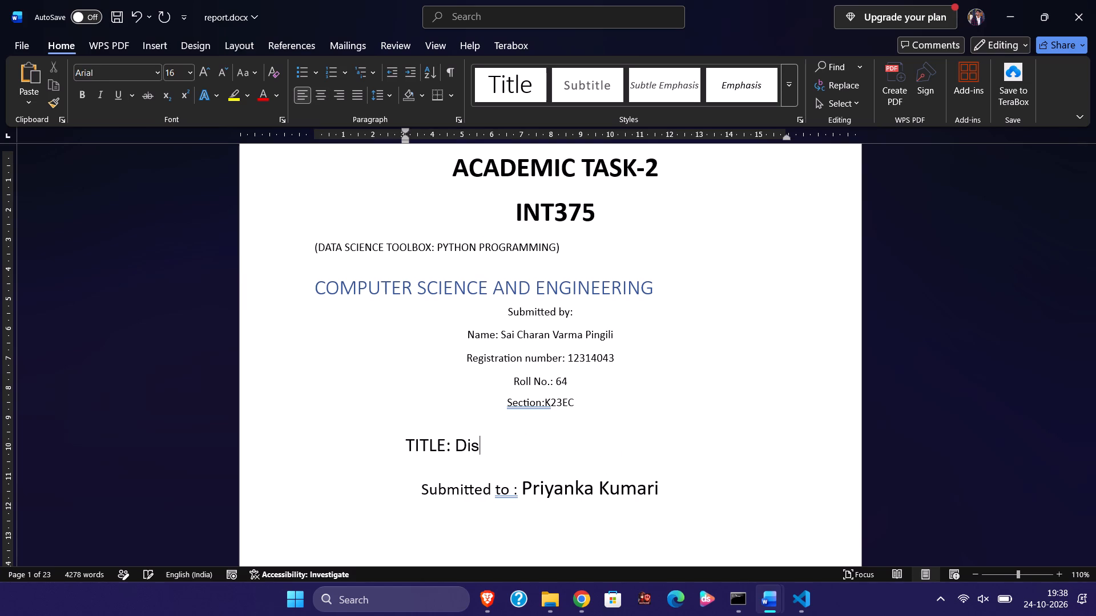
pyautogui.press('BackSpace')
pyautogui.press('BackSpace')
pyautogui.press('BackSpace')
pyautogui.hotkey('alt', 'Tab')
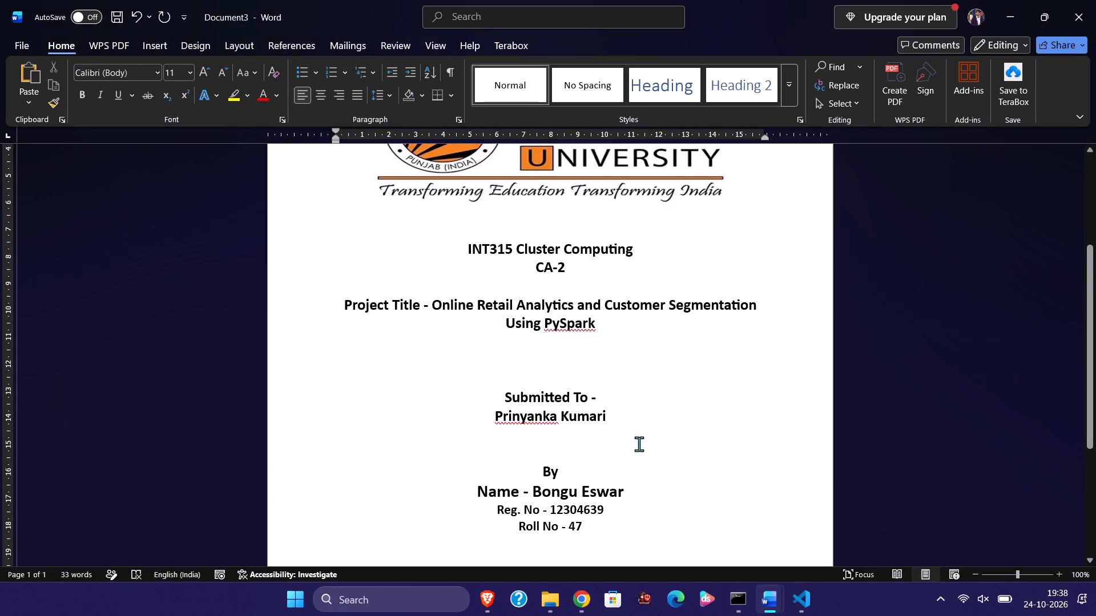
pyautogui.moveTo(600, 326); pyautogui.dragTo(460, 303)
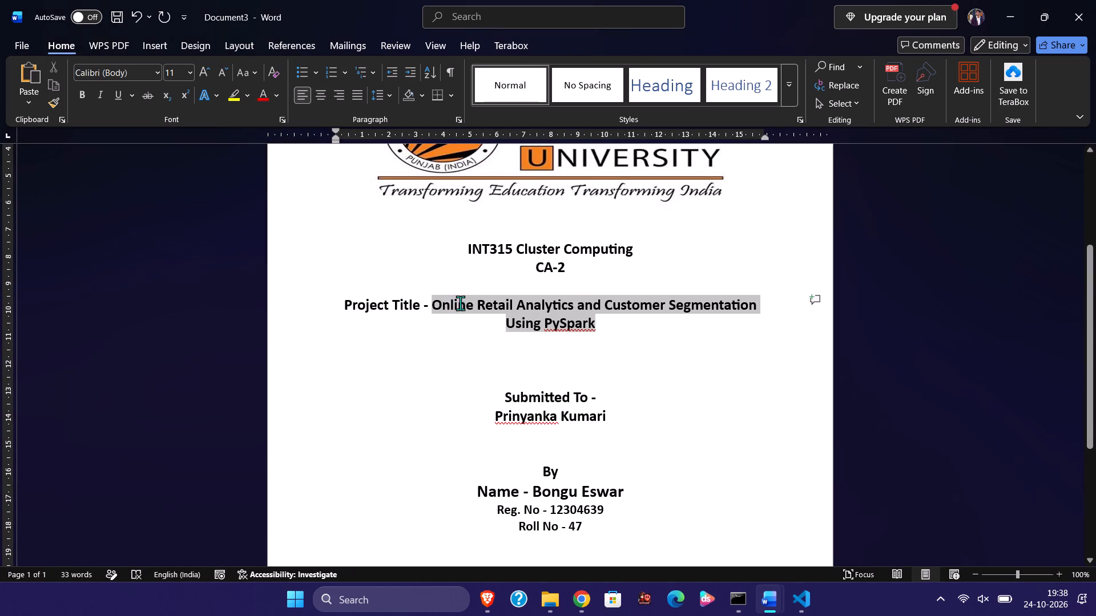
pyautogui.moveTo(460, 303); pyautogui.dragTo(447, 301)
pyautogui.hotkey('ctrl', 'c')
pyautogui.hotkey('alt', 'Tab')
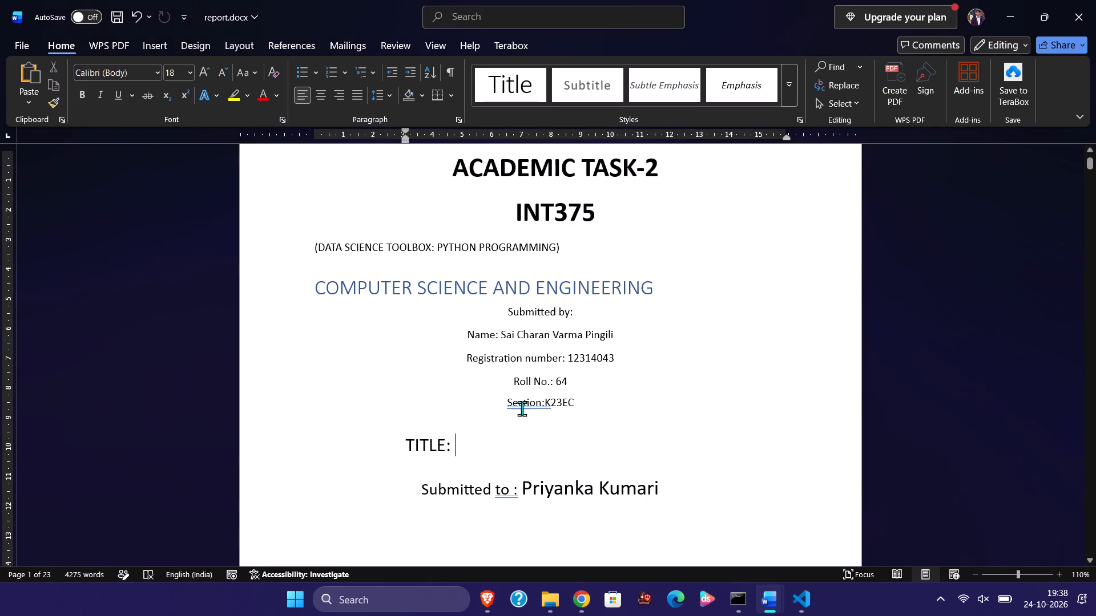
pyautogui.hotkey('ctrl', 'v')
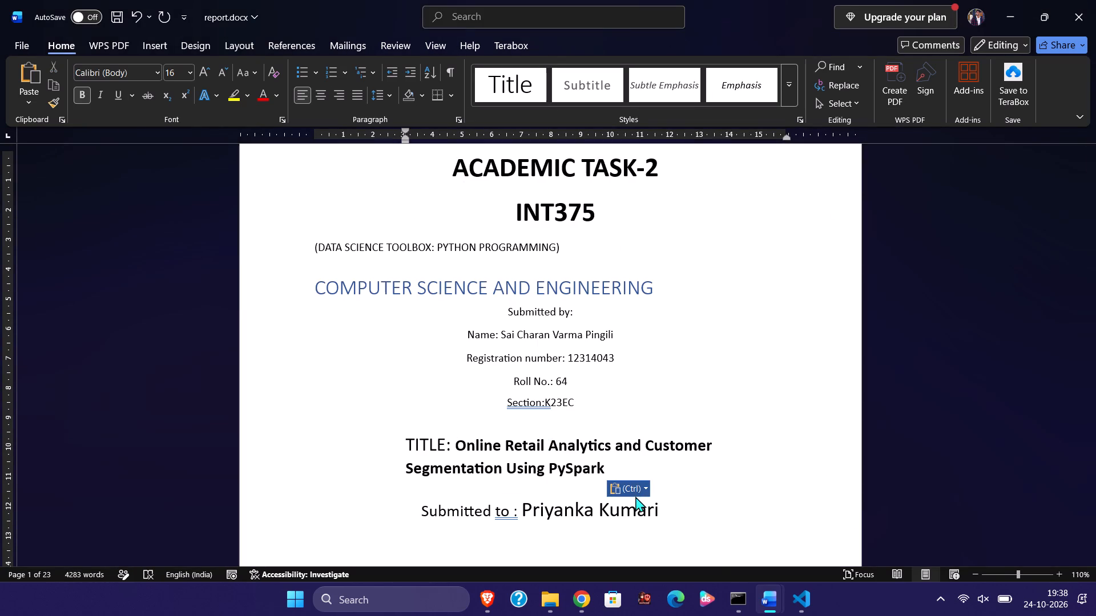
pyautogui.click(635, 496)
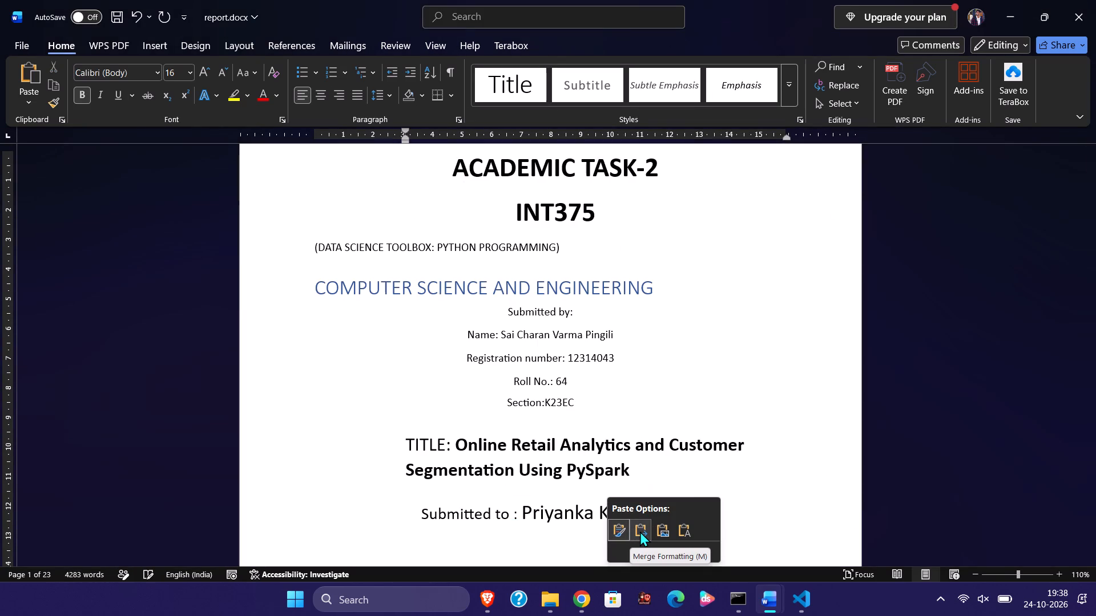
pyautogui.click(684, 526)
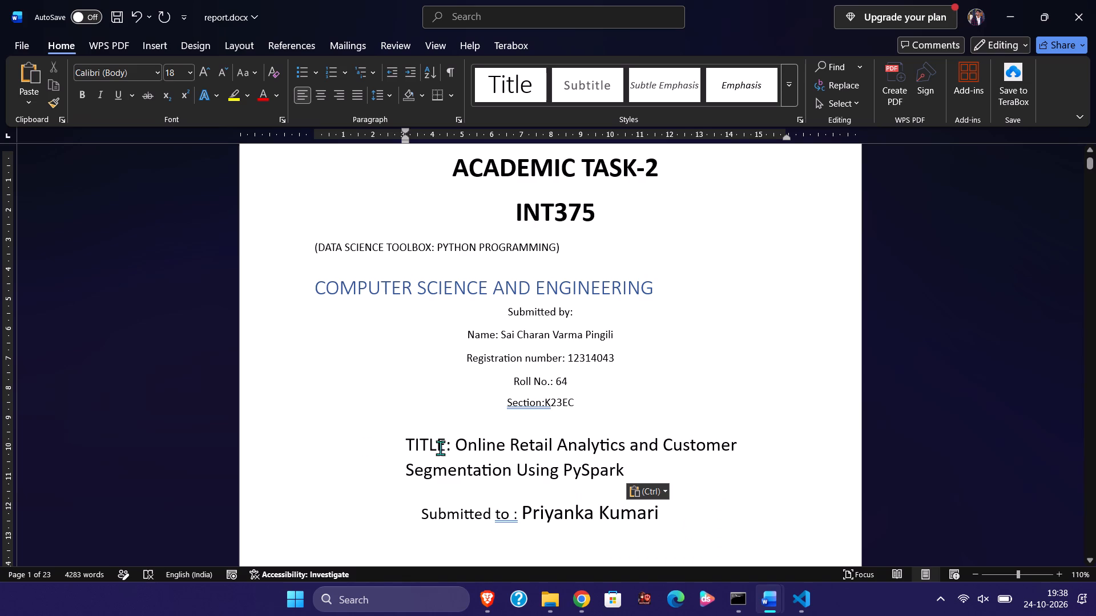
# Remove the left indent from the "TITLE:" paragraph on the cover page.
pyautogui.click(404, 447)
pyautogui.press('BackSpace')
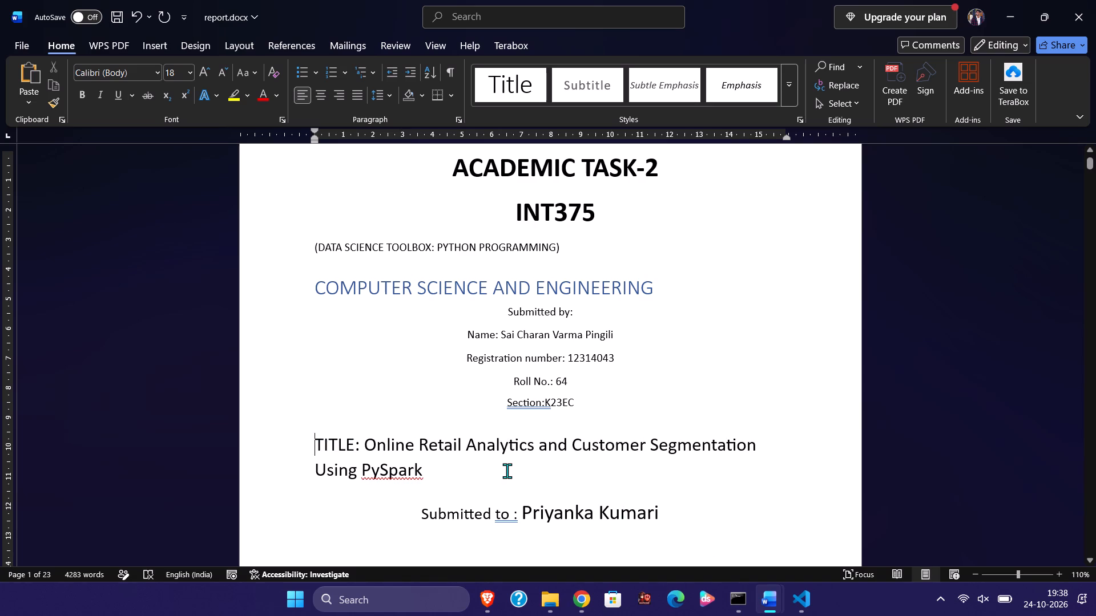
# Set the font size of the "TITLE:" paragraph on the cover page to 14.
pyautogui.moveTo(432, 470); pyautogui.dragTo(346, 443)
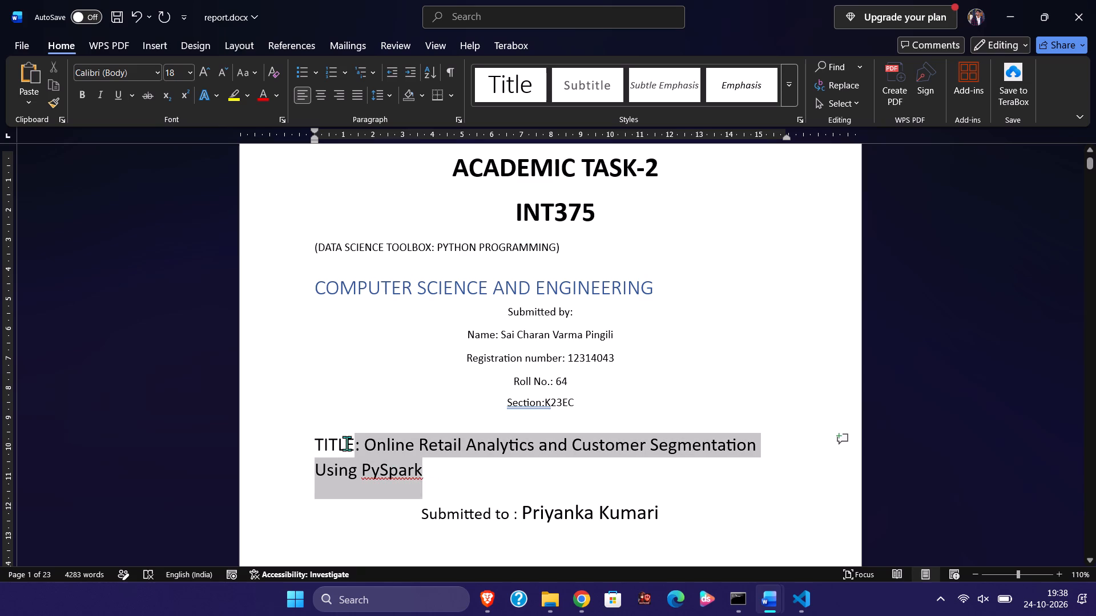
pyautogui.moveTo(346, 443); pyautogui.dragTo(325, 443)
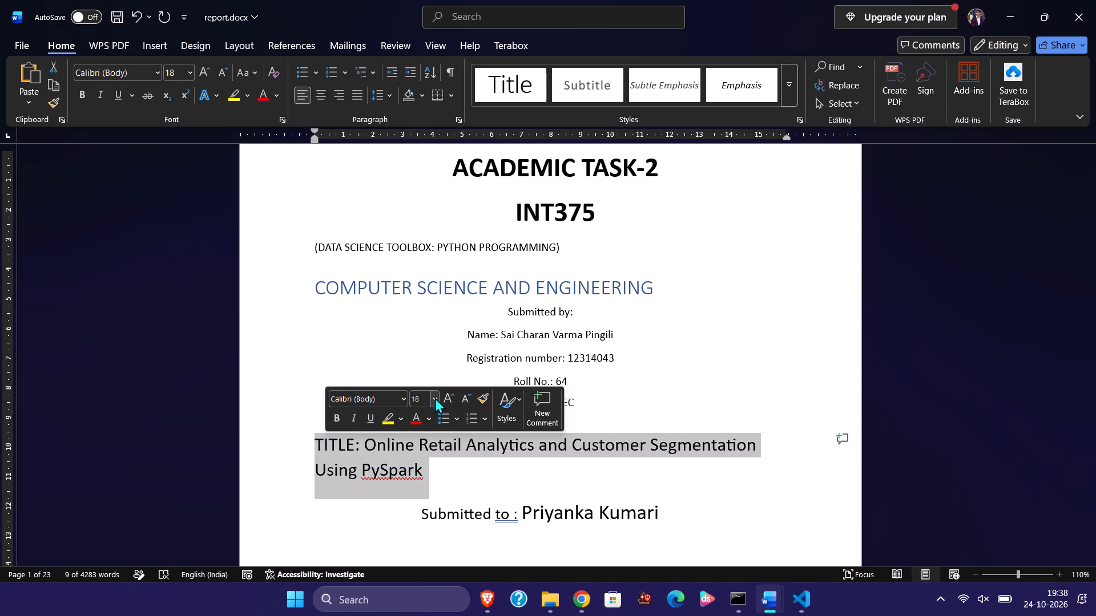
pyautogui.click(435, 398)
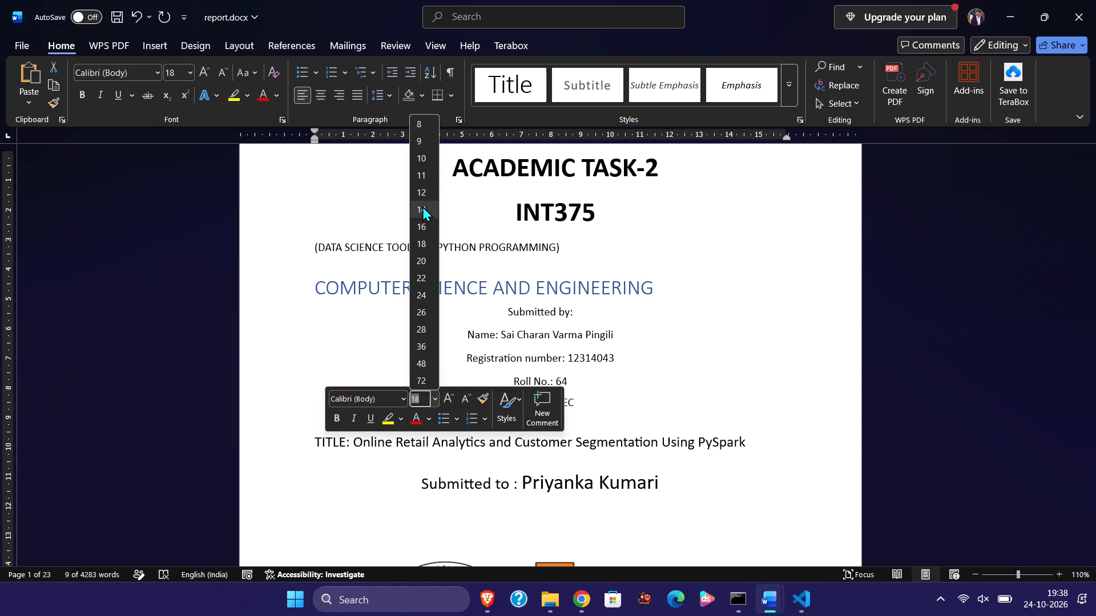
pyautogui.click(422, 206)
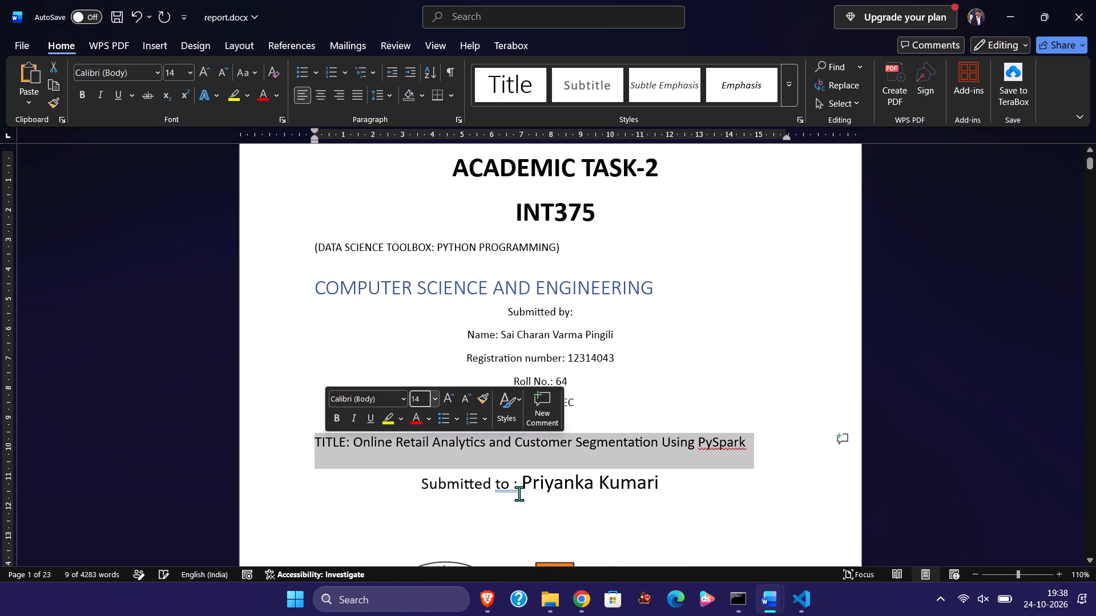
pyautogui.click(376, 473)
# Indent the first line of the "TITLE:" paragraph by one tab stop.
pyautogui.click(317, 444)
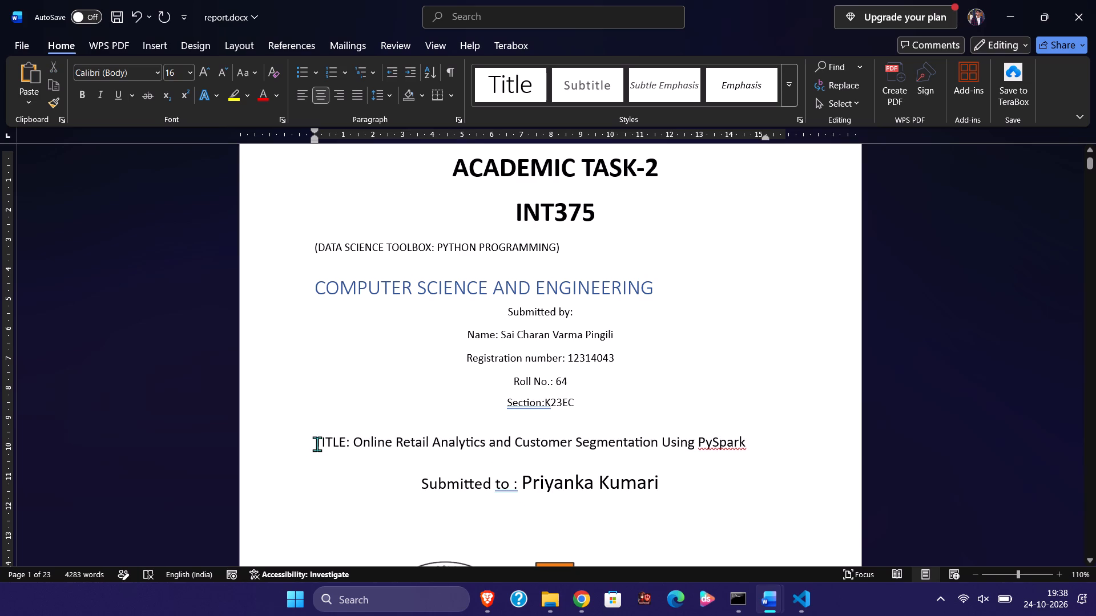
pyautogui.press('Tab')
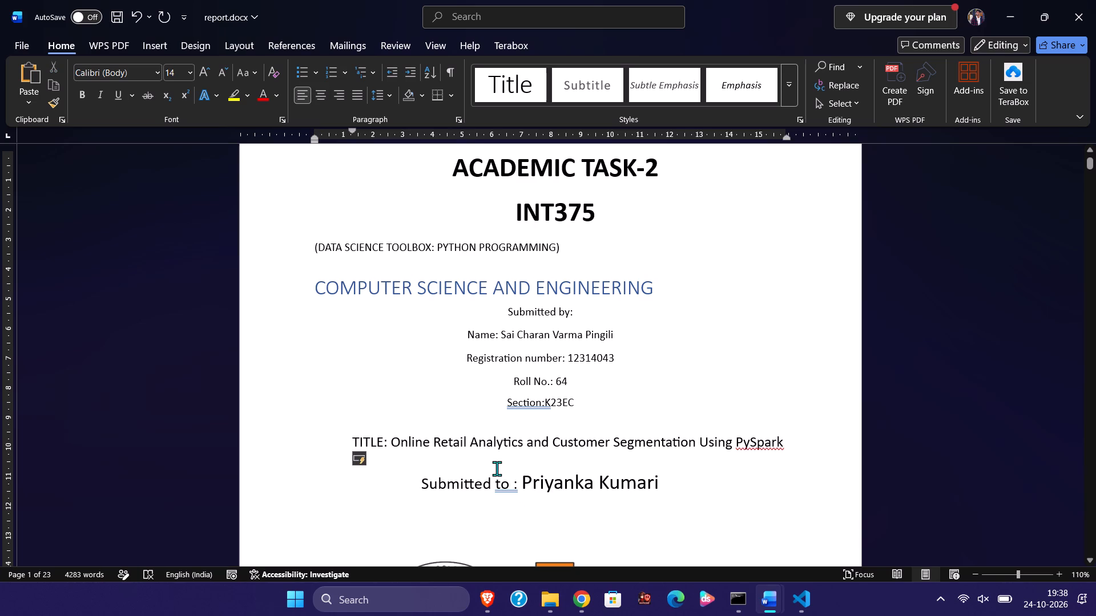
# Replace the section code after "Section:" on the cover page with K3M2327.
pyautogui.click(581, 404)
pyautogui.press('BackSpace')
pyautogui.press('BackSpace')
pyautogui.press('BackSpace')
pyautogui.press('BackSpace')
pyautogui.press('BackSpace')
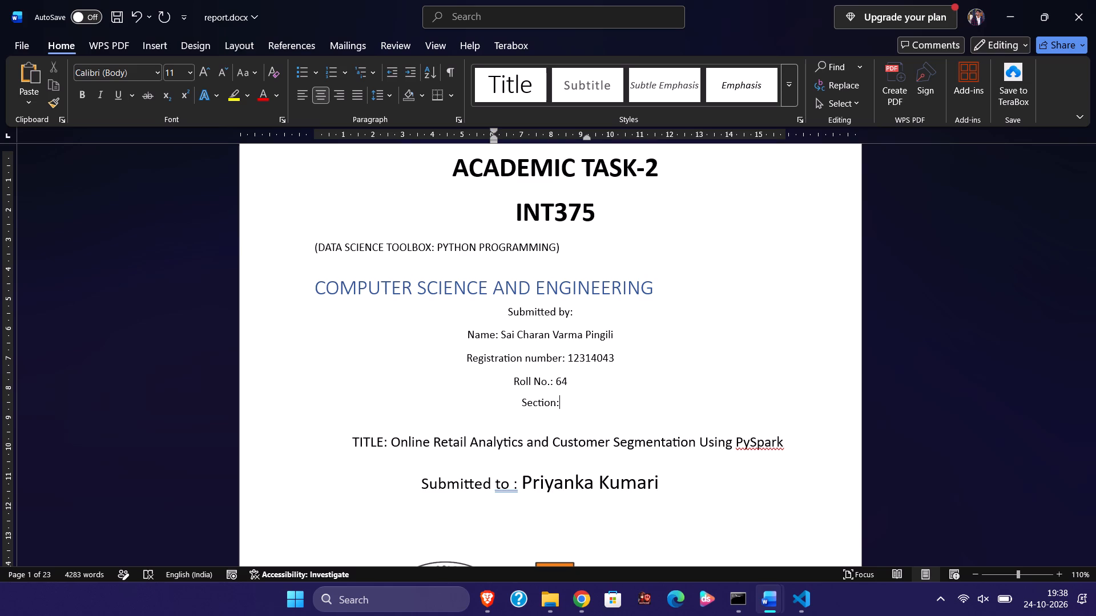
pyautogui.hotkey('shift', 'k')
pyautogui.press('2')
pyautogui.press('BackSpace')
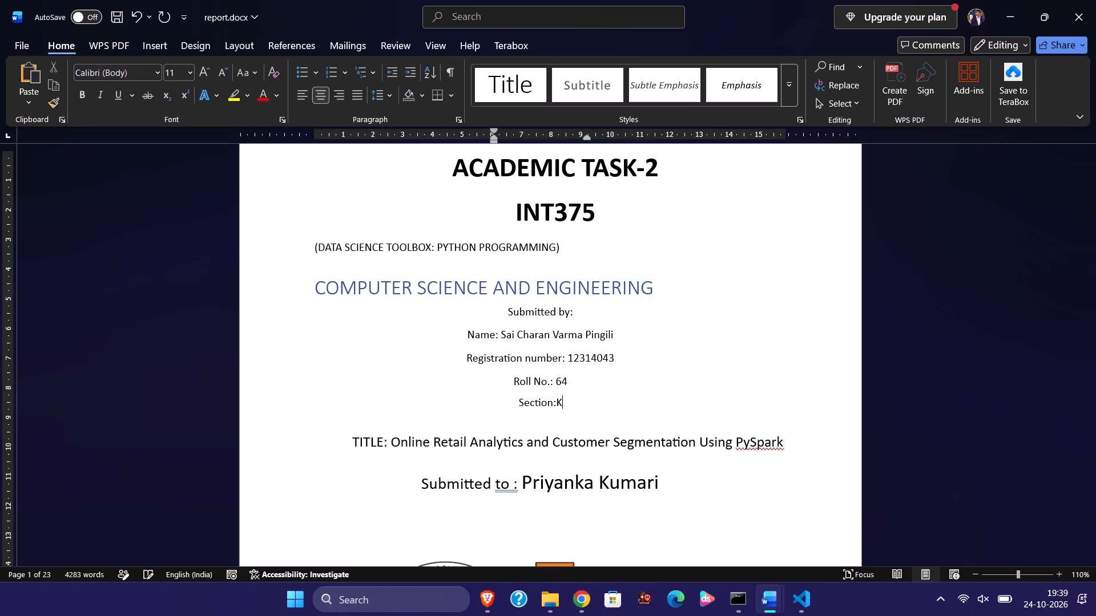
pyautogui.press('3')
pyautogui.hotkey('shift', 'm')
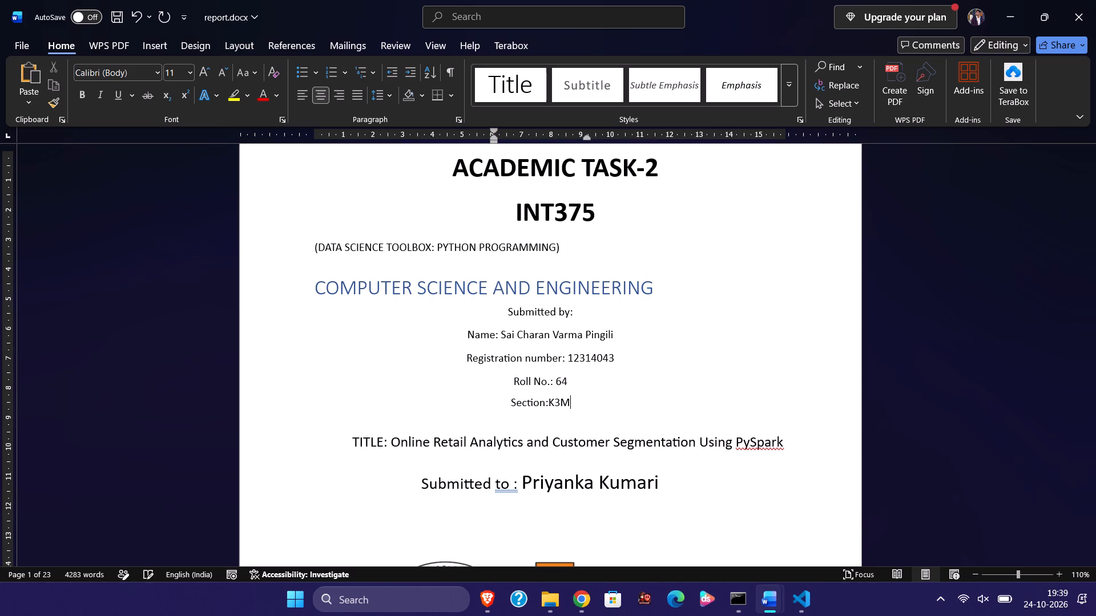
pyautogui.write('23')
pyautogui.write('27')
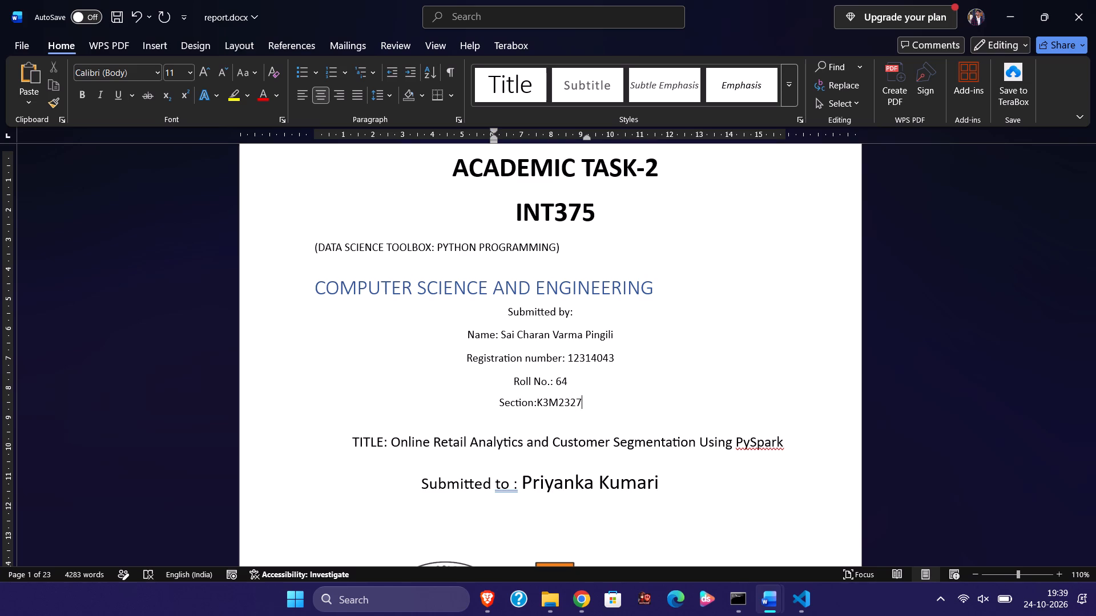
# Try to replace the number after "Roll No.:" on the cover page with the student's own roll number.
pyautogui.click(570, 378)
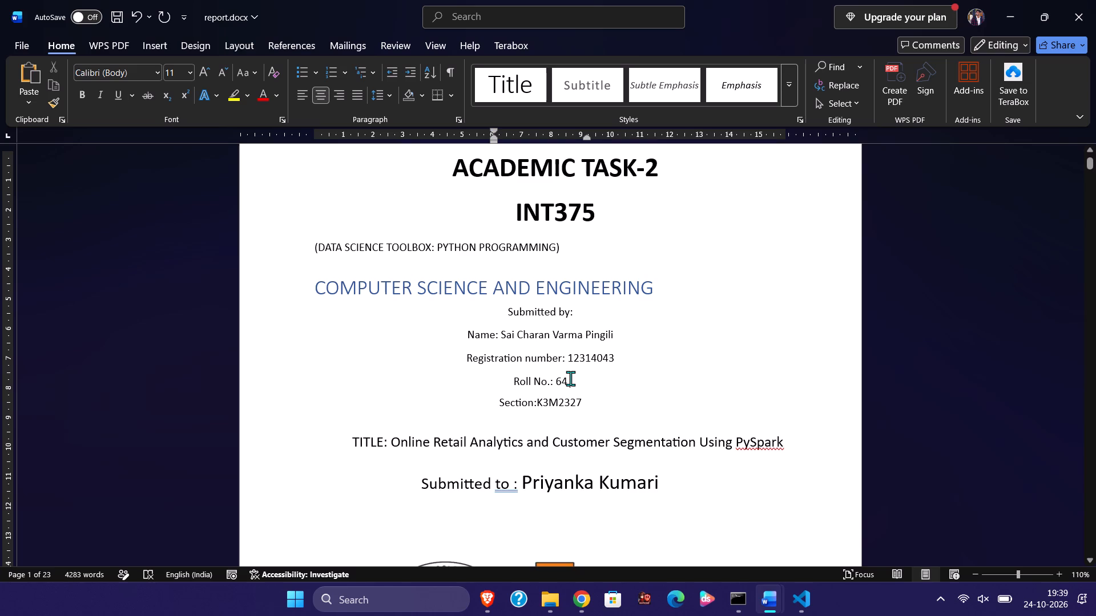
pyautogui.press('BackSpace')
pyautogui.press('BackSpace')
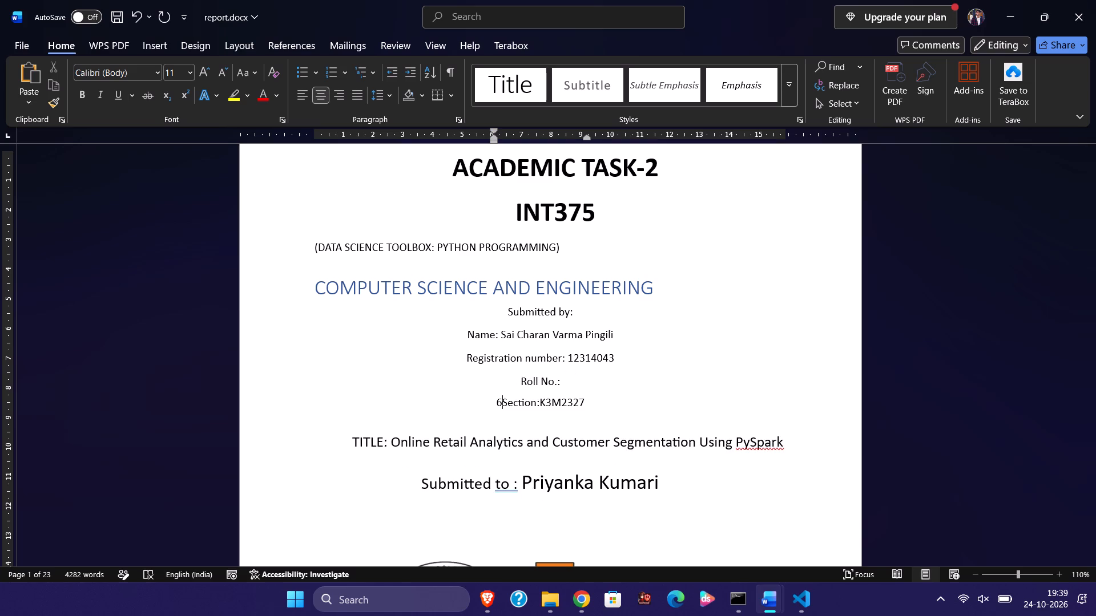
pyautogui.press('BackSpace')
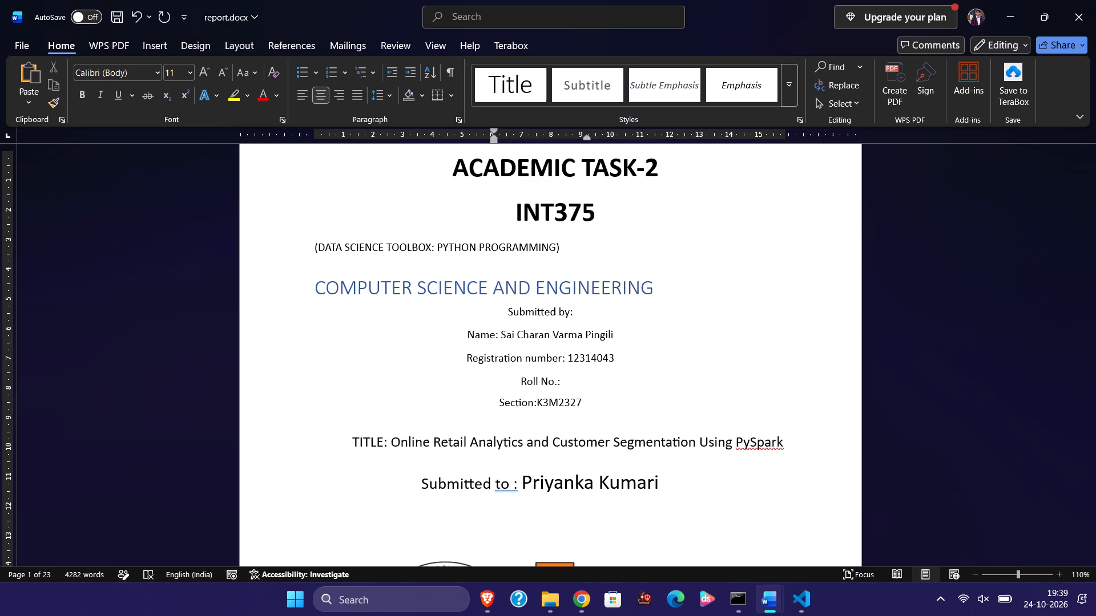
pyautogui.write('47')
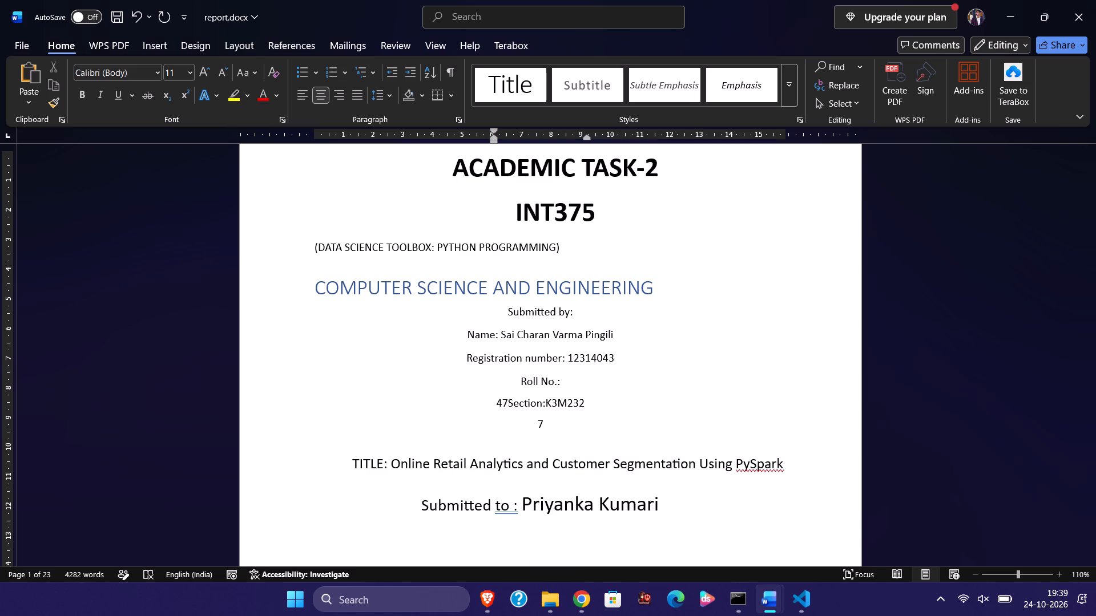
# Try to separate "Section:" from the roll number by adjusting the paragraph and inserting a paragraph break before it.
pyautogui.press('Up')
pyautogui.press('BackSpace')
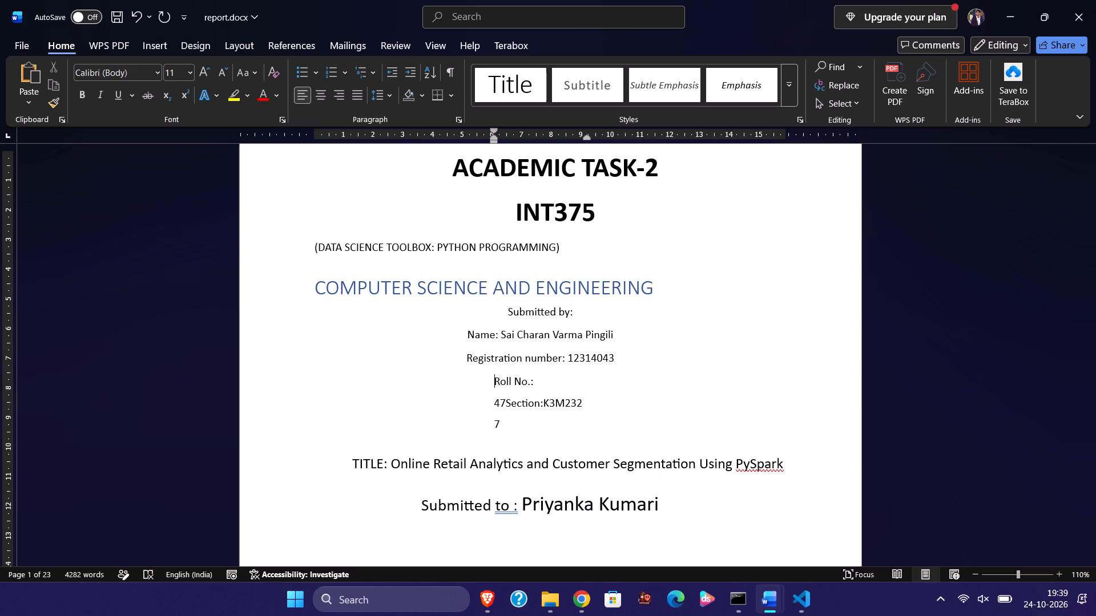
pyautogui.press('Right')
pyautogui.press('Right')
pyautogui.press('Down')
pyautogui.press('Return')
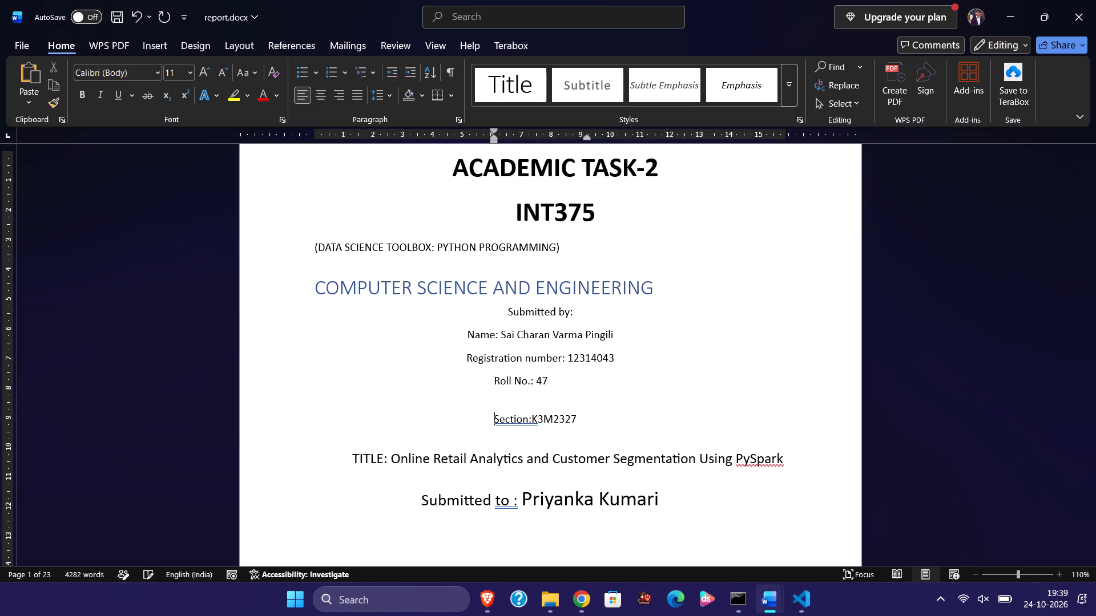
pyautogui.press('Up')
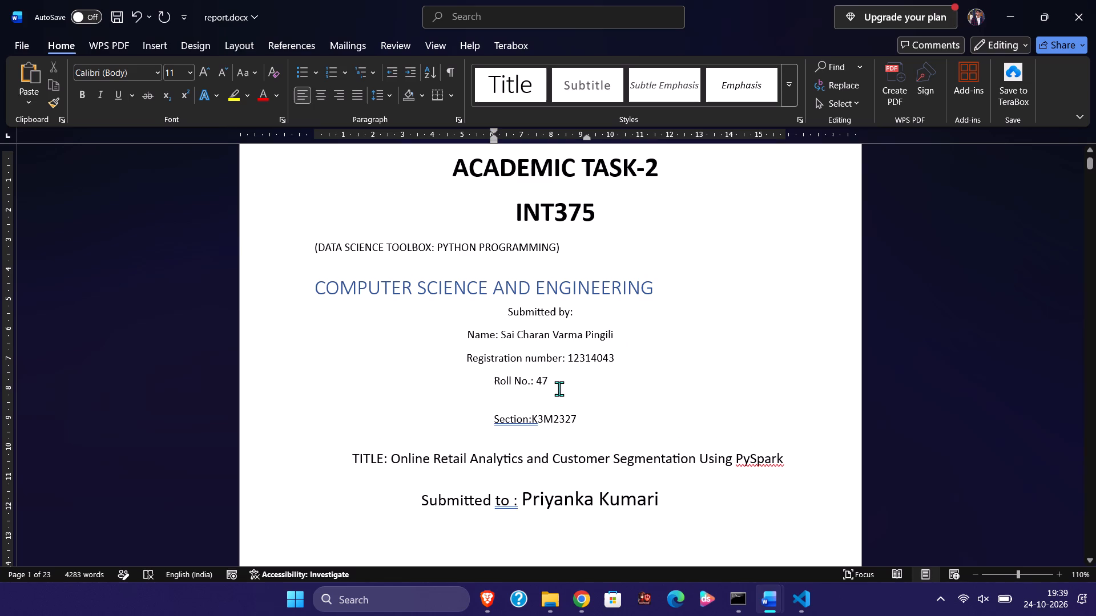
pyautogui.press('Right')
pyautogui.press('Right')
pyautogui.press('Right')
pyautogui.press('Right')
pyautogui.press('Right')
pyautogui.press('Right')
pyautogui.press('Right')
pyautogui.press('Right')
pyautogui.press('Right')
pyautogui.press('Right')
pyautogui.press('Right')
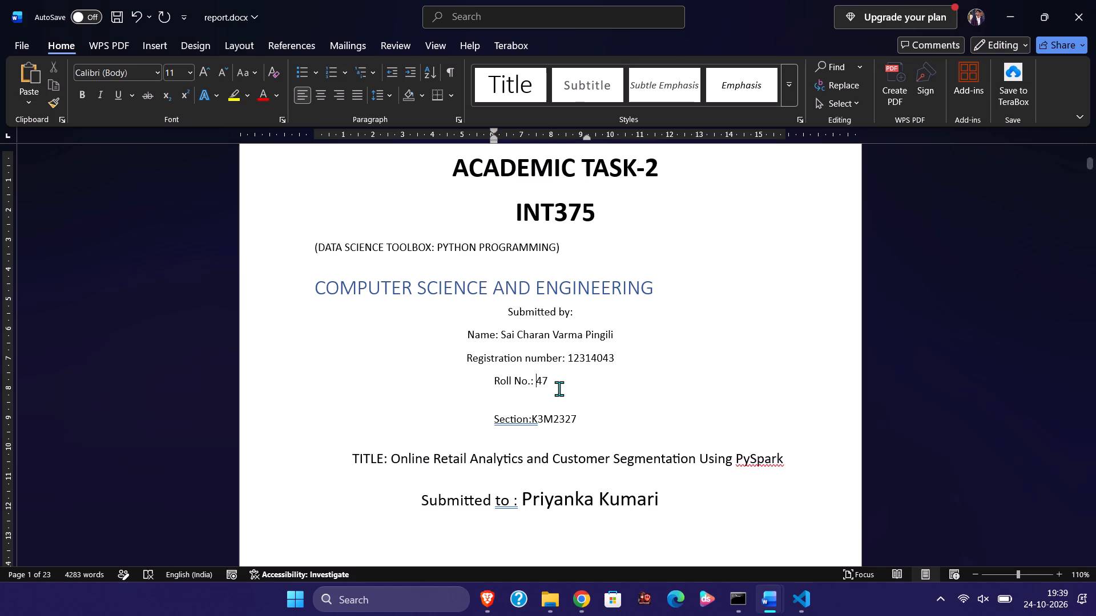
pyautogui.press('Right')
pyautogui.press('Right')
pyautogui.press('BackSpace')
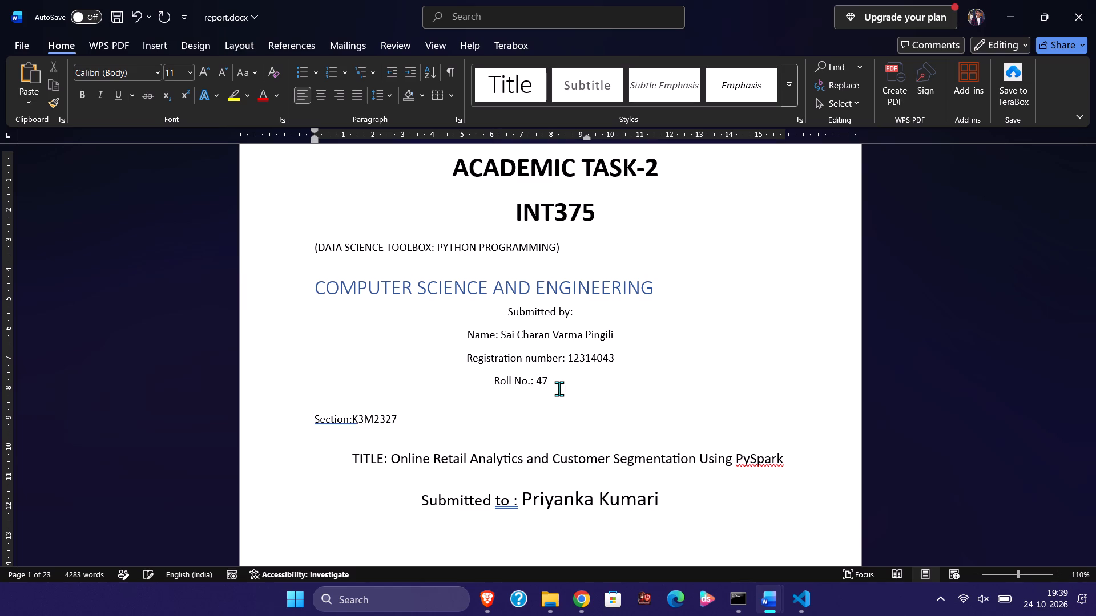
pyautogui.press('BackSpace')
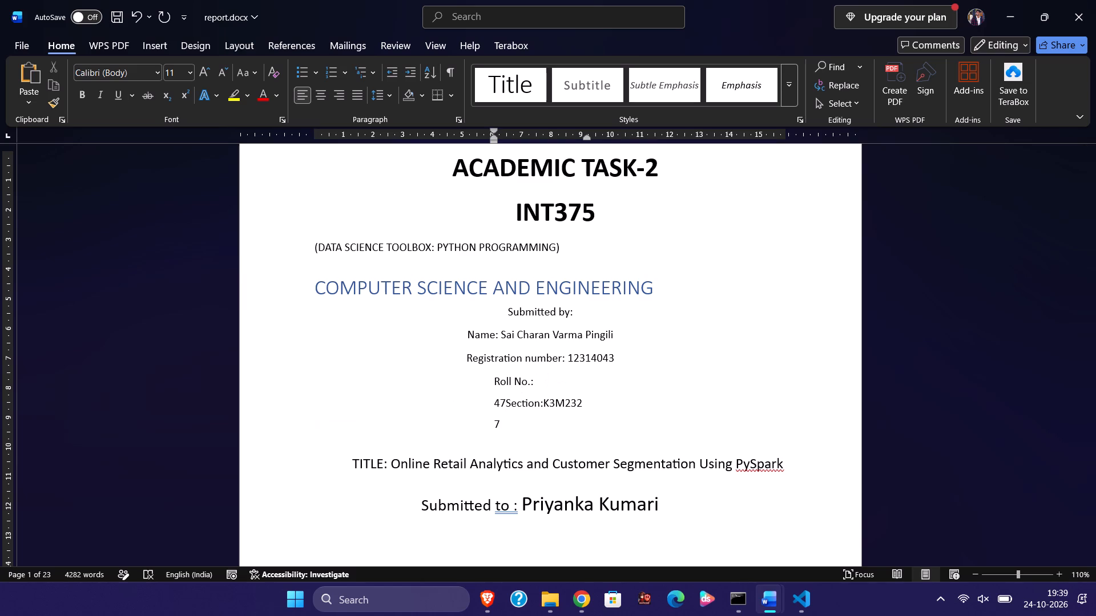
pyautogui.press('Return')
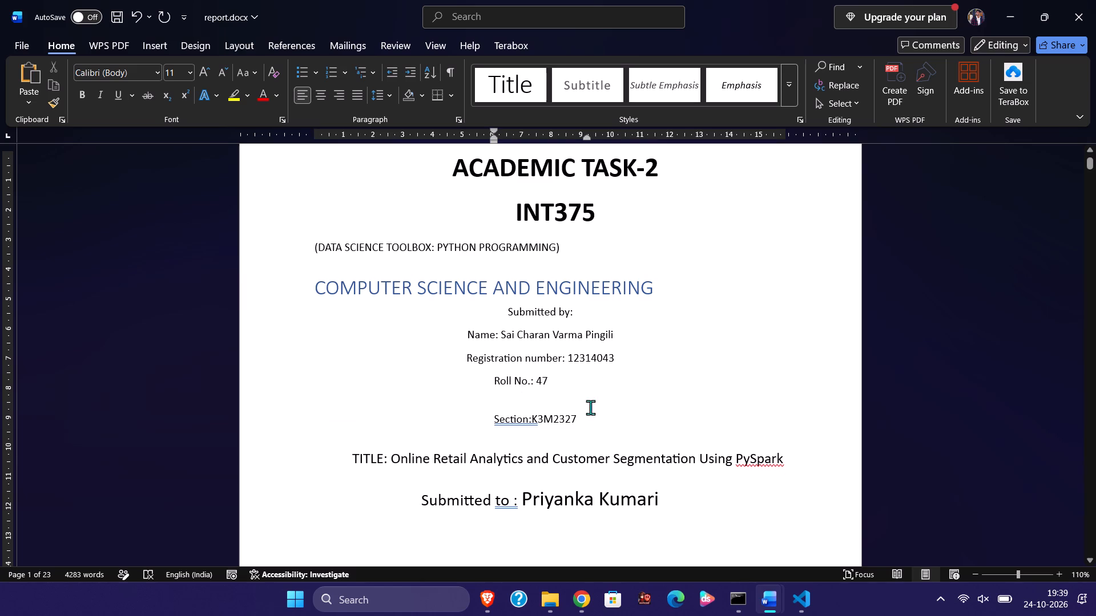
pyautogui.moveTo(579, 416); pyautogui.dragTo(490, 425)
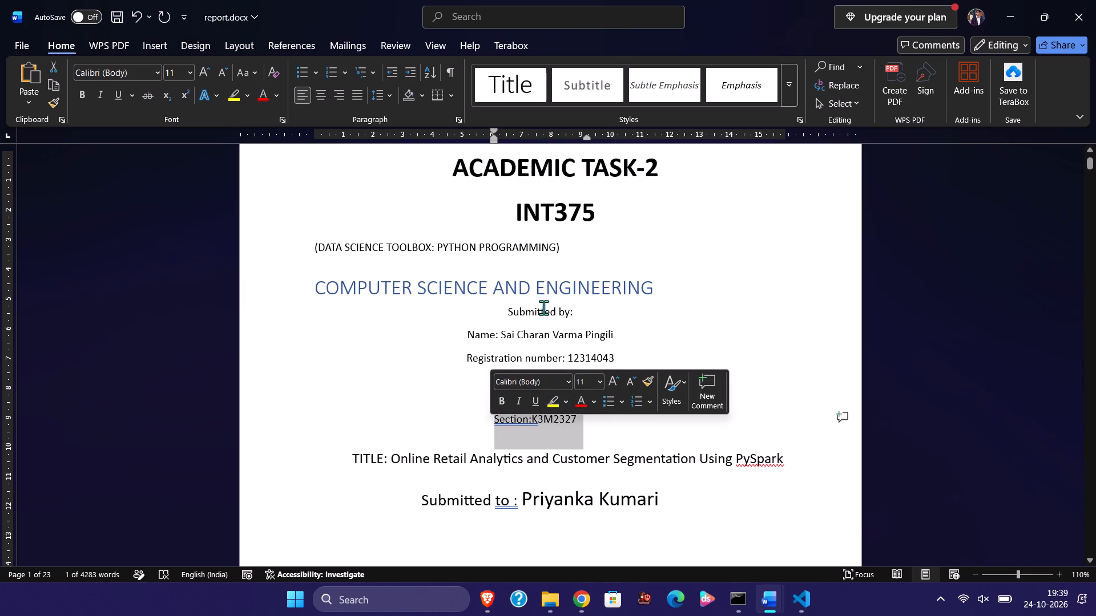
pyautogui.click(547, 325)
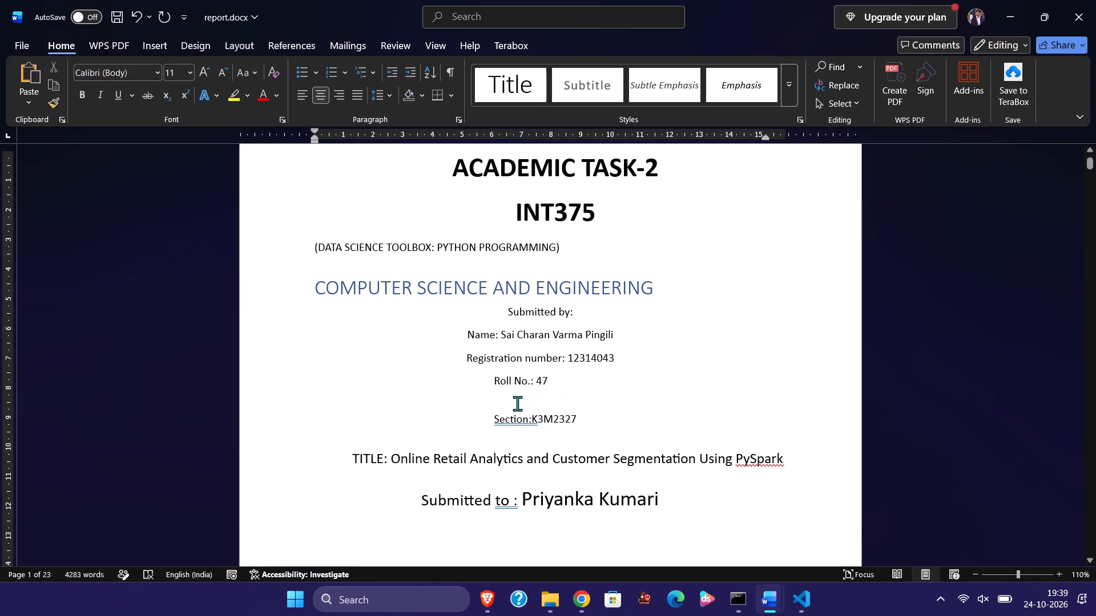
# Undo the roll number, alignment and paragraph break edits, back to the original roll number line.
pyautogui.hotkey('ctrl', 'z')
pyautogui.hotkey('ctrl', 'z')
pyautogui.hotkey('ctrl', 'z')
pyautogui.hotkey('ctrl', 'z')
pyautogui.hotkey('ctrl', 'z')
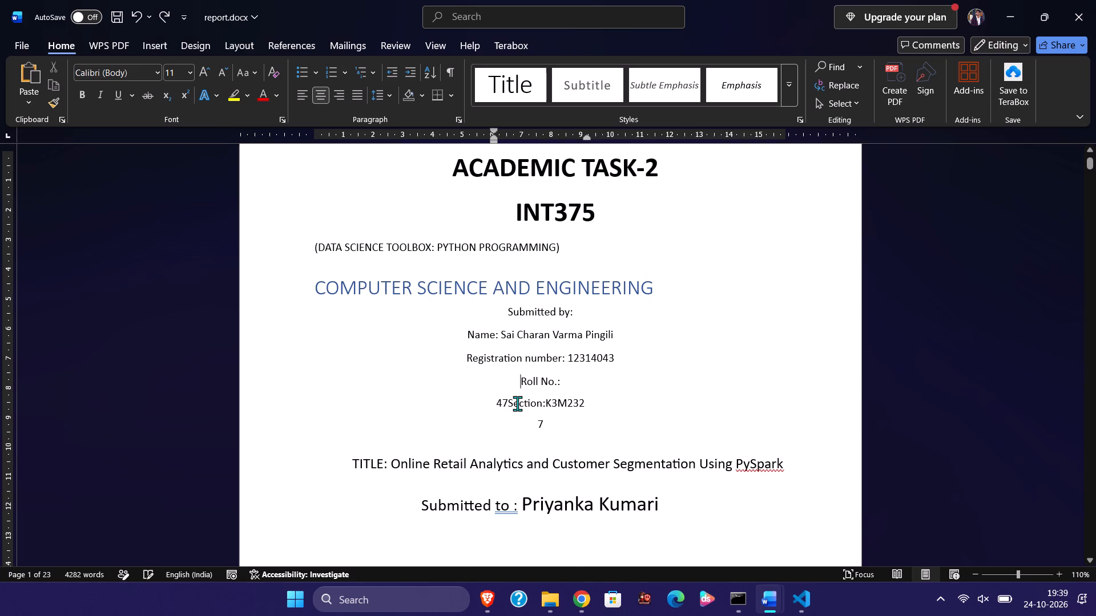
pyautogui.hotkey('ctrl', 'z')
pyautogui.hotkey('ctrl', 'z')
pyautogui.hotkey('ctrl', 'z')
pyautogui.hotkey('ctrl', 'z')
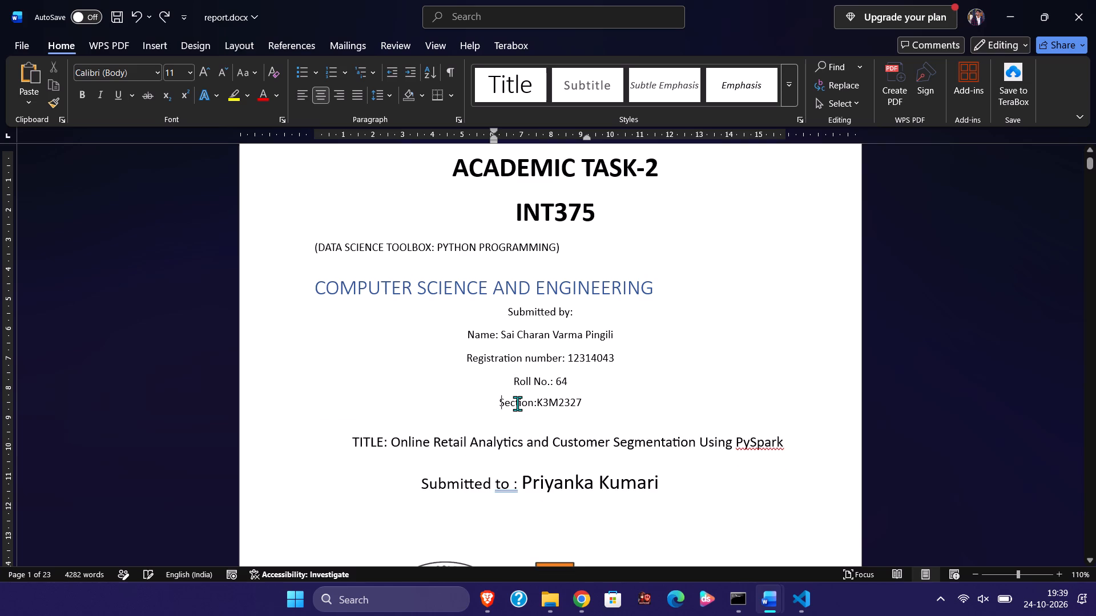
# Replace the digits after "Roll No.:" in place with the student's own roll number, leaving the line layout intact.
pyautogui.click(562, 380)
pyautogui.press('Left')
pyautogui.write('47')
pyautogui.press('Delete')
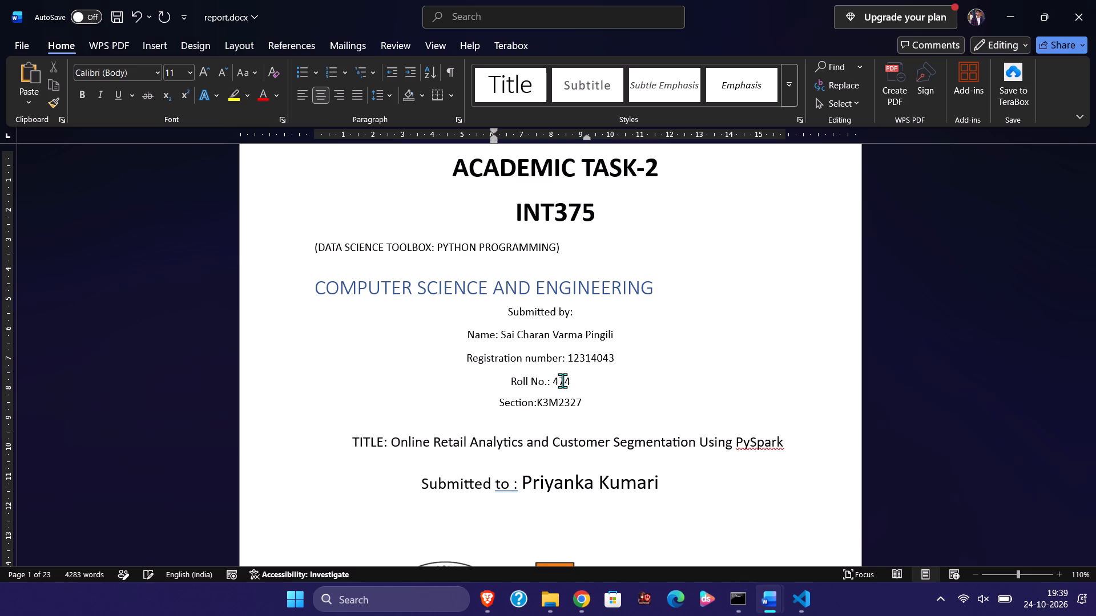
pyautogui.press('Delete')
# Replace the ending digits after "Registration number:" on the cover page to give the student's own registration number.
pyautogui.click(611, 357)
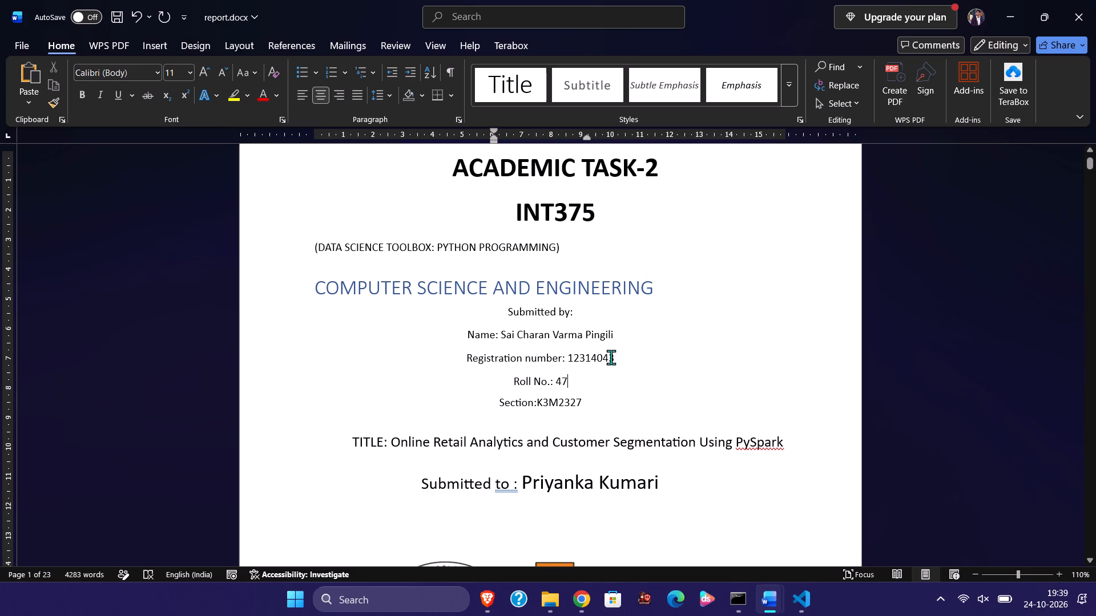
pyautogui.press('Right')
pyautogui.press('BackSpace')
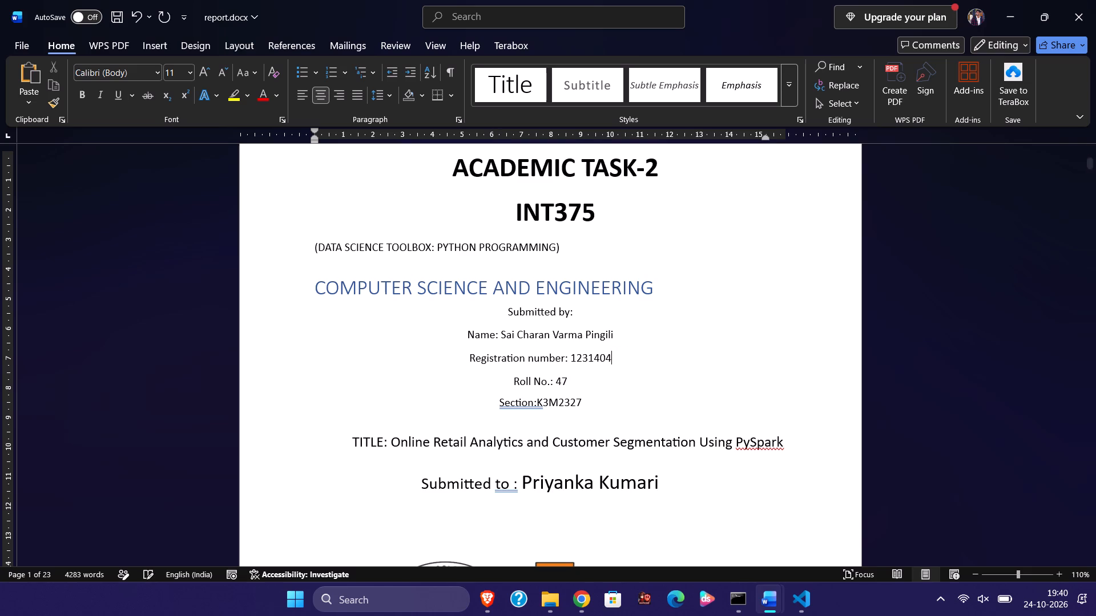
pyautogui.press('BackSpace')
pyautogui.press('BackSpace')
pyautogui.press('BackSpace')
pyautogui.press('BackSpace')
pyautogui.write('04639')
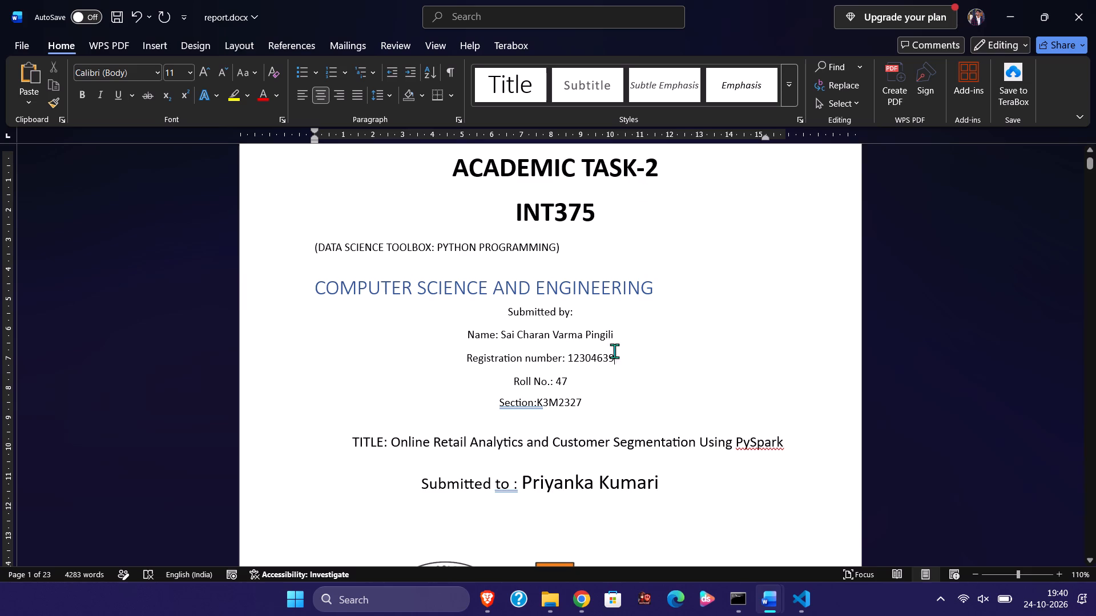
# Replace the sample student's name after "Name:" on the cover page with the student's own name.
pyautogui.click(610, 334)
pyautogui.press('Right')
pyautogui.press('Left')
pyautogui.press('BackSpace')
pyautogui.press('BackSpace')
pyautogui.press('BackSpace')
pyautogui.press('BackSpace')
pyautogui.press('BackSpace')
pyautogui.press('BackSpace')
pyautogui.press('BackSpace')
pyautogui.press('BackSpace')
pyautogui.press('BackSpace')
pyautogui.press('BackSpace')
pyautogui.press('BackSpace')
pyautogui.press('BackSpace')
pyautogui.press('BackSpace')
pyautogui.press('BackSpace')
pyautogui.press('BackSpace')
pyautogui.press('BackSpace')
pyautogui.press('BackSpace')
pyautogui.press('BackSpace')
pyautogui.press('BackSpace')
pyautogui.press('BackSpace')
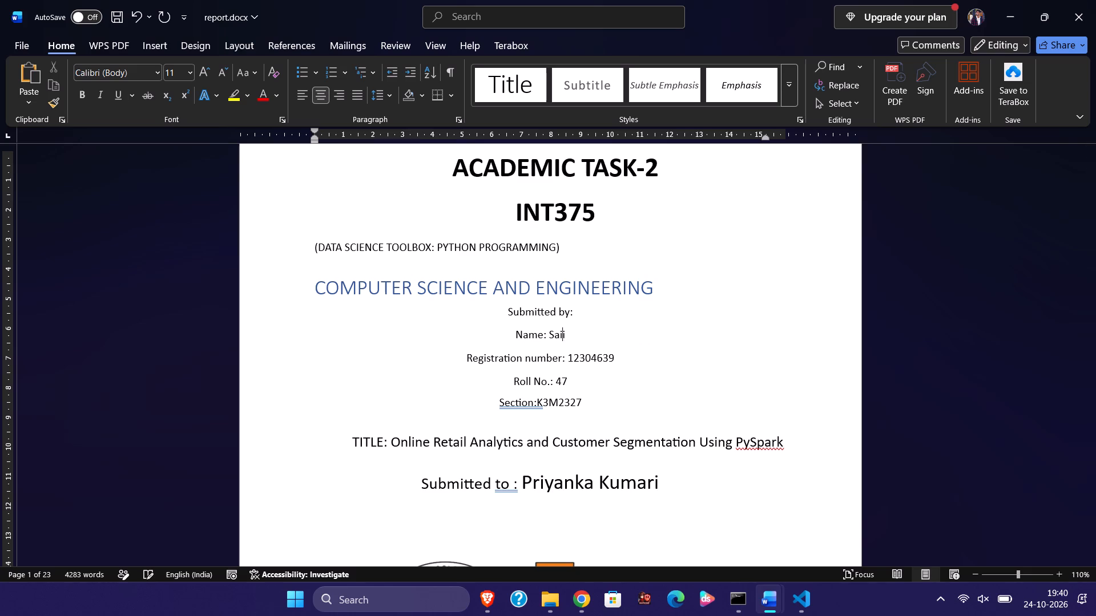
pyautogui.press('BackSpace')
pyautogui.press('BackSpace')
pyautogui.press('BackSpace')
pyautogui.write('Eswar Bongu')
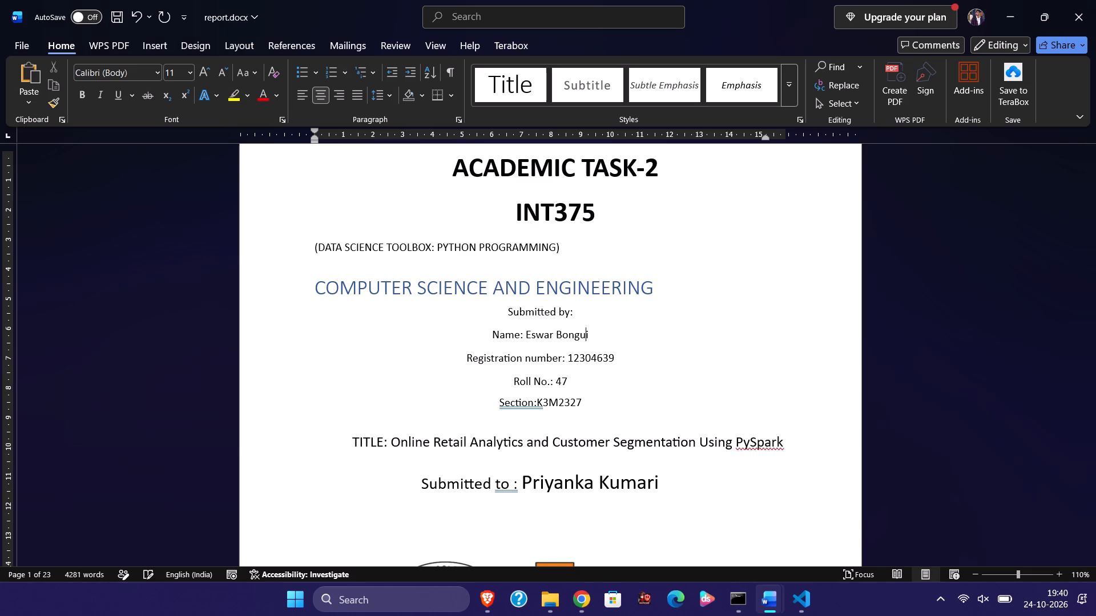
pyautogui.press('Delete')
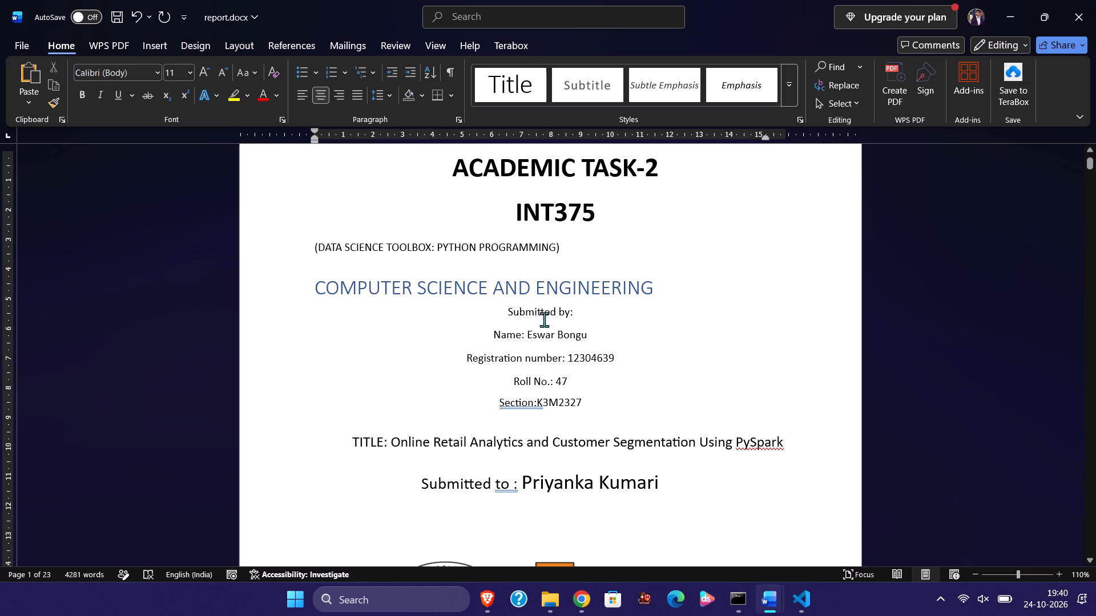
# Indent the "COMPUTER SCIENCE AND ENGINEERING" heading and the bracketed course name line so both sit roughly centred beneath the course code.
pyautogui.click(315, 292)
pyautogui.press('Tab')
pyautogui.press('Tab')
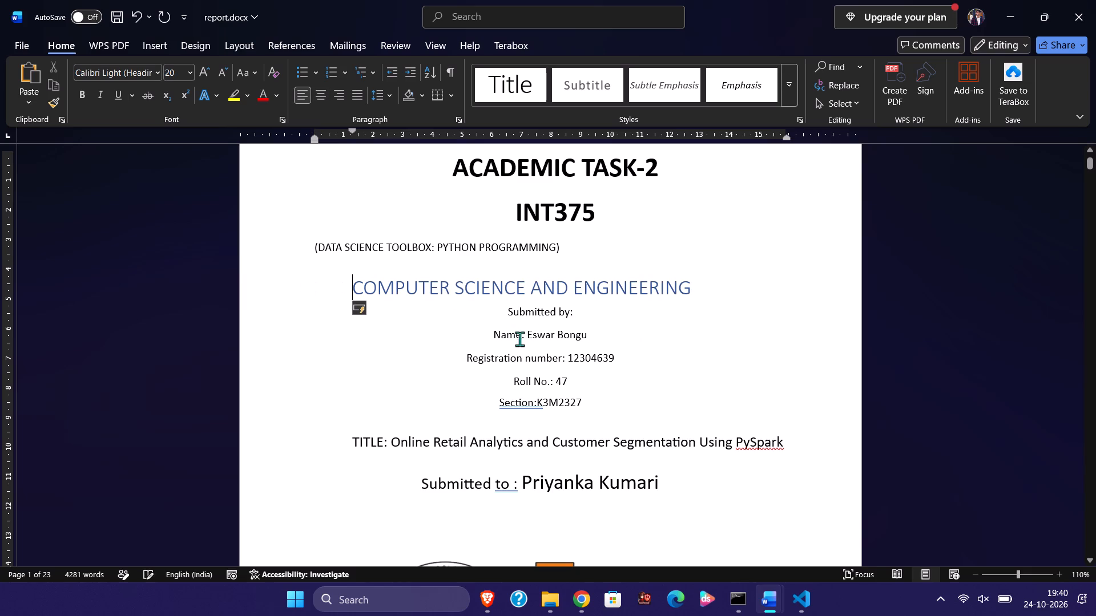
pyautogui.press('Tab')
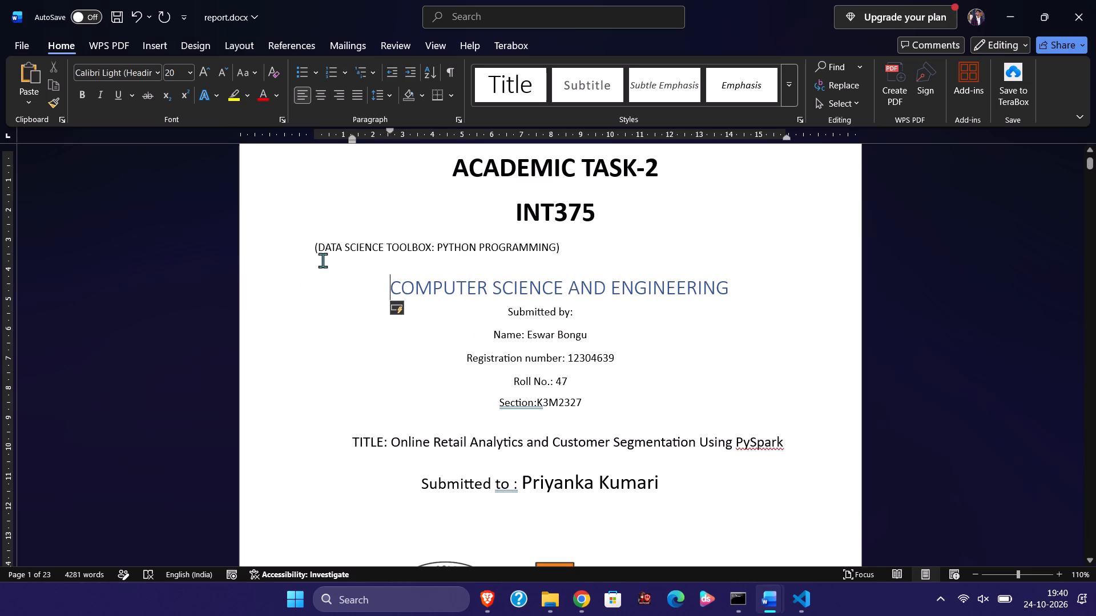
pyautogui.click(312, 248)
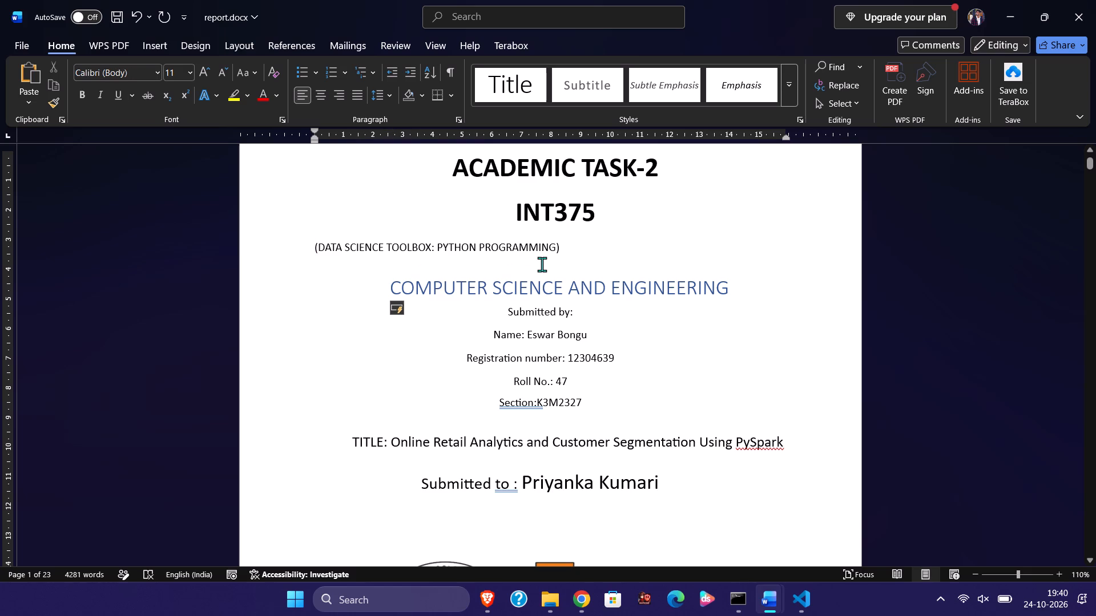
pyautogui.press('Tab')
pyautogui.press('Tab')
pyautogui.press('Tab')
# Change the course code in the cover page heading to INT315.
pyautogui.click(594, 212)
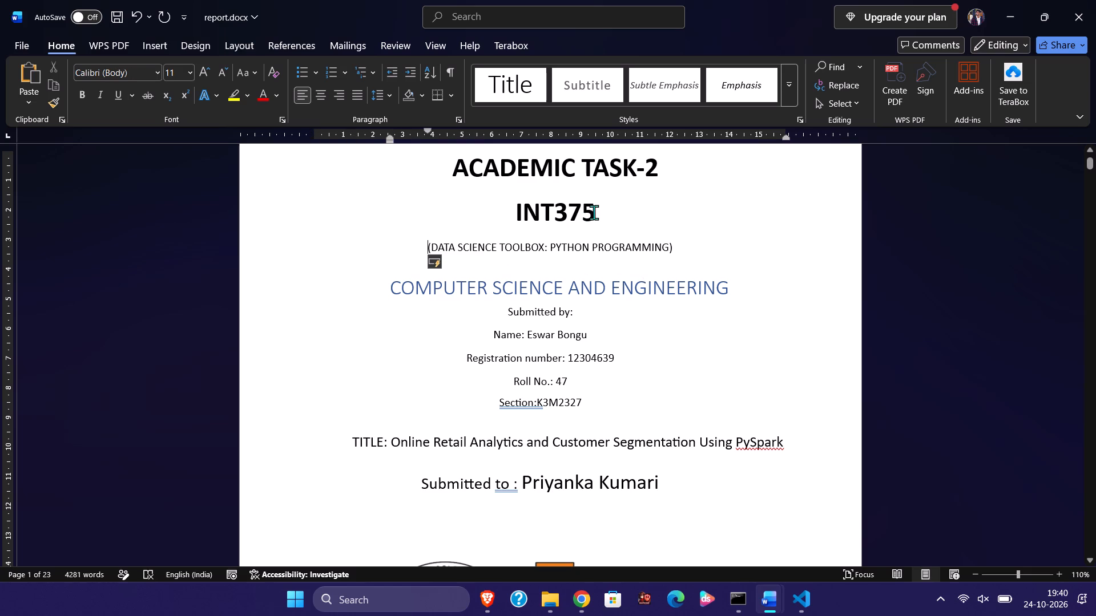
pyautogui.press('Left')
pyautogui.press('BackSpace')
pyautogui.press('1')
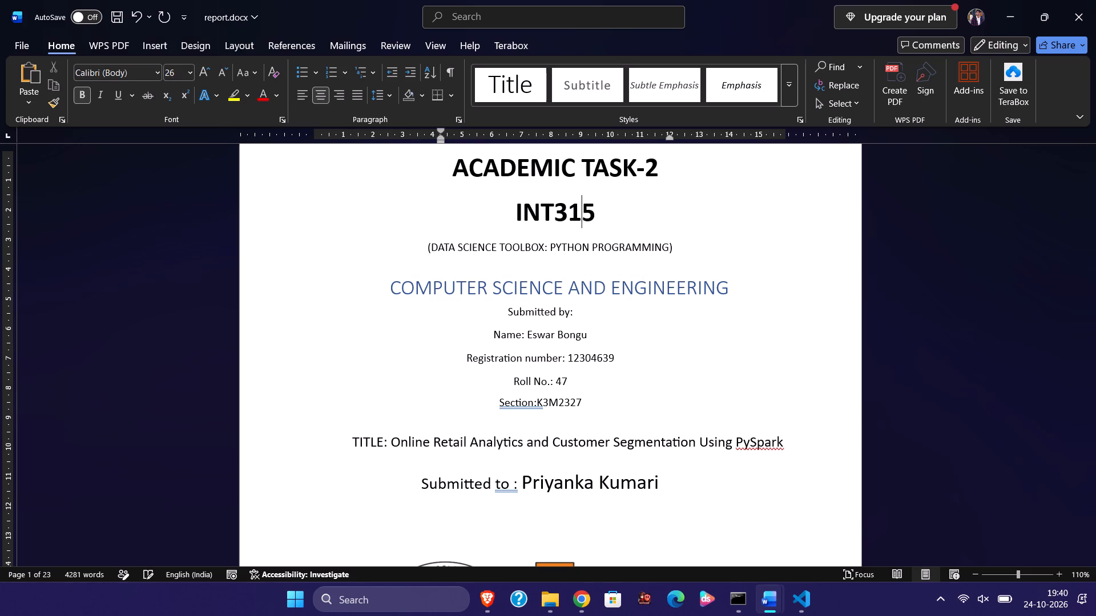
# Replace the course name inside the brackets with "Cluster Computing" copied from Document3, pasted as text only.
pyautogui.hotkey('alt', 'Tab')
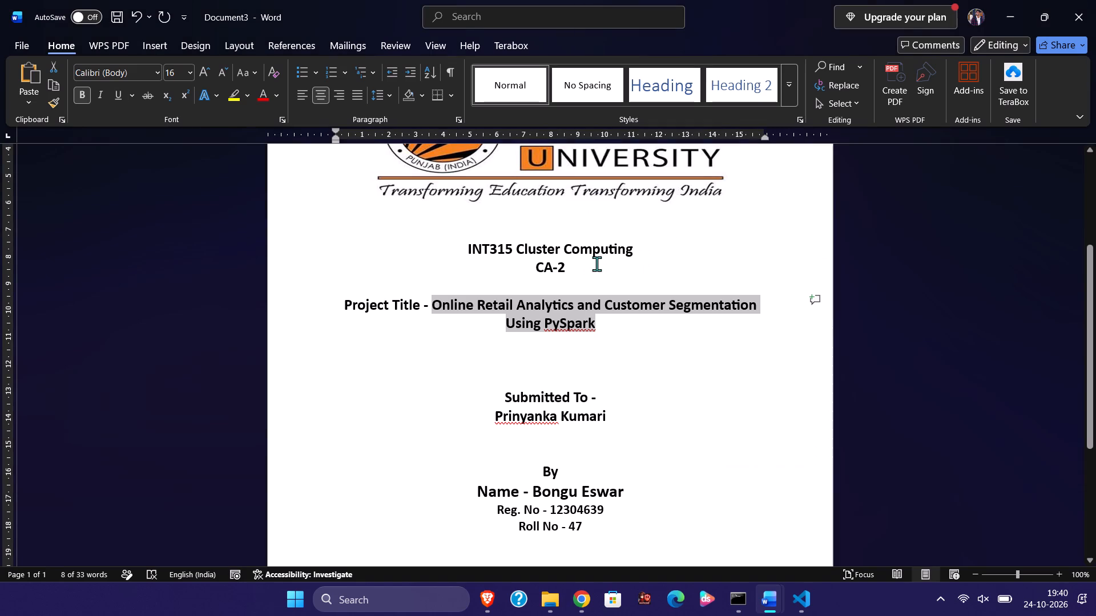
pyautogui.moveTo(634, 252); pyautogui.dragTo(530, 253)
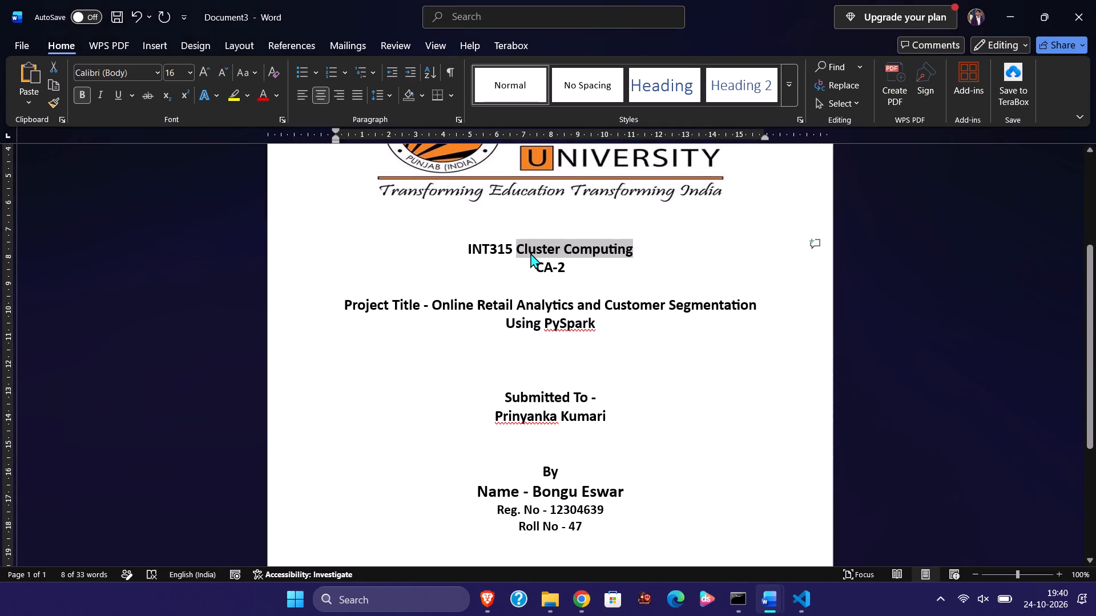
pyautogui.hotkey('ctrl', 'c')
pyautogui.hotkey('alt', 'Tab')
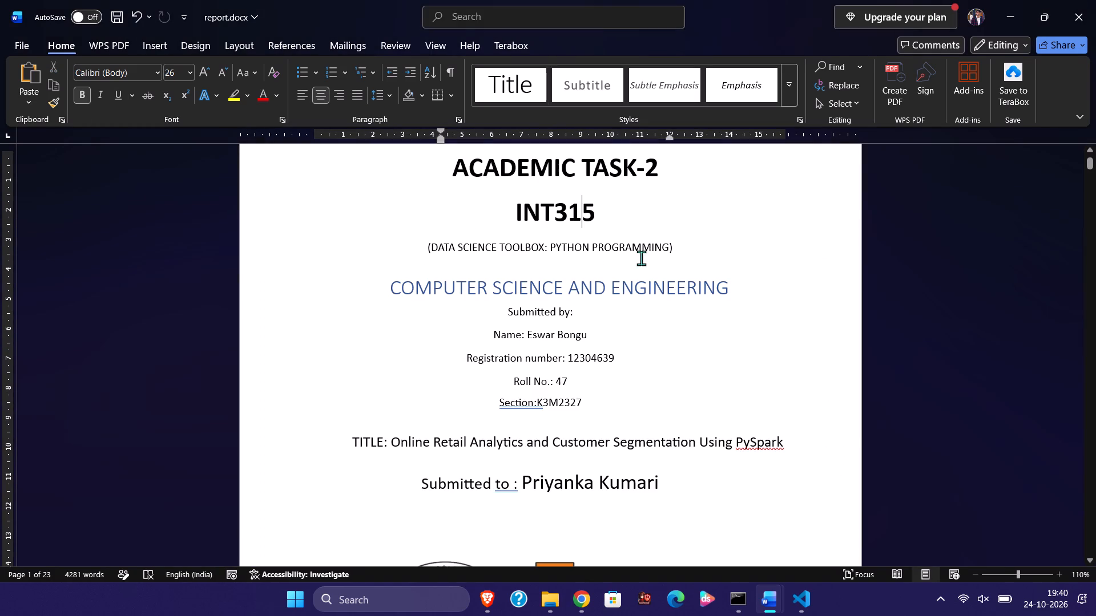
pyautogui.moveTo(668, 246); pyautogui.dragTo(426, 252)
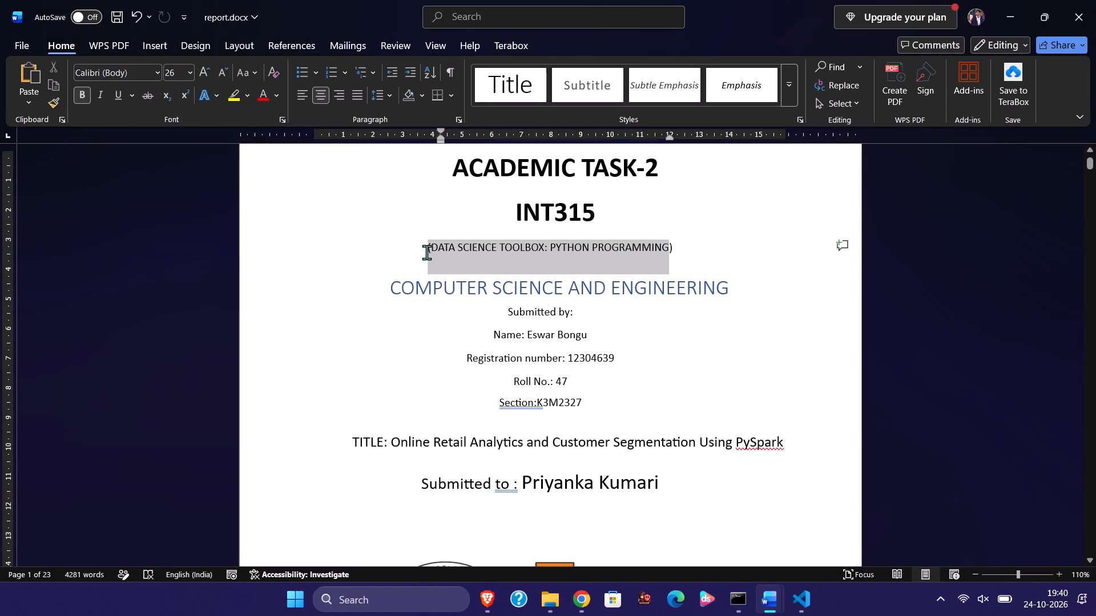
pyautogui.moveTo(426, 252); pyautogui.dragTo(433, 251)
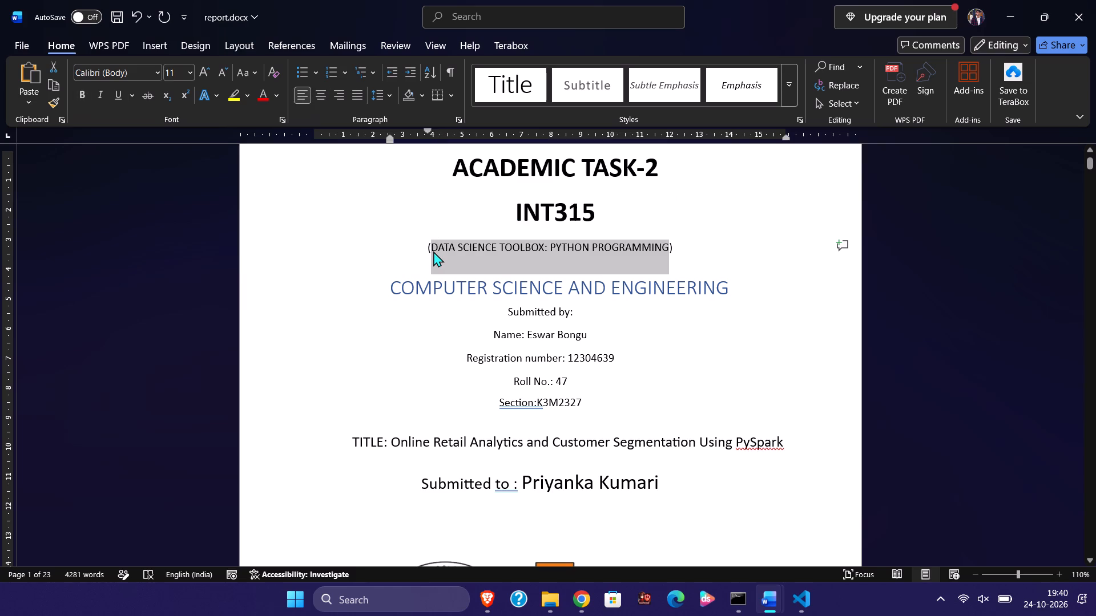
pyautogui.hotkey('ctrl', 'v')
pyautogui.click(590, 271)
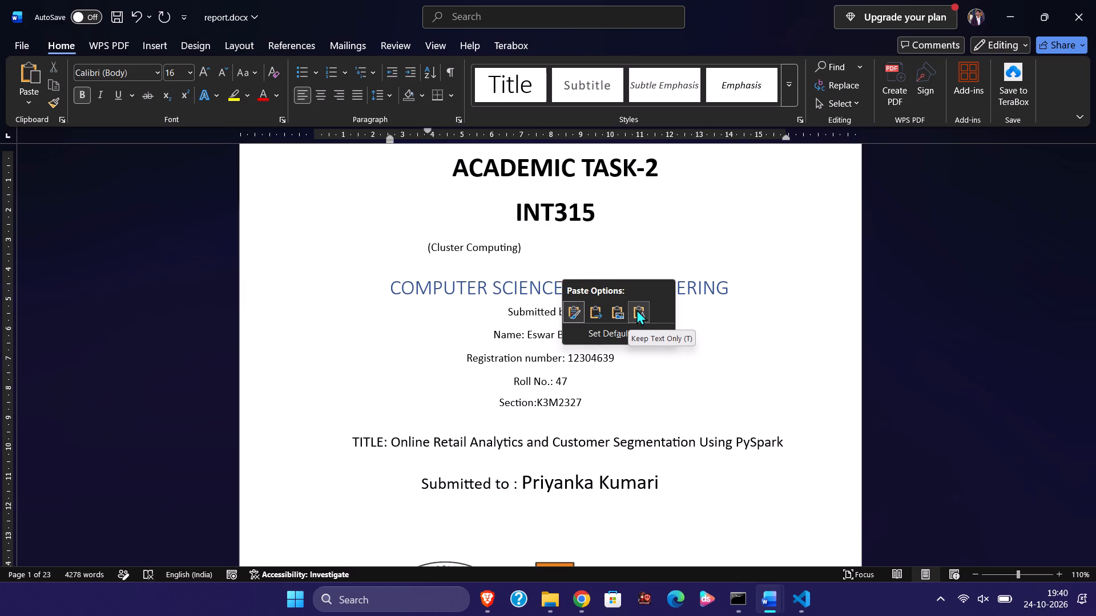
pyautogui.click(636, 309)
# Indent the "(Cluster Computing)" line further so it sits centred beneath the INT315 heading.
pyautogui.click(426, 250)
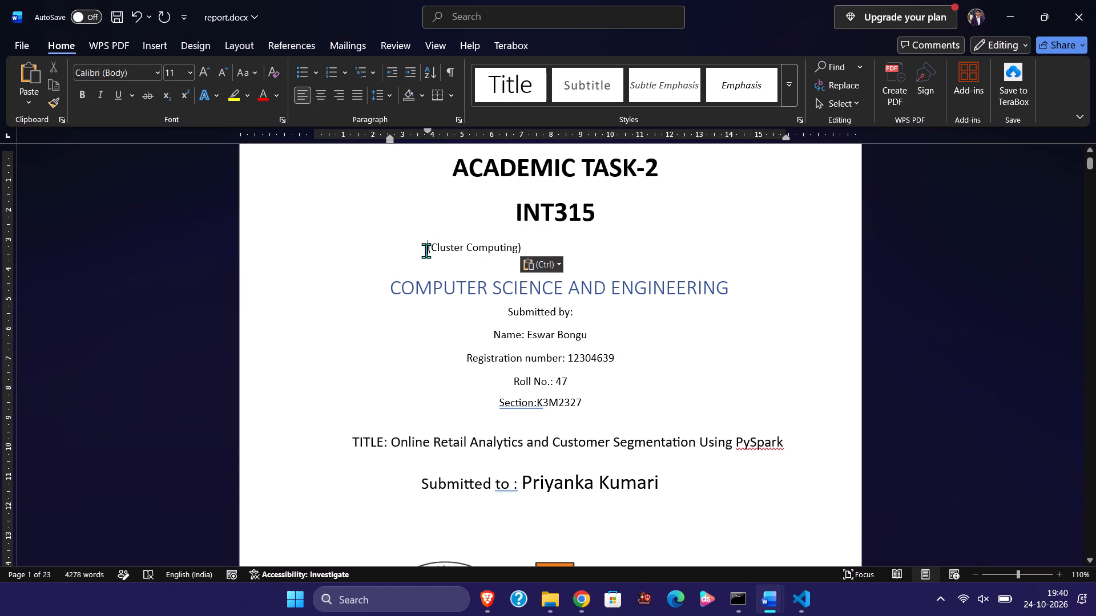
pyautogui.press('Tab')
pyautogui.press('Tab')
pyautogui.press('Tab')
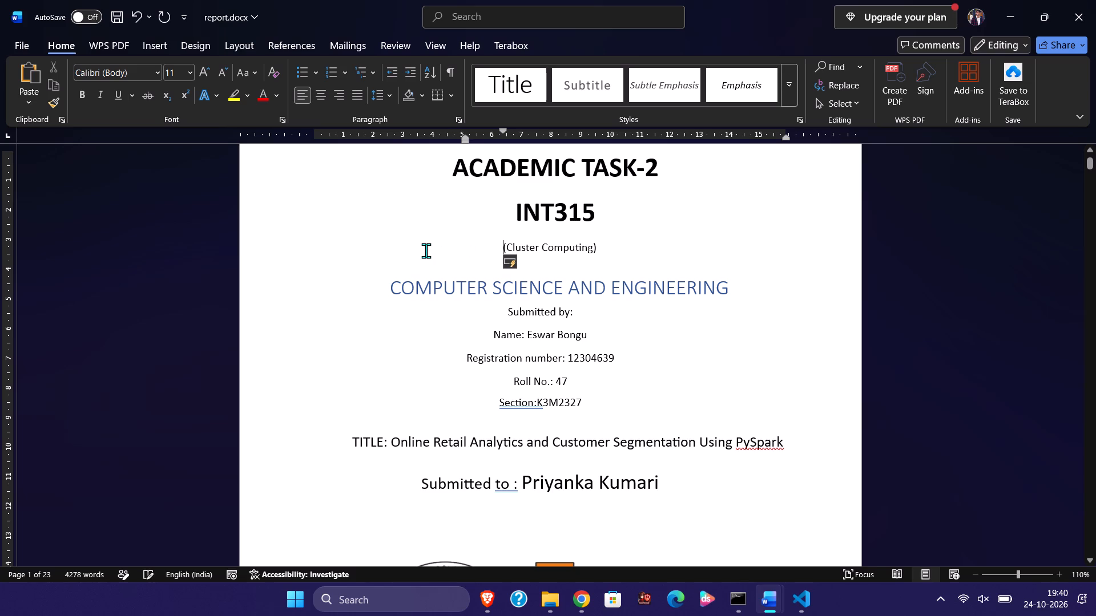
# Set the "(Cluster Computing)" line to font size 20.
pyautogui.moveTo(597, 245); pyautogui.dragTo(505, 256)
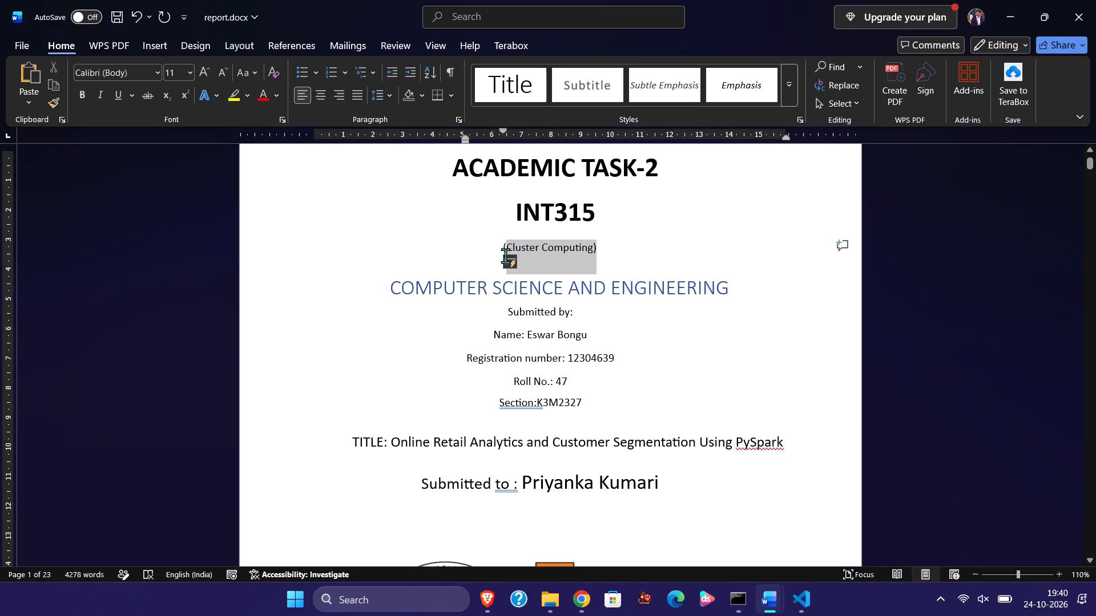
pyautogui.moveTo(505, 256); pyautogui.dragTo(502, 252)
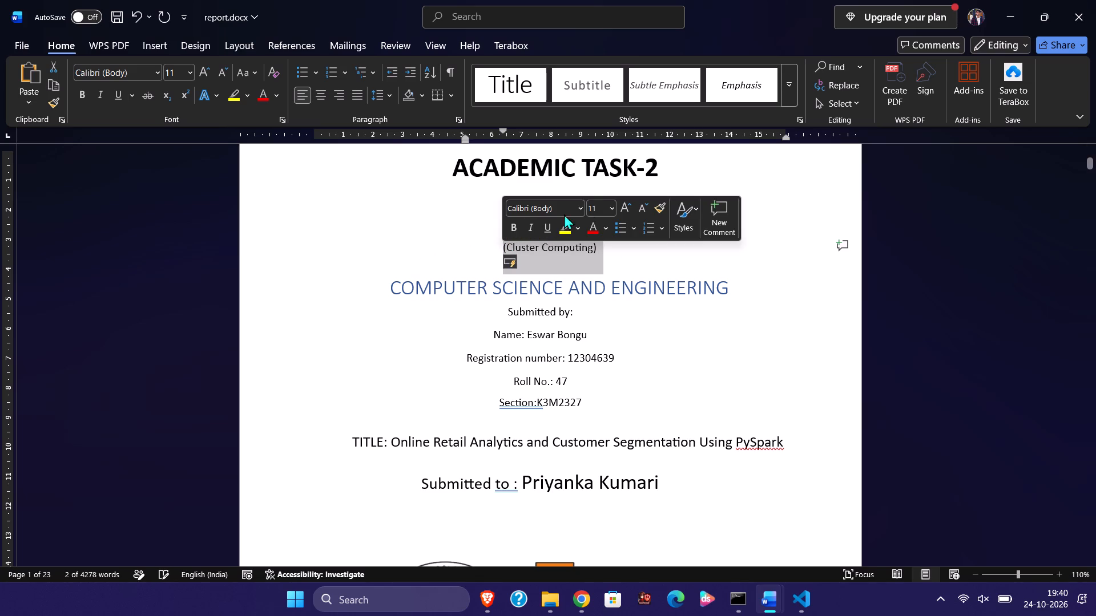
pyautogui.click(186, 71)
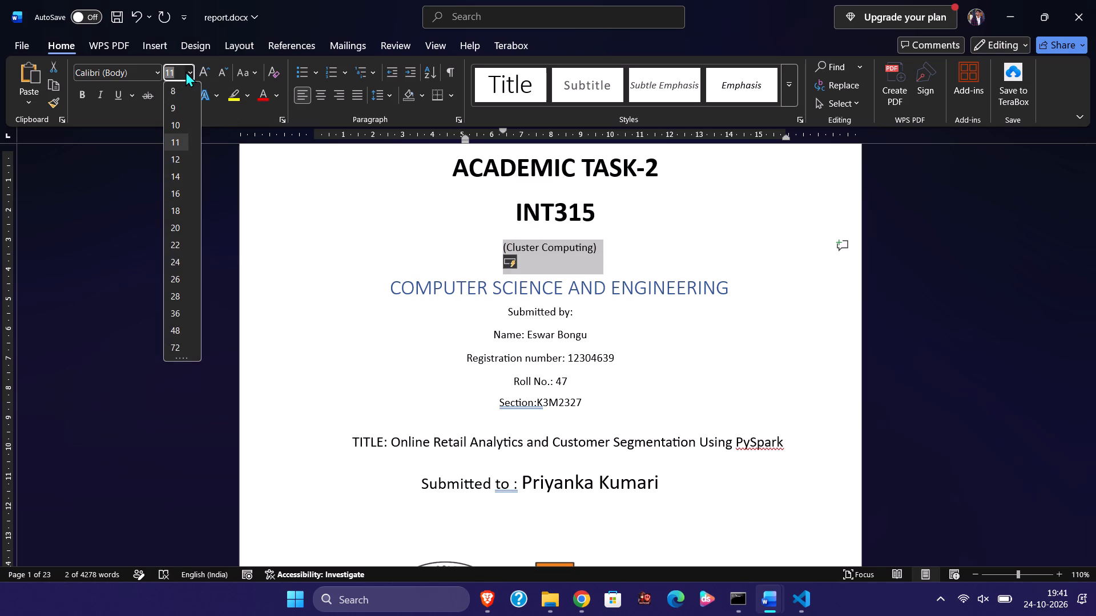
pyautogui.click(176, 234)
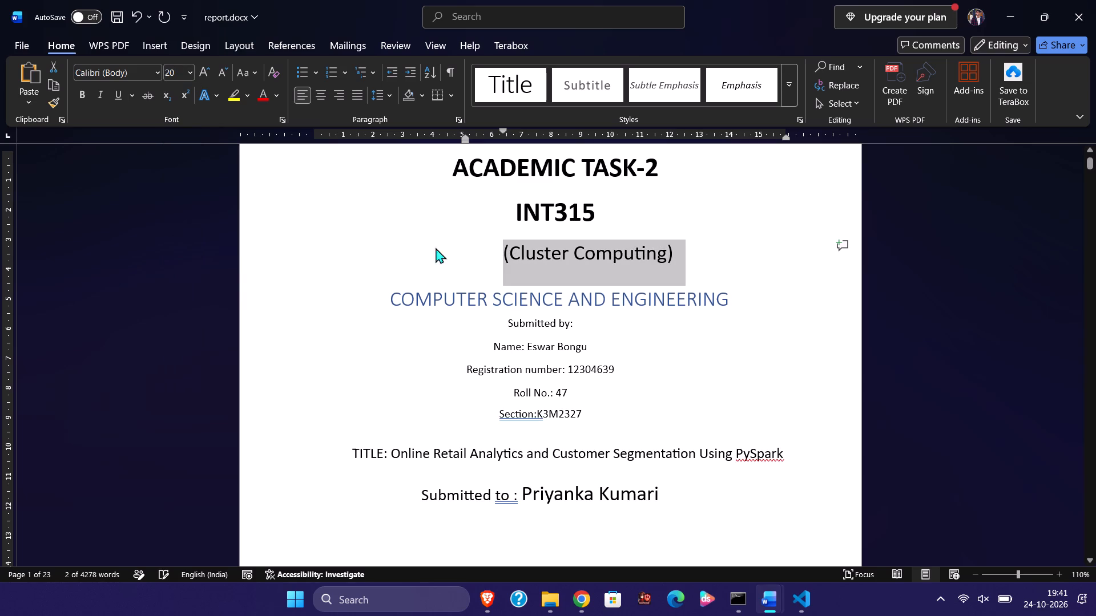
# Clear the indent of the enlarged "(Cluster Computing)" line and indent it again so it sits centred beneath INT315.
pyautogui.click(489, 257)
pyautogui.press('BackSpace')
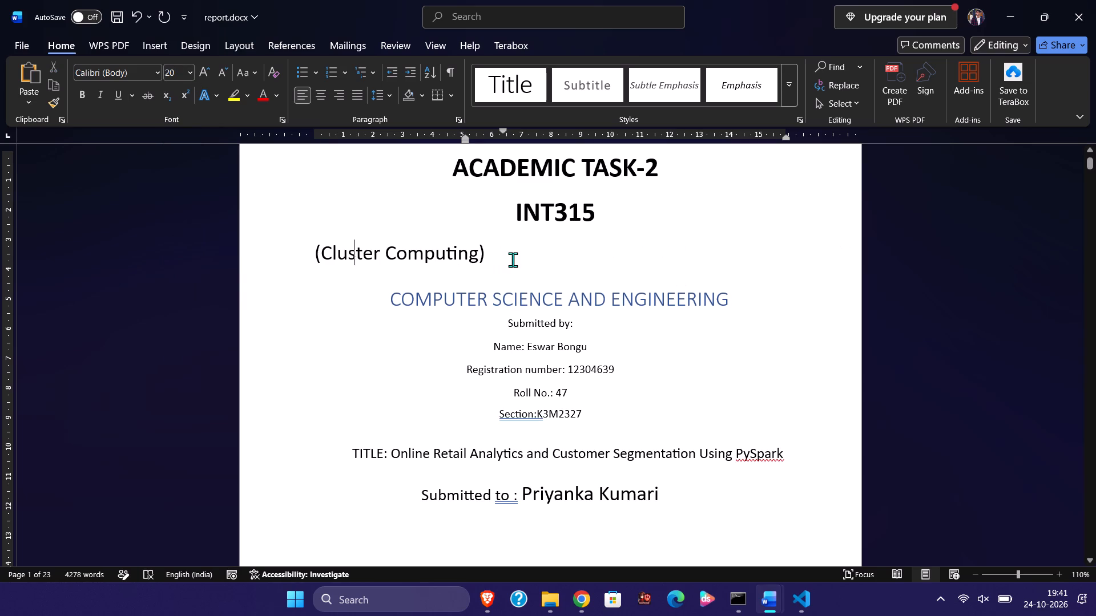
pyautogui.press('Tab')
pyautogui.press('Tab')
pyautogui.press('Tab')
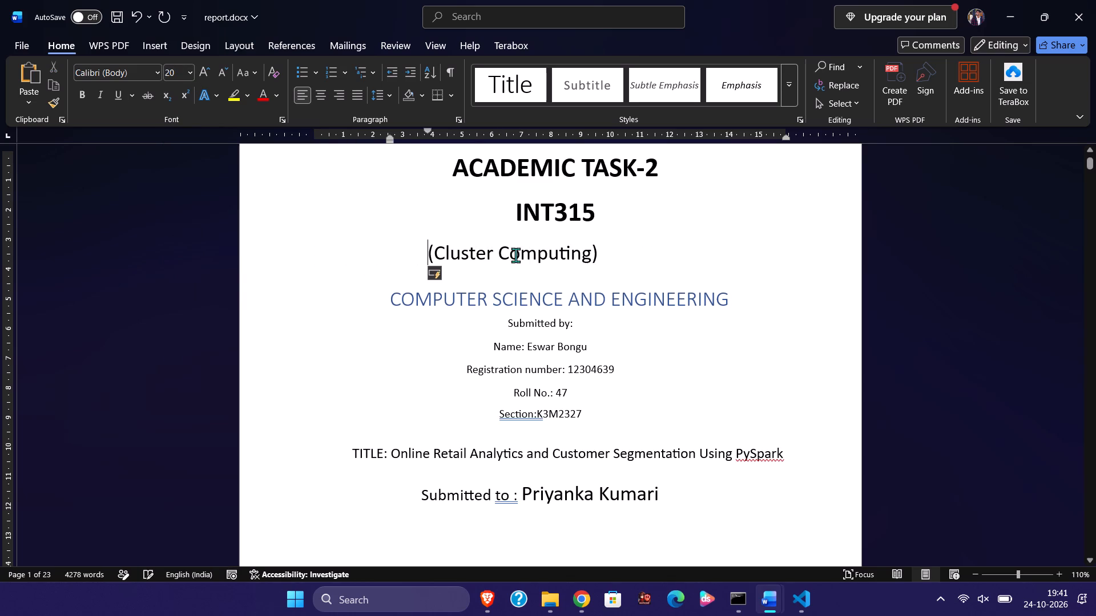
pyautogui.press('Tab')
pyautogui.press('Tab')
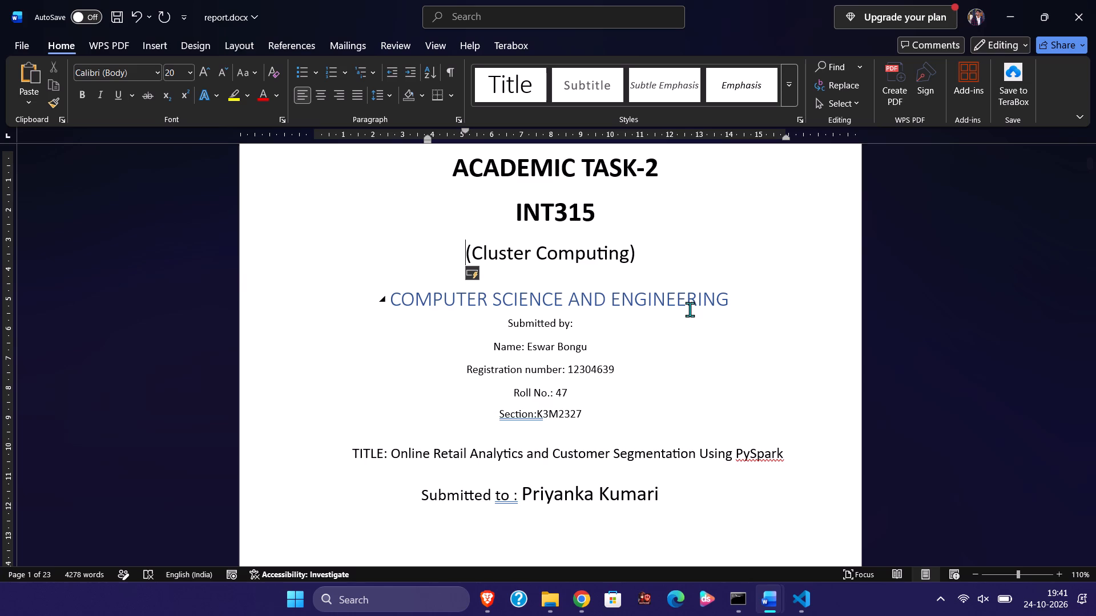
# Correct the colon spacing on the cover page: remove the space before the colon in "Submitted to :" and add one after "Section:".
pyautogui.scroll(2, 690, 309)
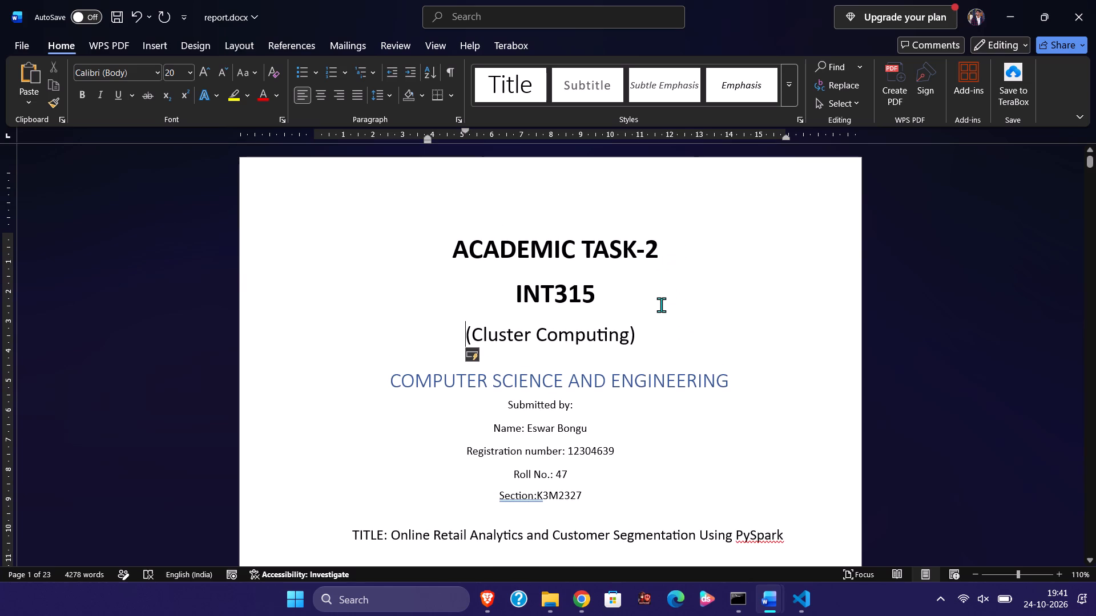
pyautogui.scroll(-3, 661, 305)
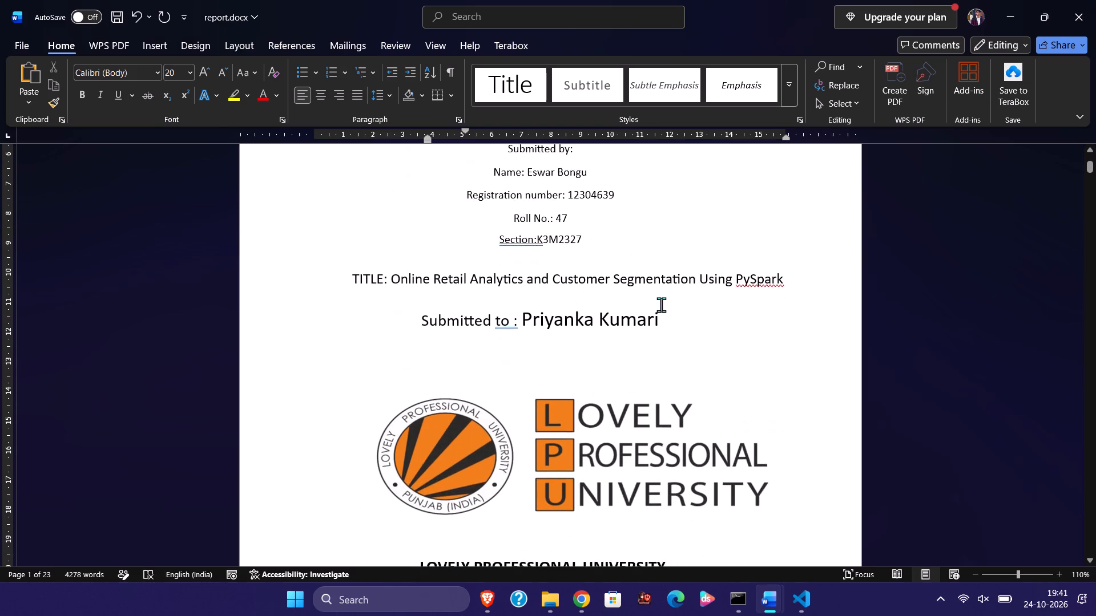
pyautogui.click(513, 319)
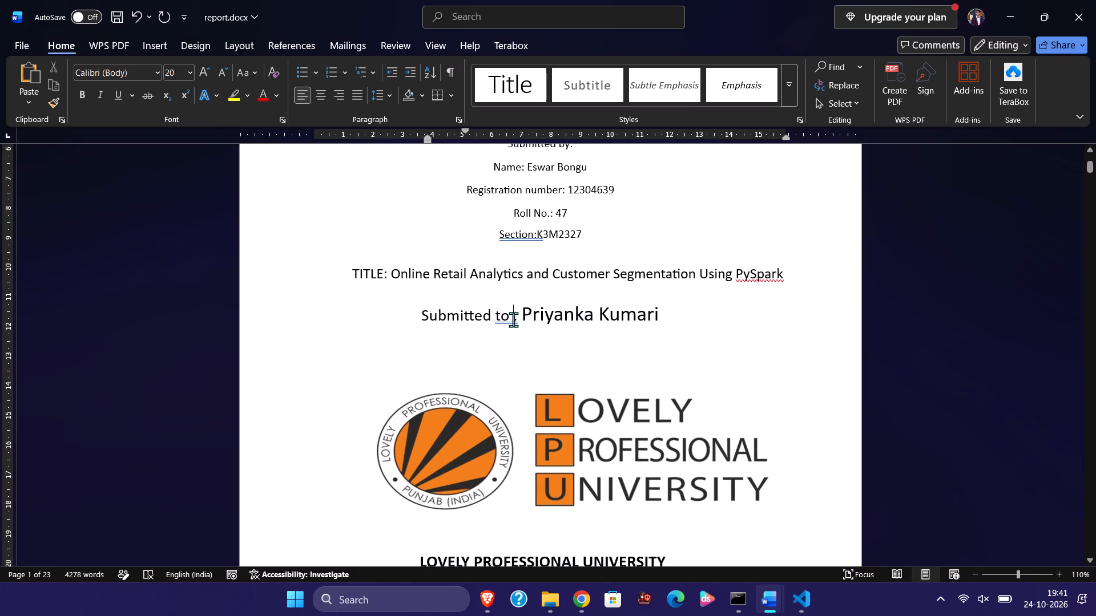
pyautogui.press('BackSpace')
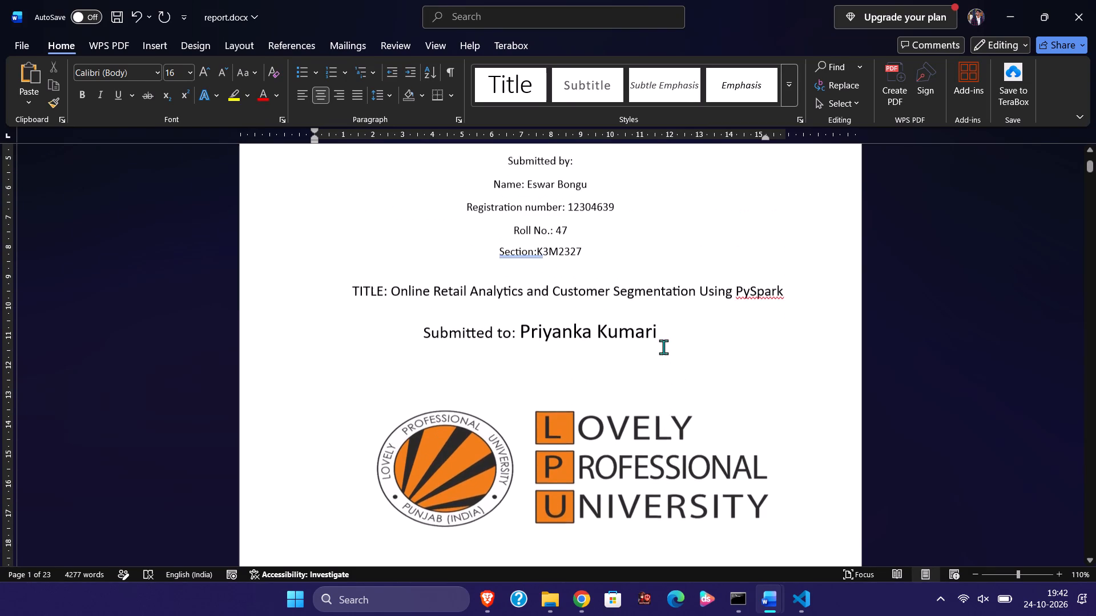
pyautogui.click(538, 274)
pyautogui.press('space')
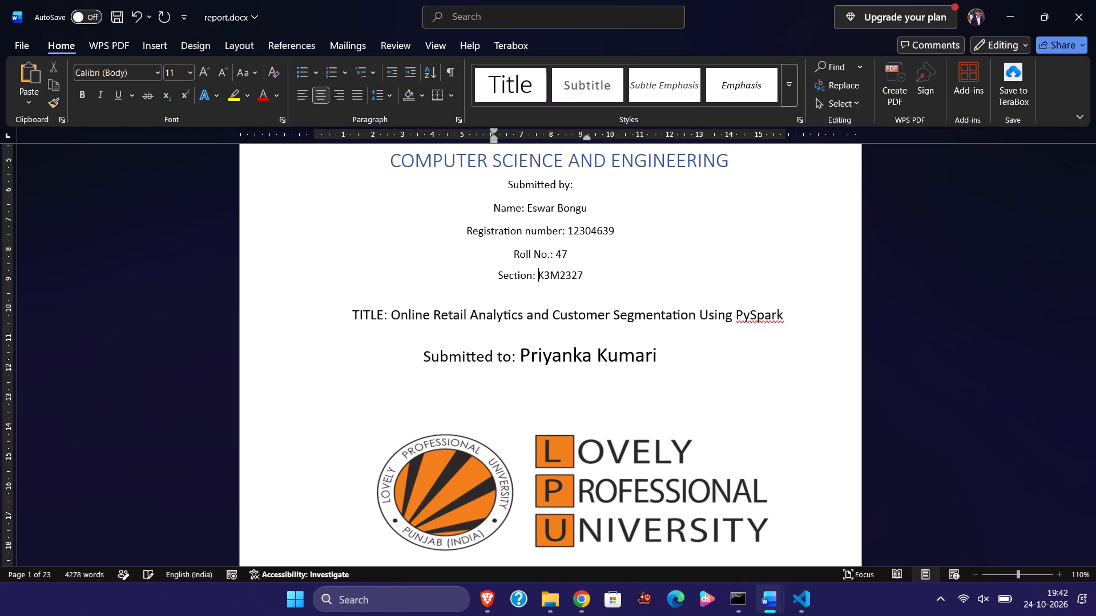
# Delete the blank page between the cover page and the "INT315 – Cluster Computing Project Report Requirements" title page.
pyautogui.scroll(2, 627, 360)
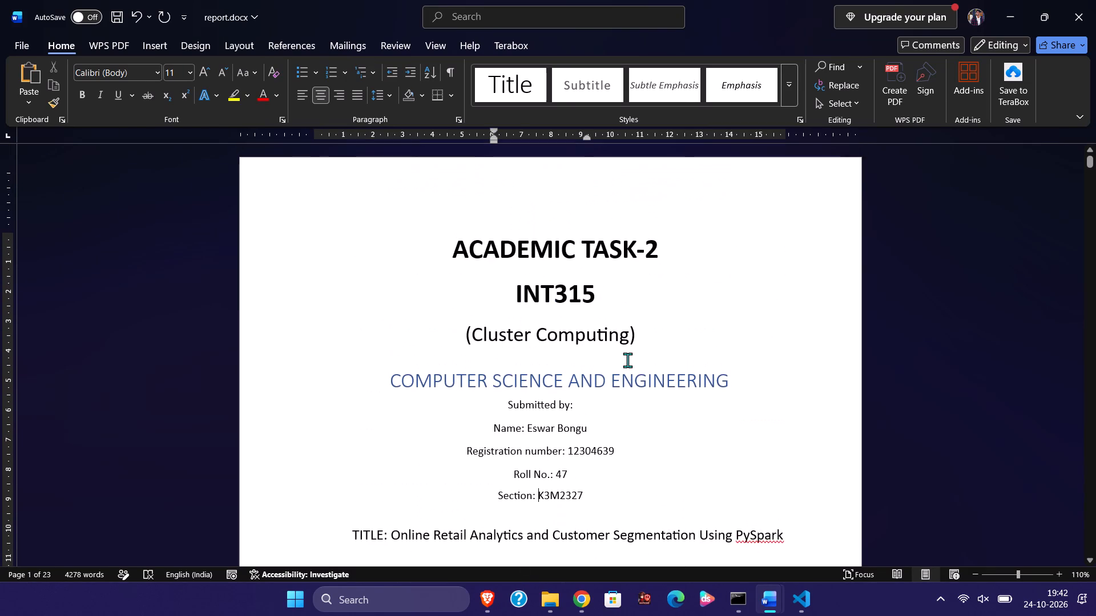
pyautogui.scroll(-7, 627, 360)
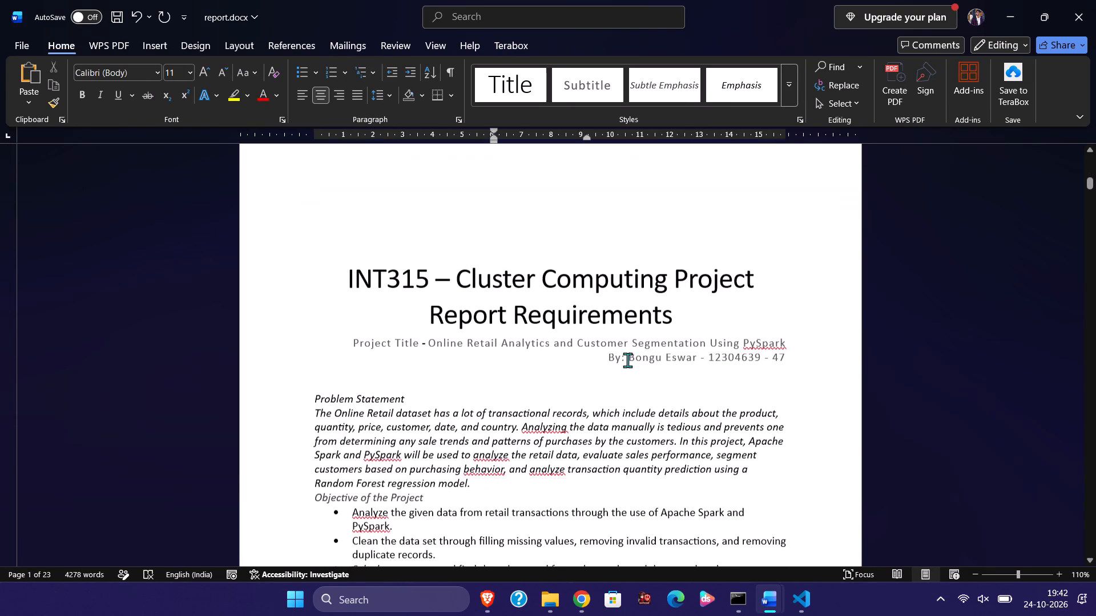
pyautogui.scroll(2, 627, 360)
pyautogui.scroll(1, 387, 173)
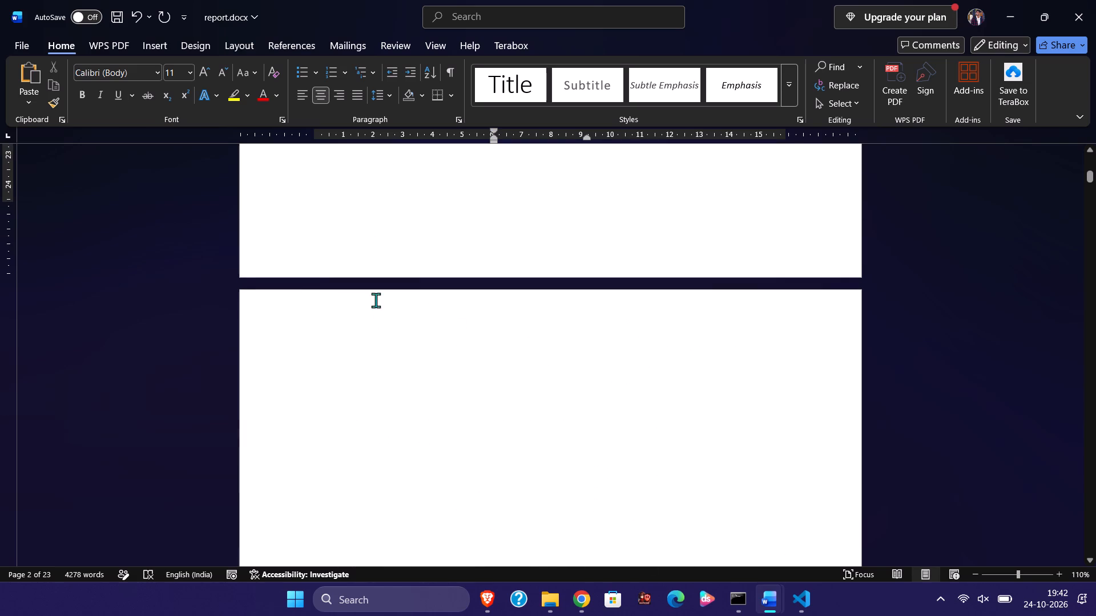
pyautogui.moveTo(373, 352); pyautogui.dragTo(401, 549)
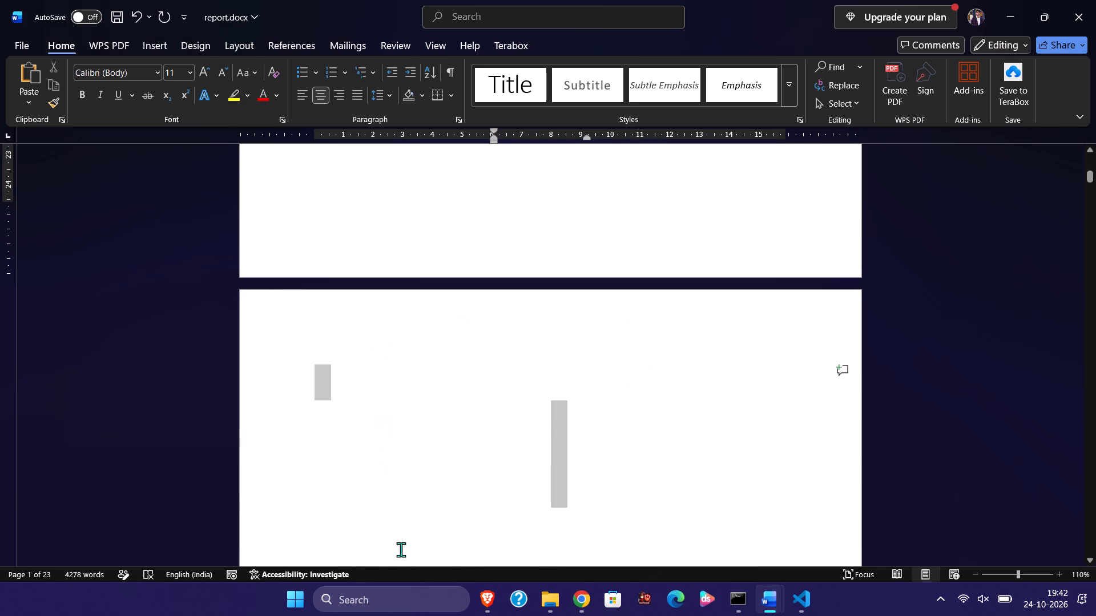
pyautogui.moveTo(401, 549); pyautogui.dragTo(439, 391)
pyautogui.press('BackSpace')
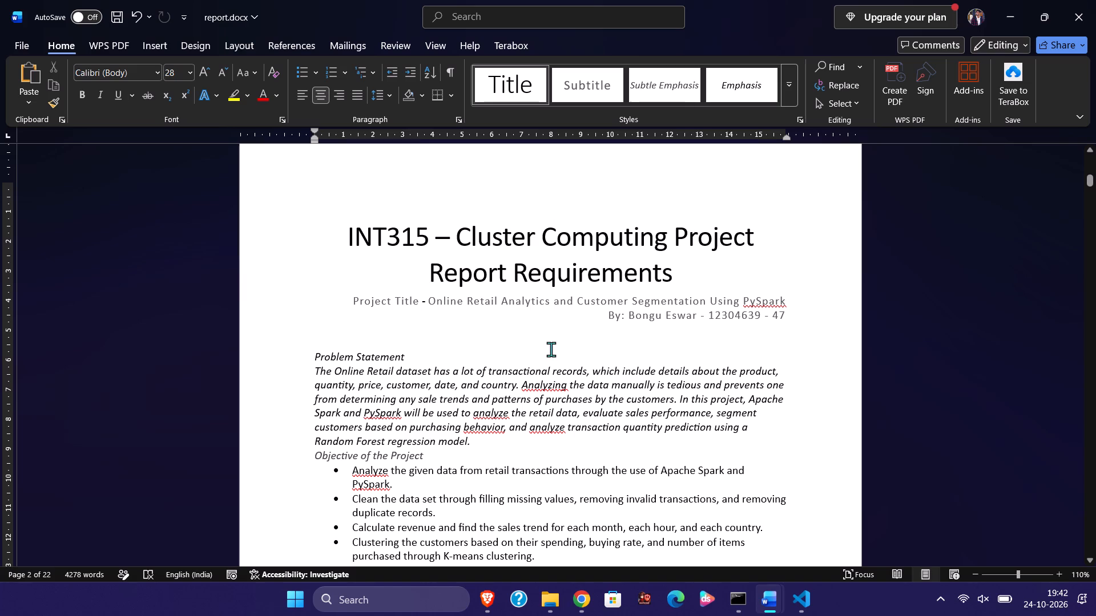
# Review the report from the cover page through to the Random Forest code at the end, checking layout and page breaks.
pyautogui.scroll(5, 551, 349)
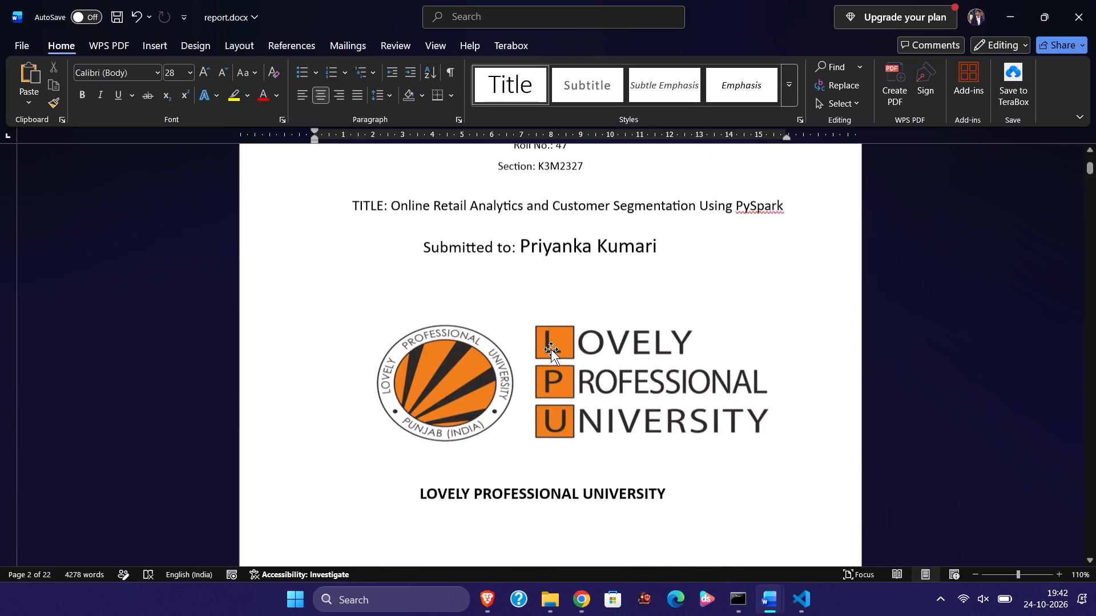
pyautogui.scroll(3, 551, 349)
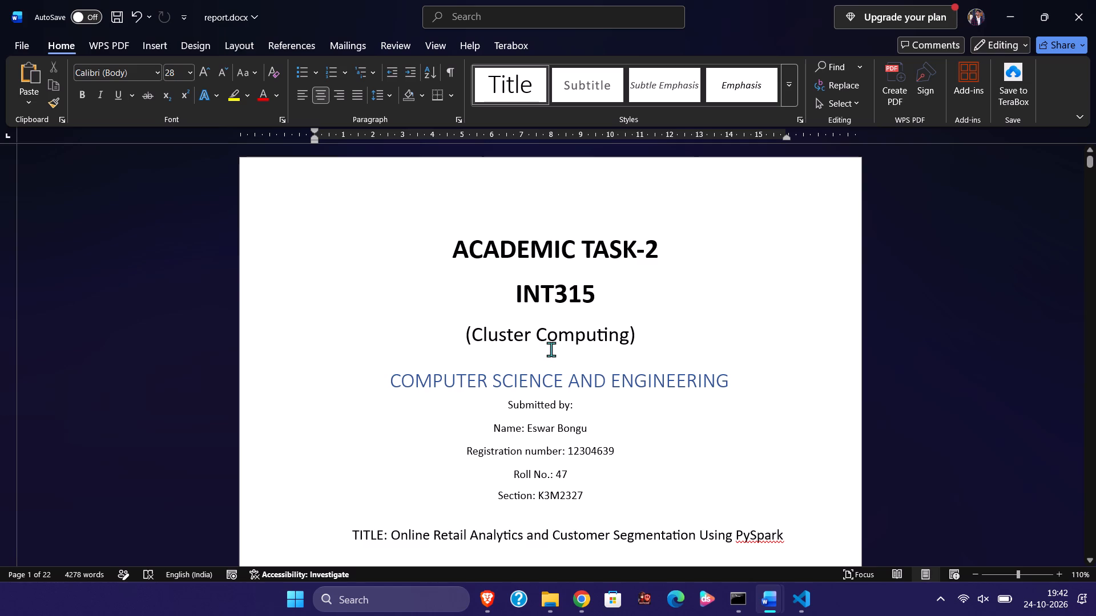
pyautogui.scroll(-1, 551, 349)
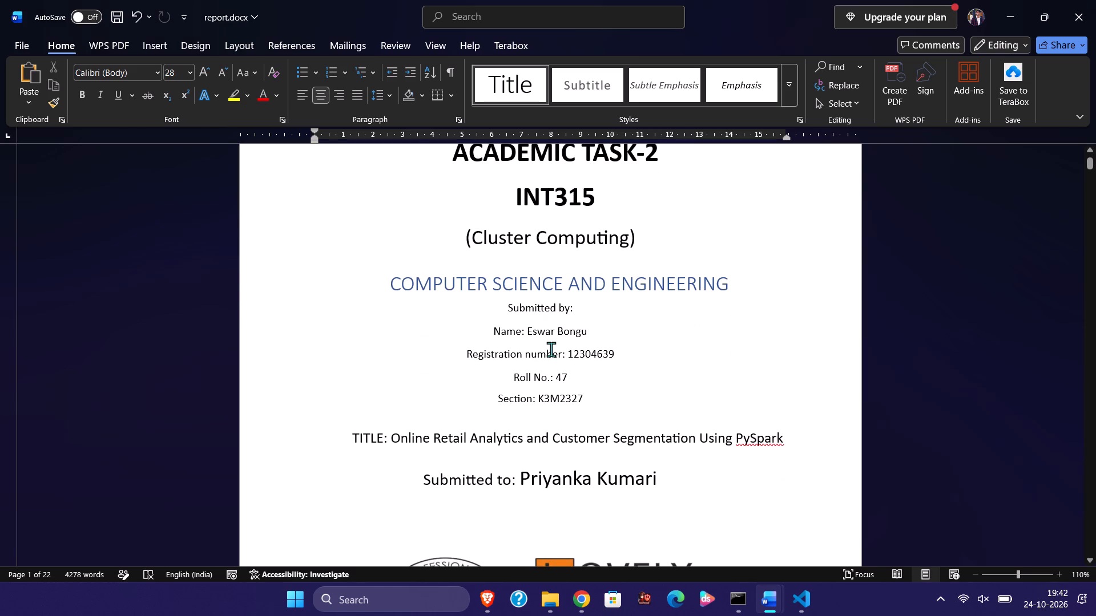
pyautogui.scroll(-3, 551, 349)
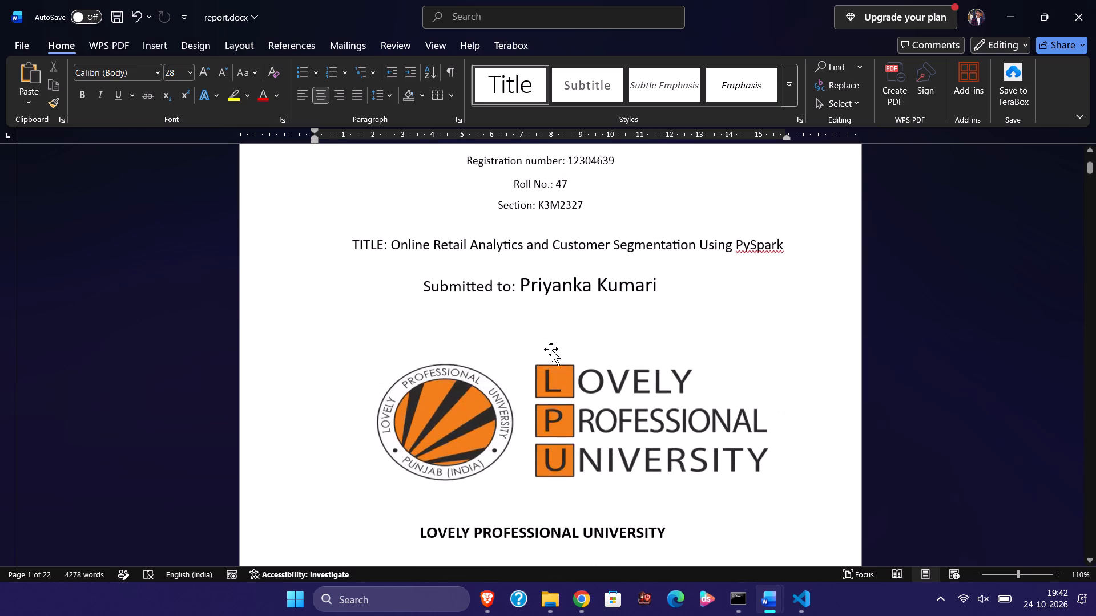
pyautogui.scroll(-4, 551, 349)
pyautogui.scroll(3, 551, 349)
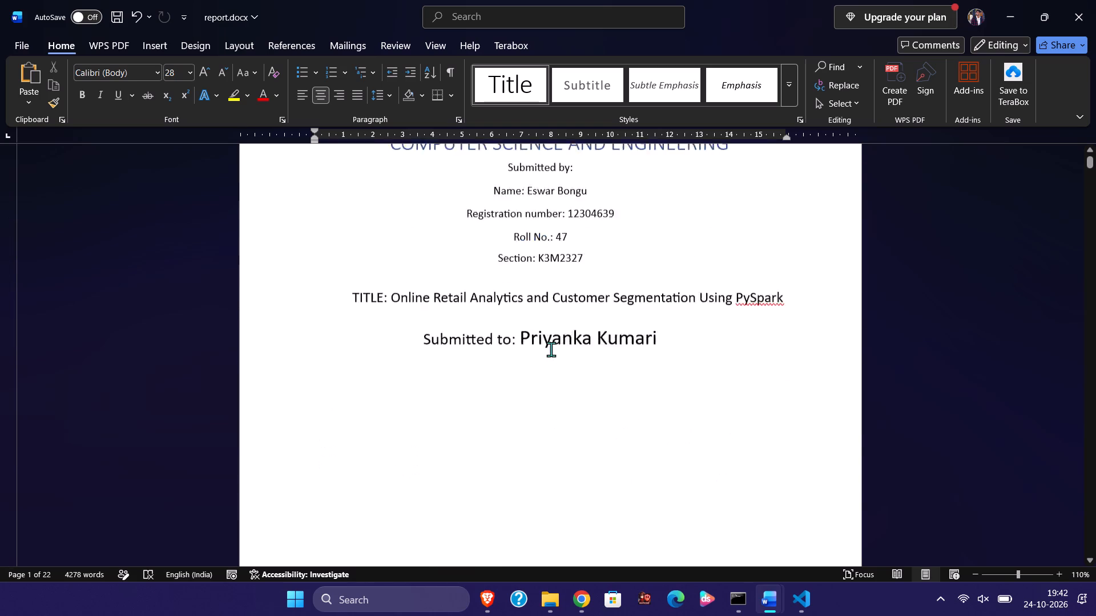
pyautogui.scroll(-18, 551, 349)
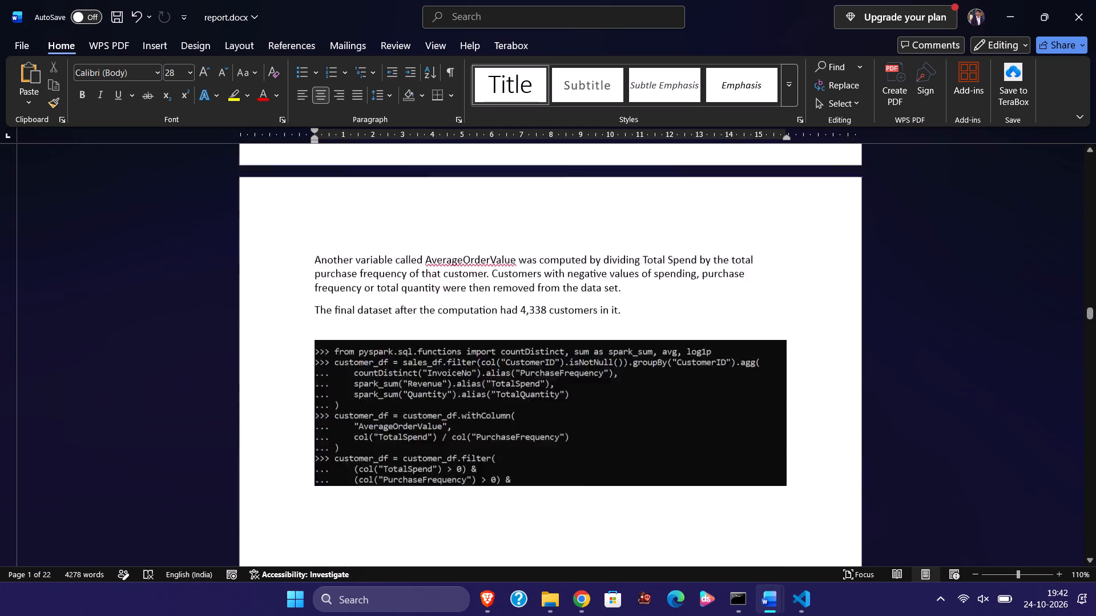
pyautogui.scroll(-7, 551, 349)
pyautogui.scroll(14, 551, 349)
pyautogui.scroll(10, 551, 349)
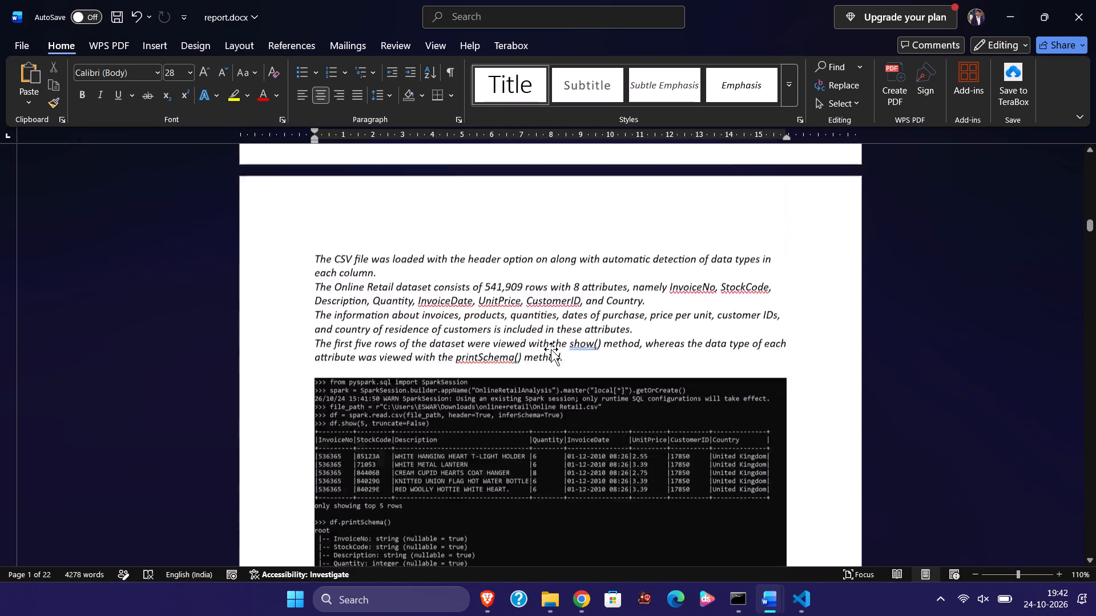
pyautogui.scroll(-17, 551, 349)
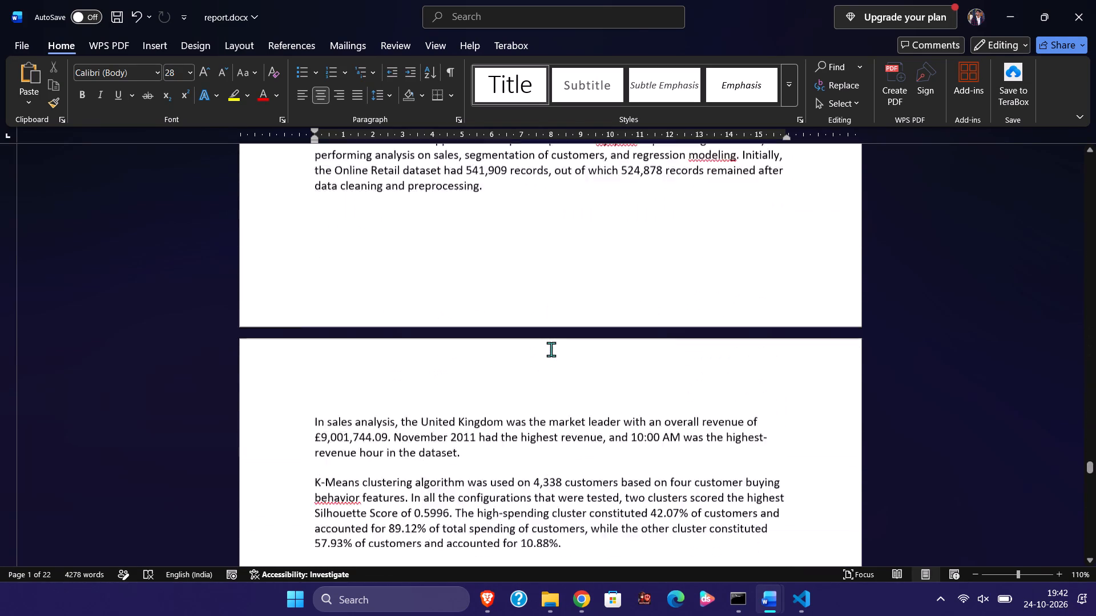
pyautogui.scroll(-5, 551, 349)
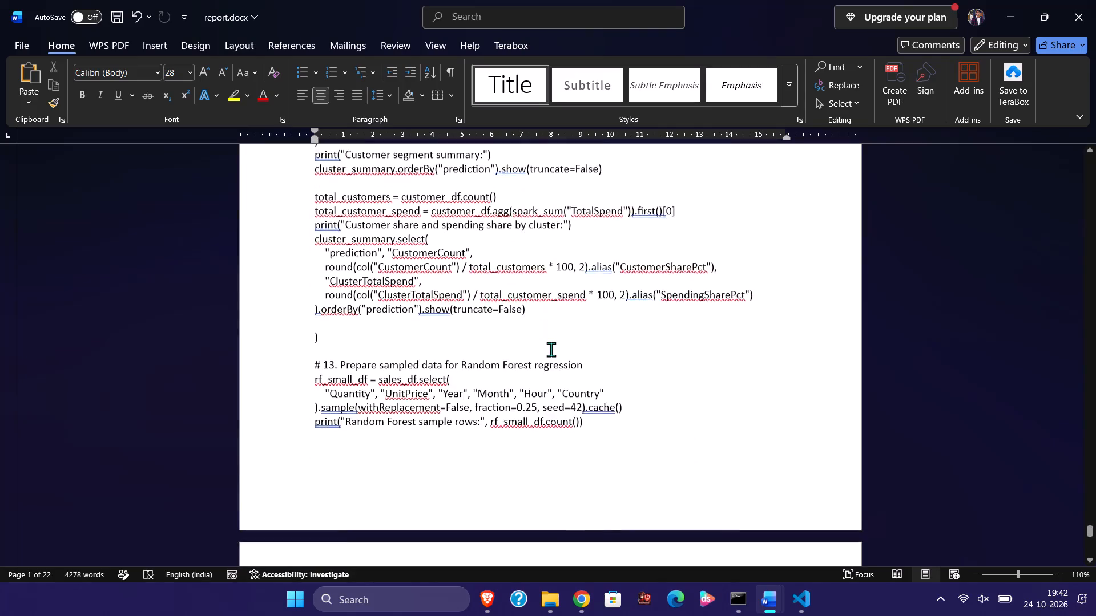
pyautogui.scroll(-10, 551, 349)
pyautogui.scroll(4, 499, 400)
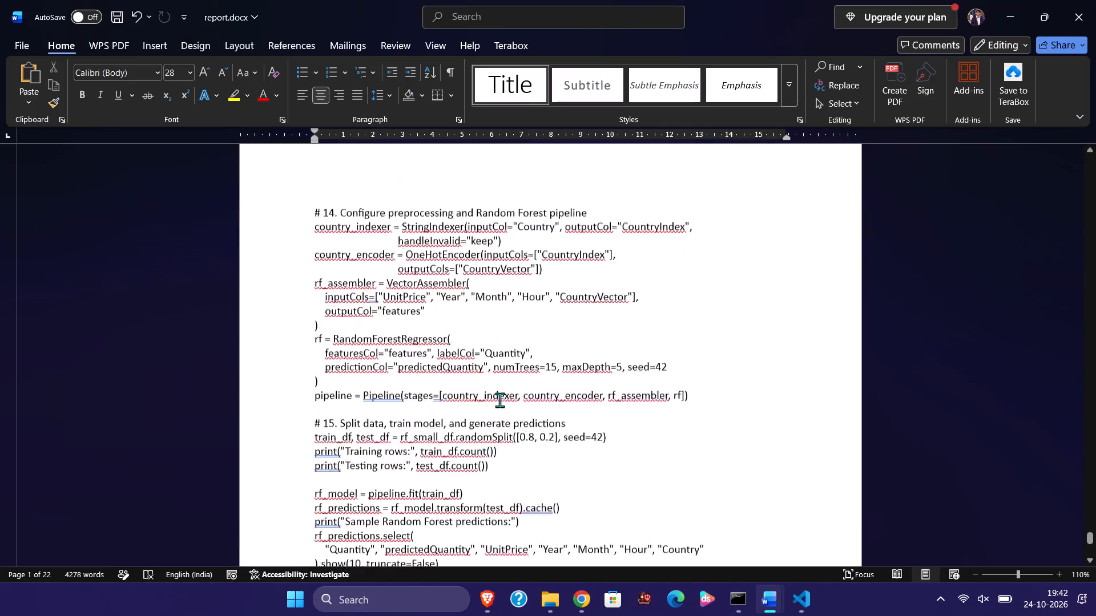
# Save the report document.
pyautogui.hotkey('ctrl', 's')
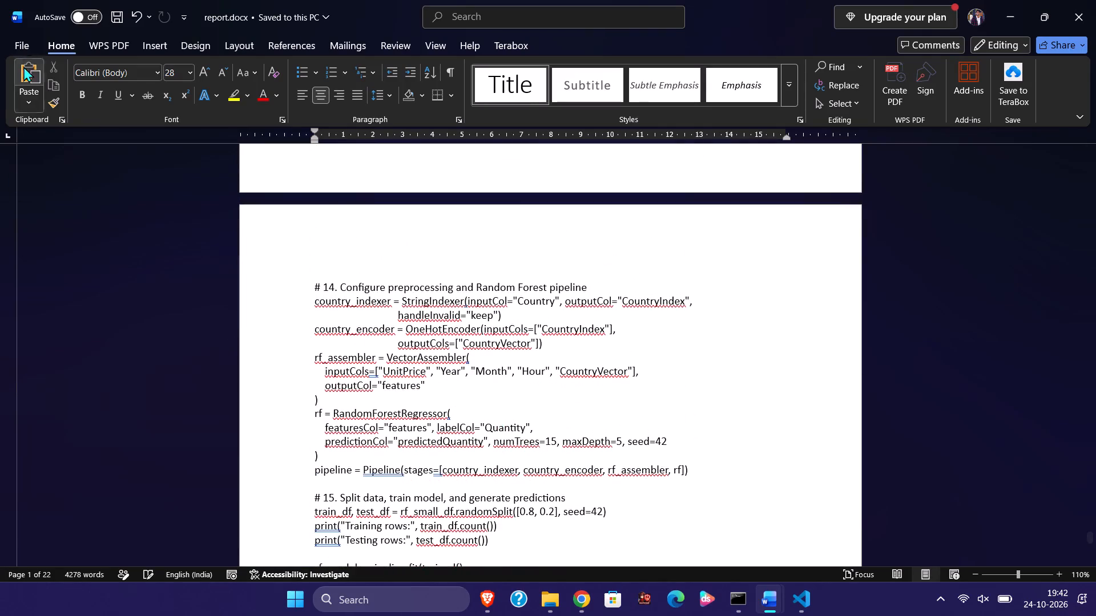
# Save a PDF copy of the report in the Downloads folder under the name Int315report.
pyautogui.click(23, 44)
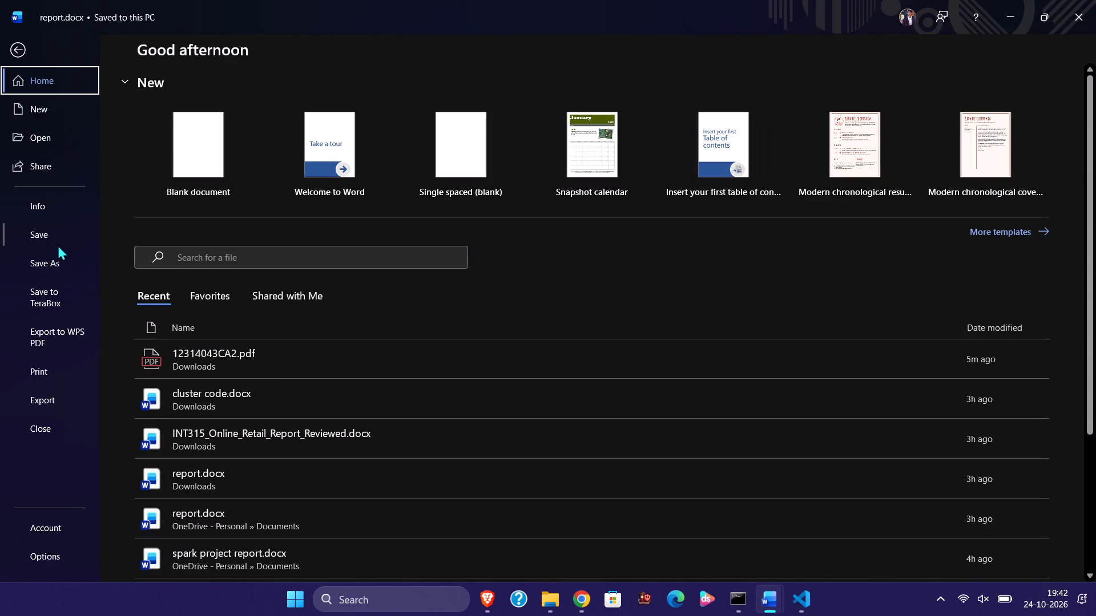
pyautogui.click(62, 258)
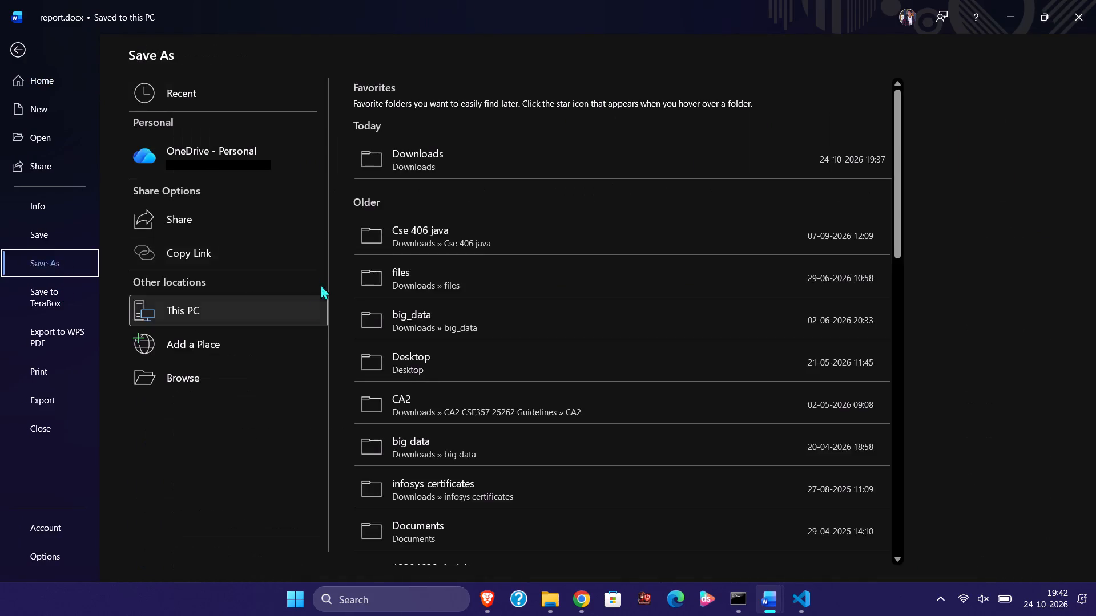
pyautogui.click(242, 368)
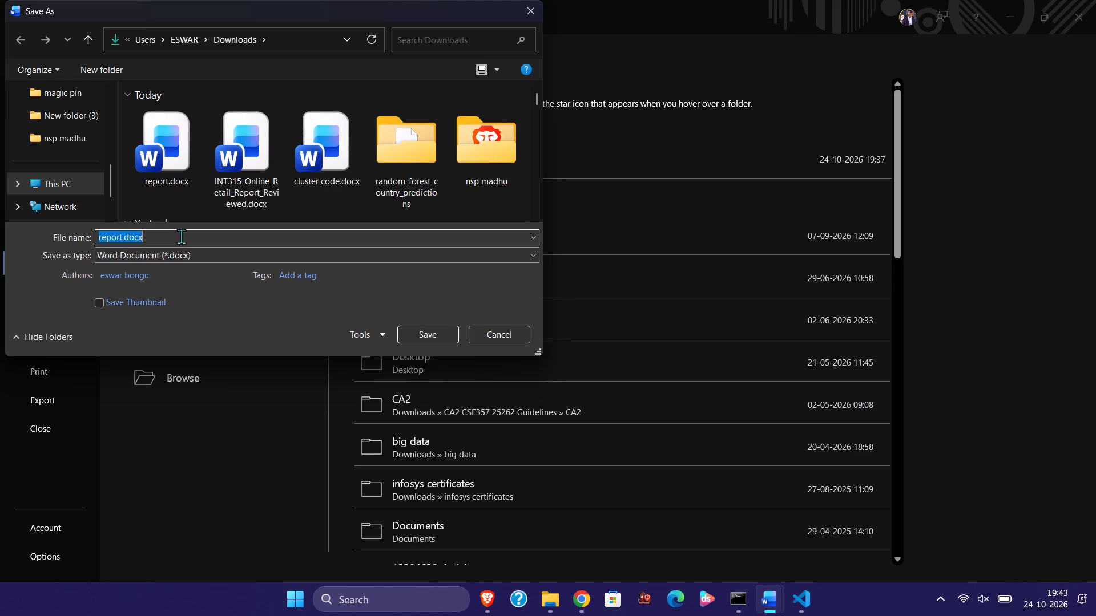
pyautogui.click(188, 248)
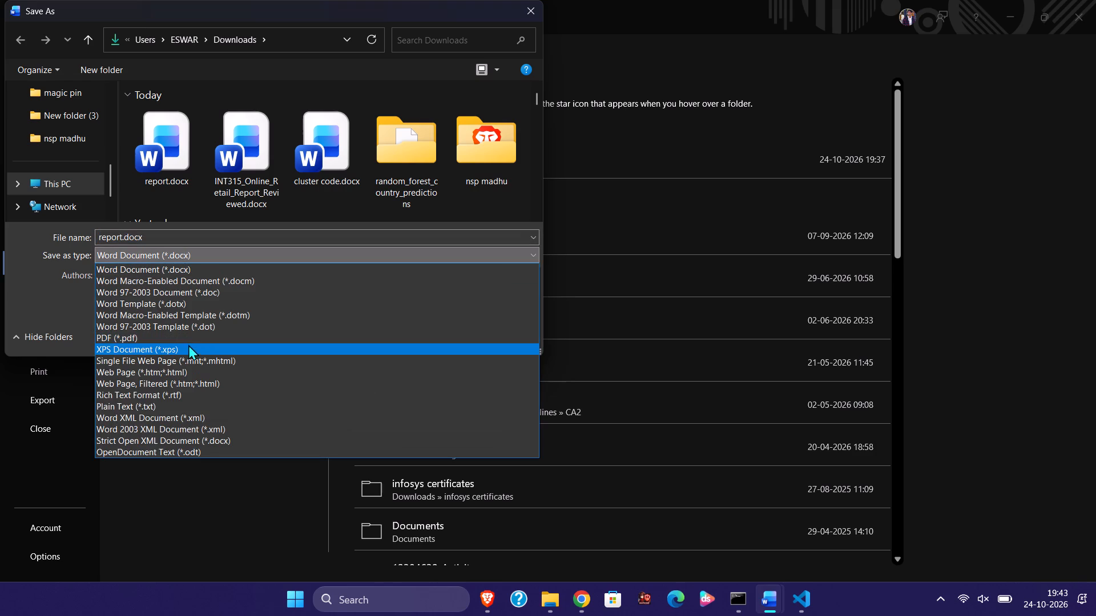
pyautogui.click(195, 337)
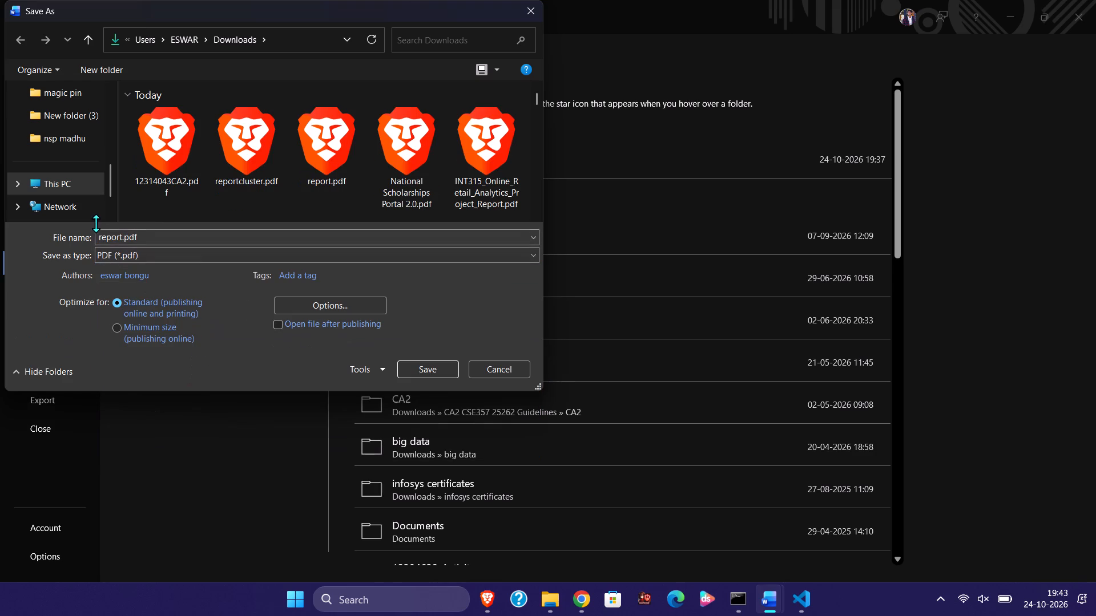
pyautogui.click(122, 240)
pyautogui.click(122, 240)
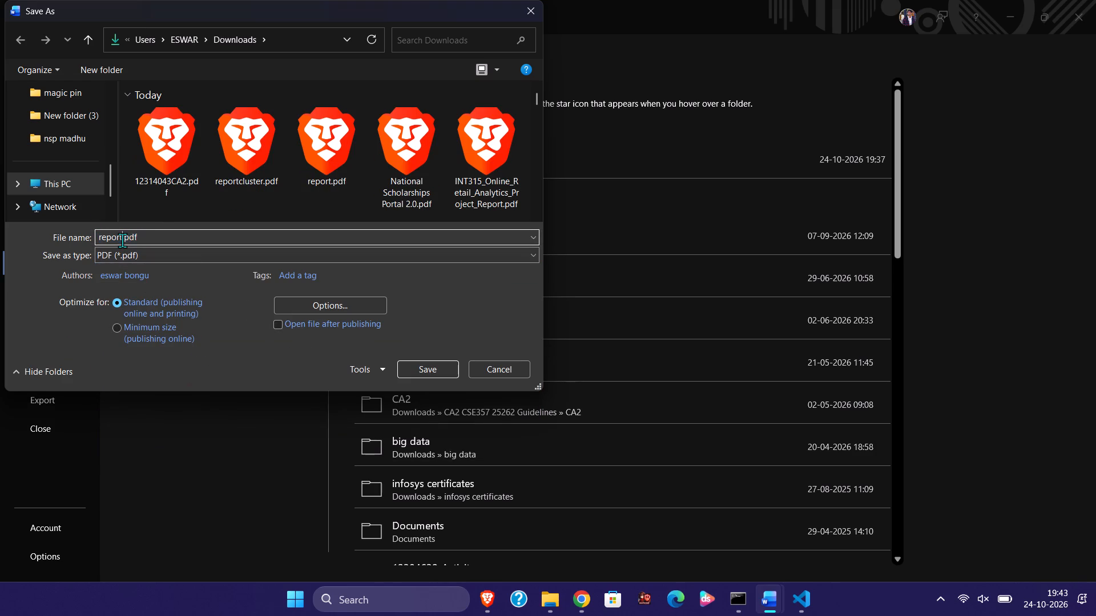
pyautogui.press('BackSpace')
pyautogui.press('BackSpace')
pyautogui.press('BackSpace')
pyautogui.press('BackSpace')
pyautogui.press('BackSpace')
pyautogui.press('BackSpace')
pyautogui.press('BackSpace')
pyautogui.press('BackSpace')
pyautogui.press('BackSpace')
pyautogui.press('BackSpace')
pyautogui.press('BackSpace')
pyautogui.press('BackSpace')
pyautogui.press('BackSpace')
pyautogui.press('BackSpace')
pyautogui.press('BackSpace')
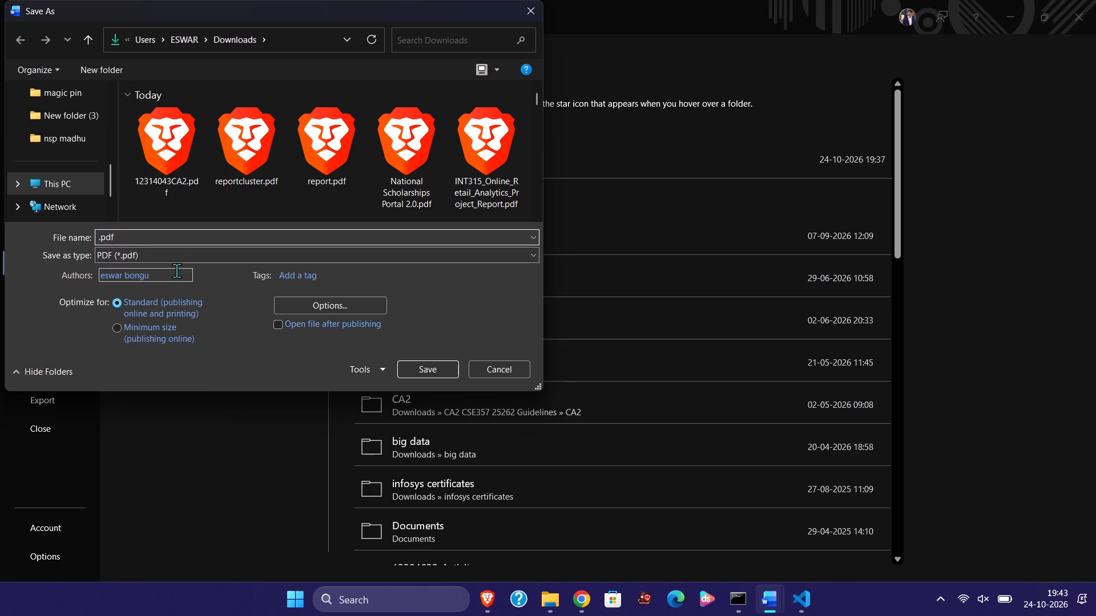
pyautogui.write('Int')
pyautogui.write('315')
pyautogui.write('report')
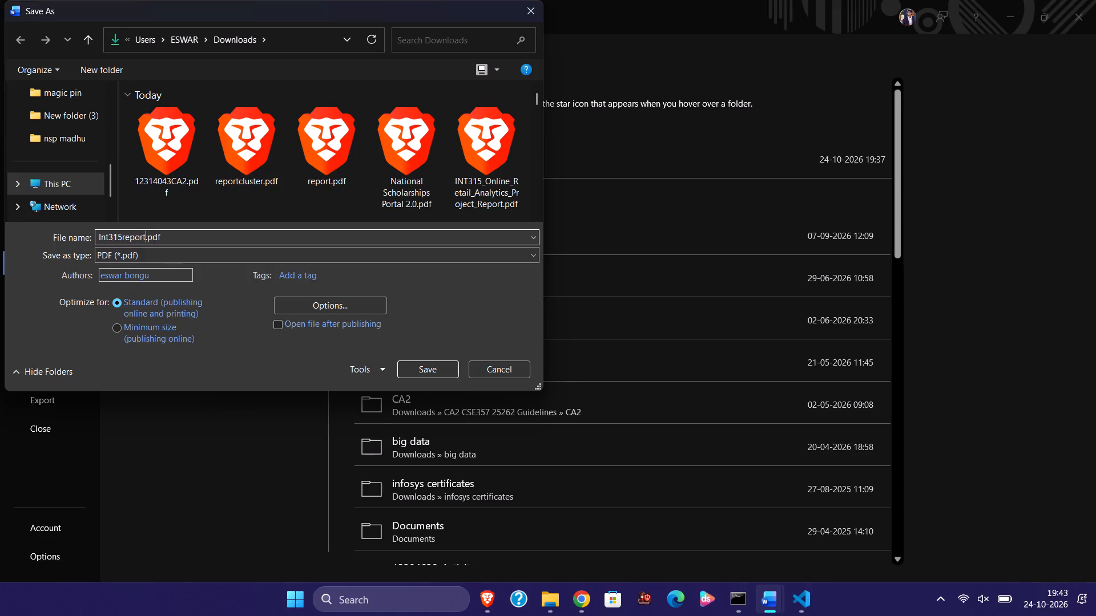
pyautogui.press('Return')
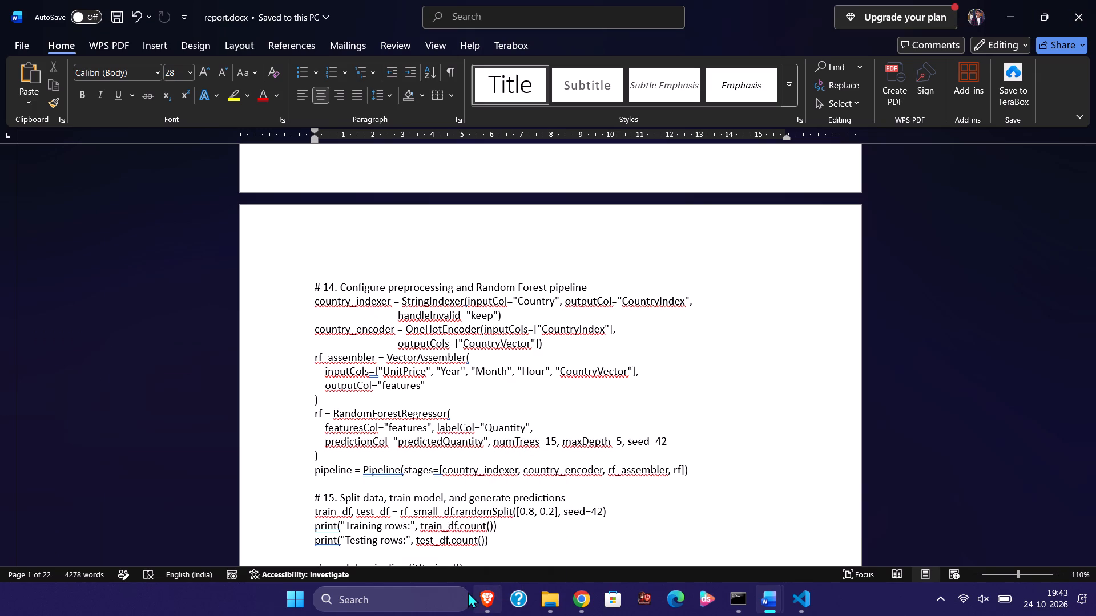
# Switch to File Explorer, refresh the Downloads folder and open Int315report.pdf.
pyautogui.click(549, 591)
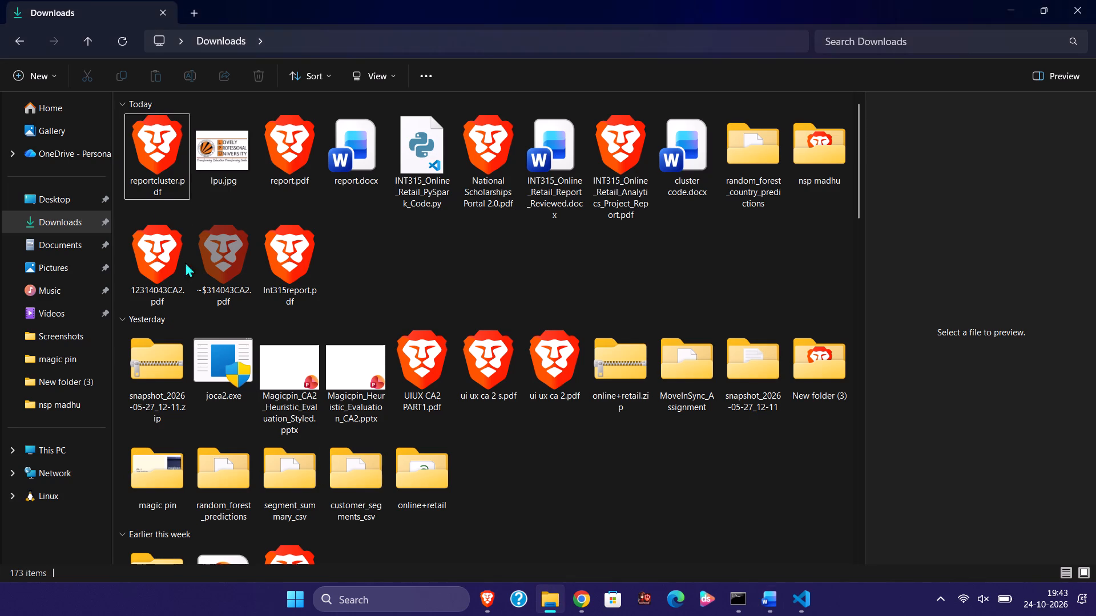
pyautogui.click(119, 41)
pyautogui.click(151, 180)
pyautogui.press('Return')
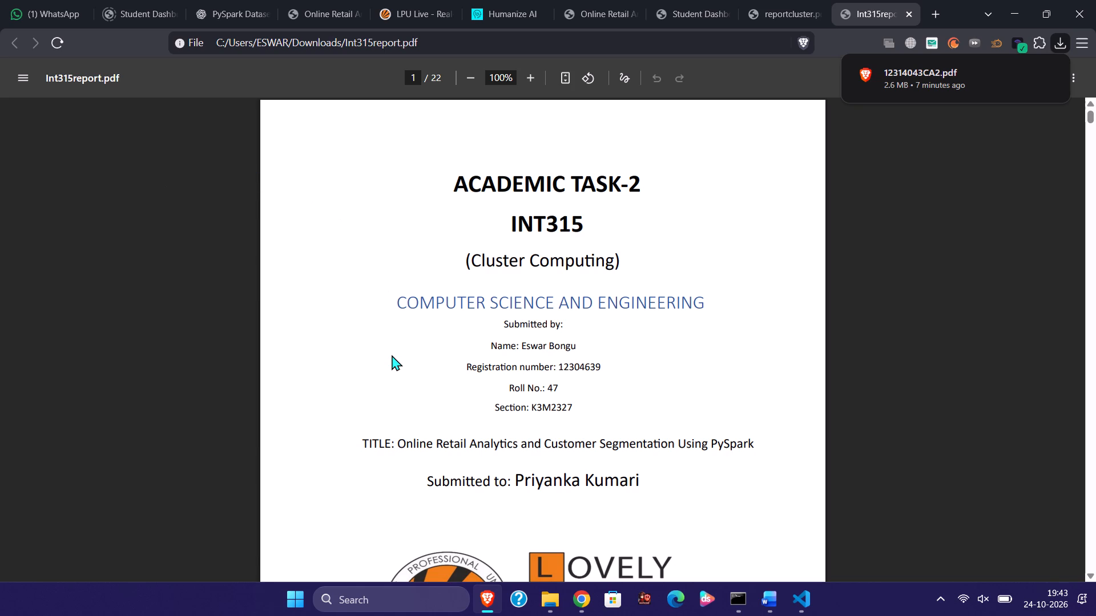
# Review Int315report.pdf from the cover page through the source of dataset and tools sections.
pyautogui.scroll(-1, 392, 355)
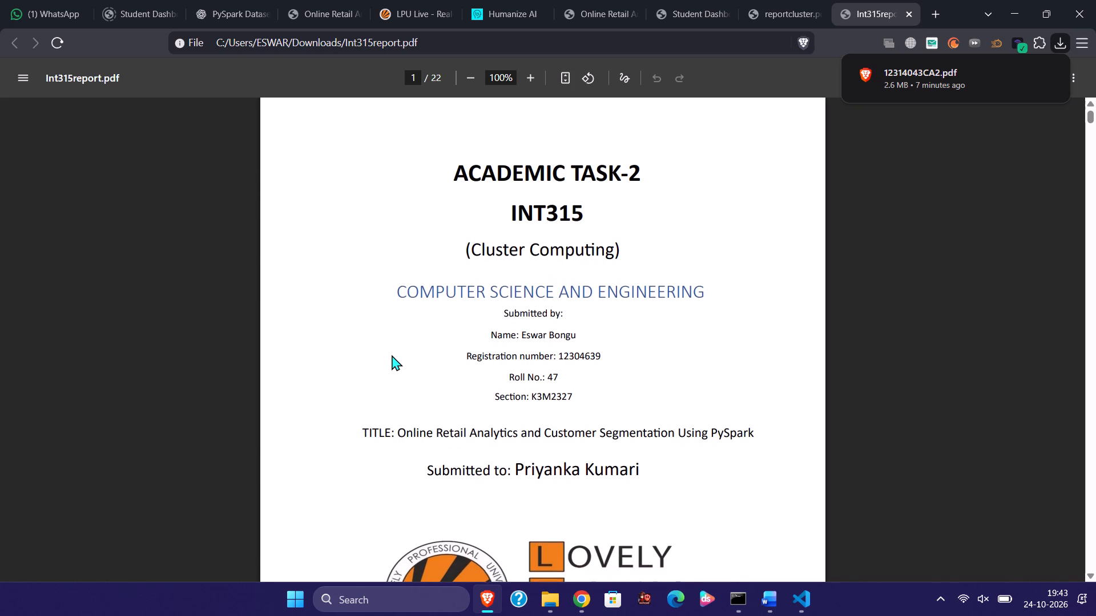
pyautogui.scroll(-3, 392, 355)
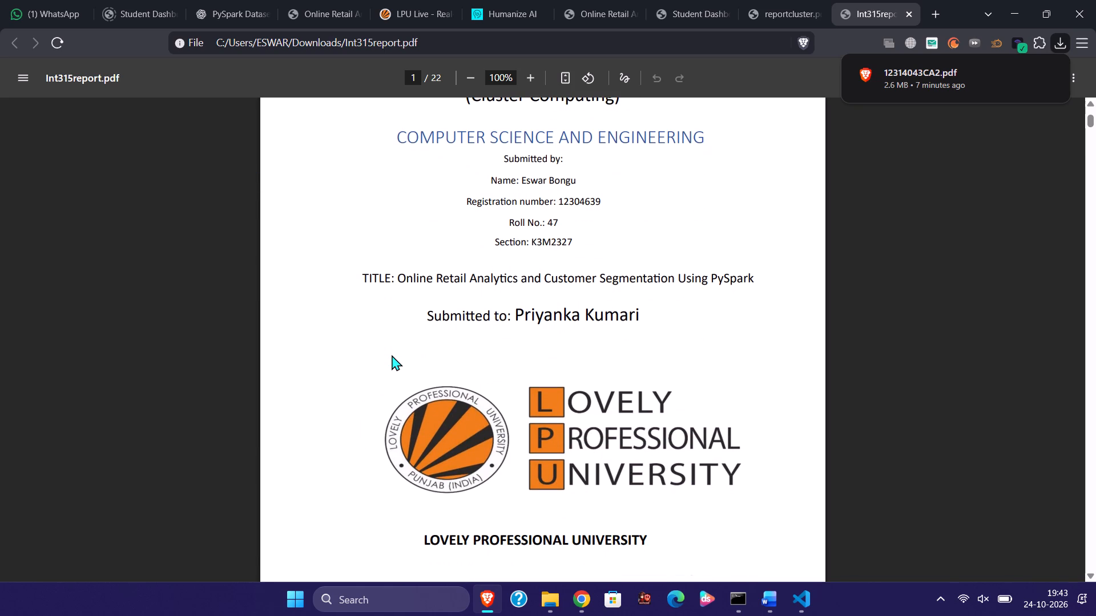
pyautogui.scroll(-1, 392, 355)
pyautogui.hscroll(2, 392, 355)
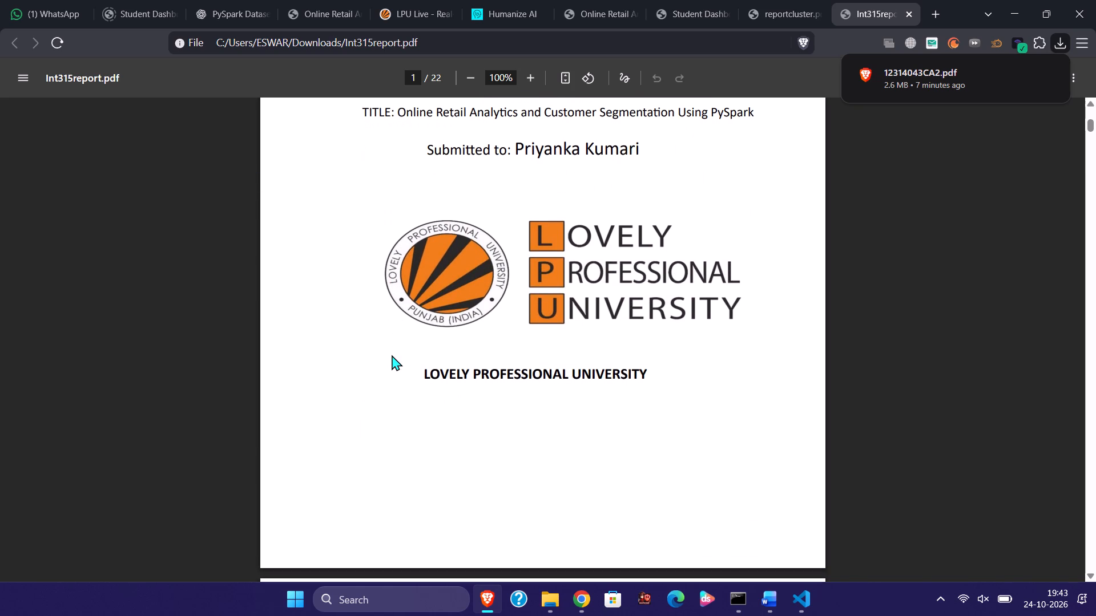
pyautogui.scroll(-5, 392, 355)
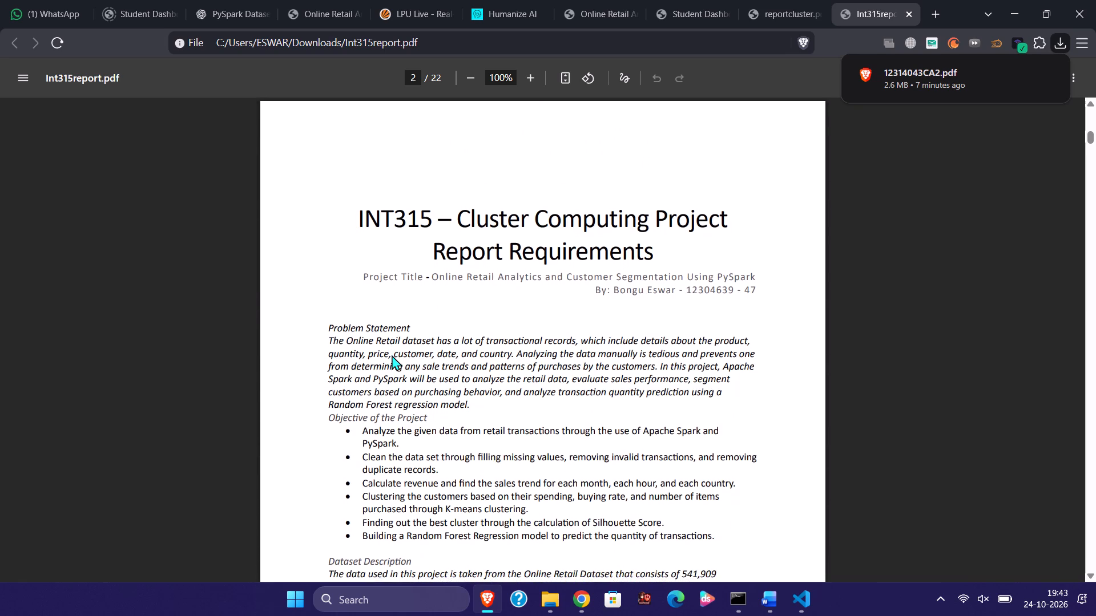
pyautogui.scroll(-5, 392, 355)
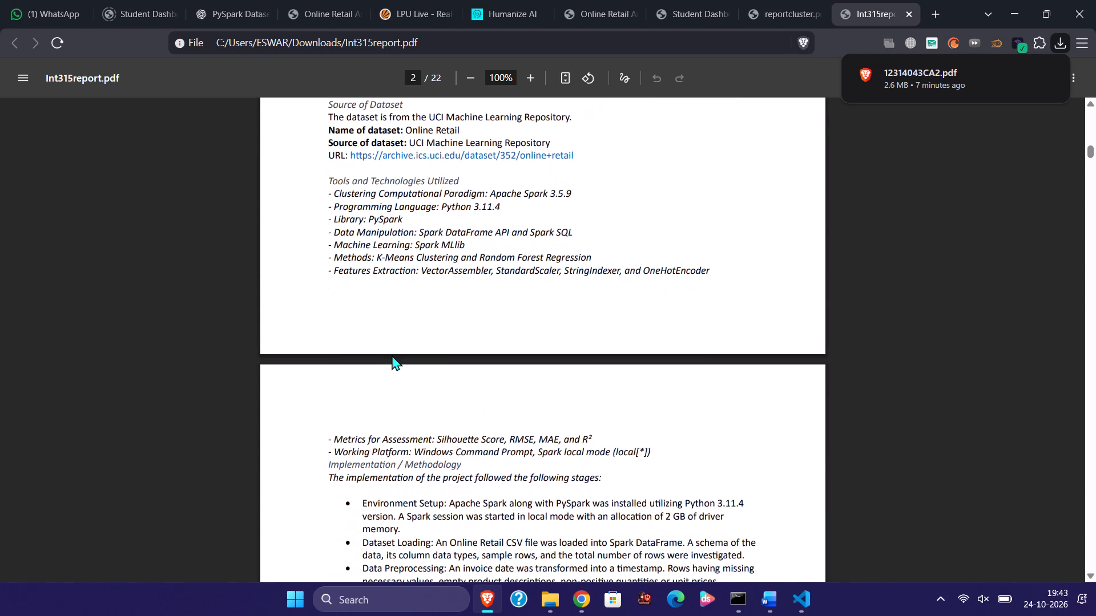
pyautogui.scroll(-1, 392, 355)
pyautogui.scroll(2, 392, 355)
# Open the dataset URL from the report to check the Online Retail page it leads to.
pyautogui.click(485, 282)
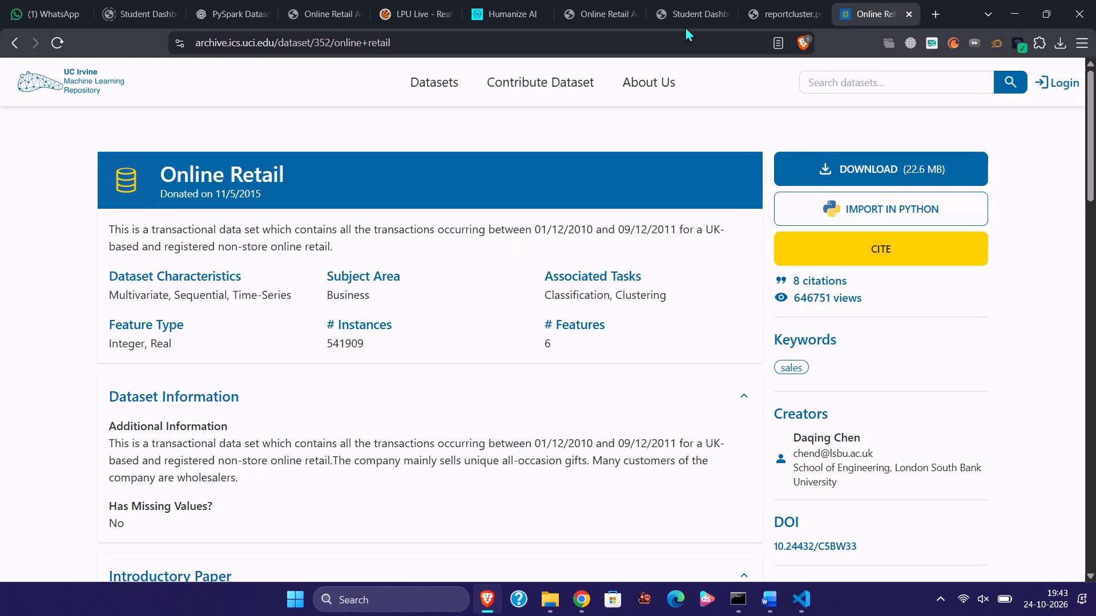
pyautogui.click(789, 0)
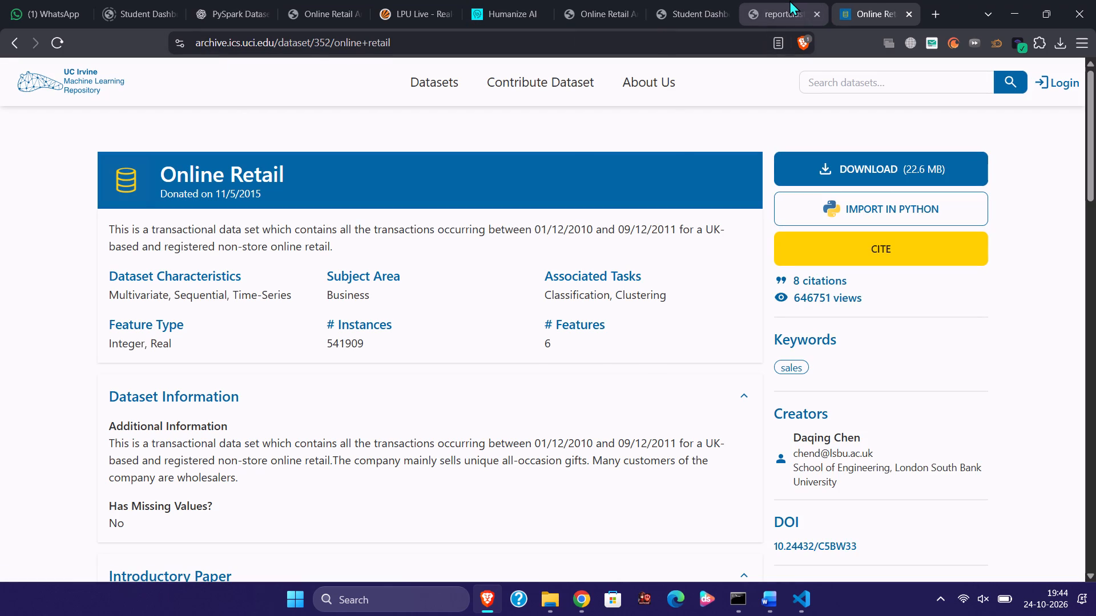
# Sign in to LPU Live with the student's account.
pyautogui.scroll(5, 576, 289)
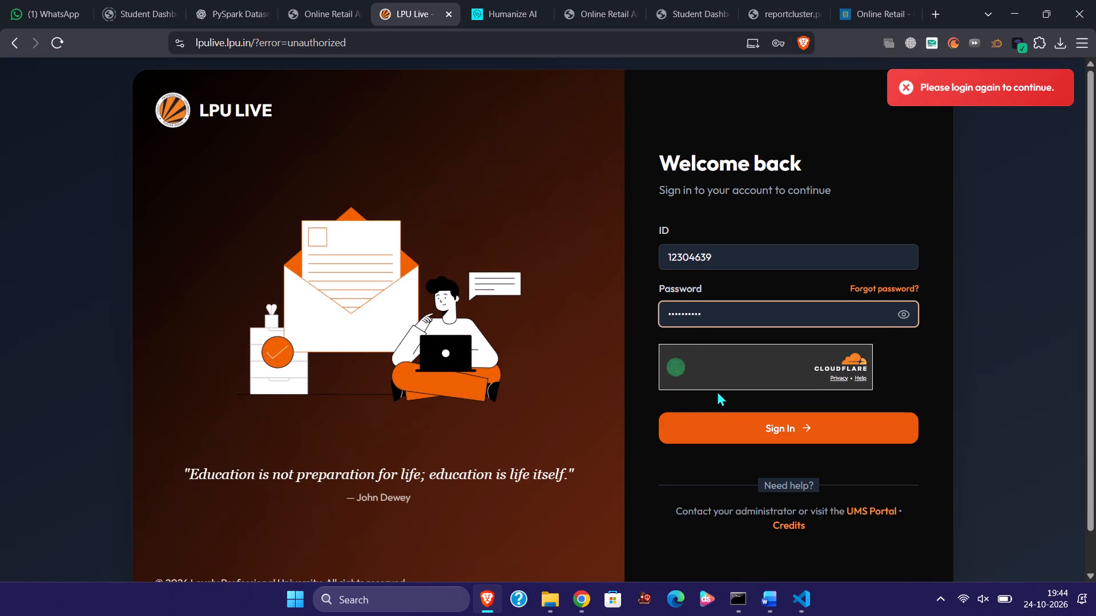
pyautogui.click(695, 419)
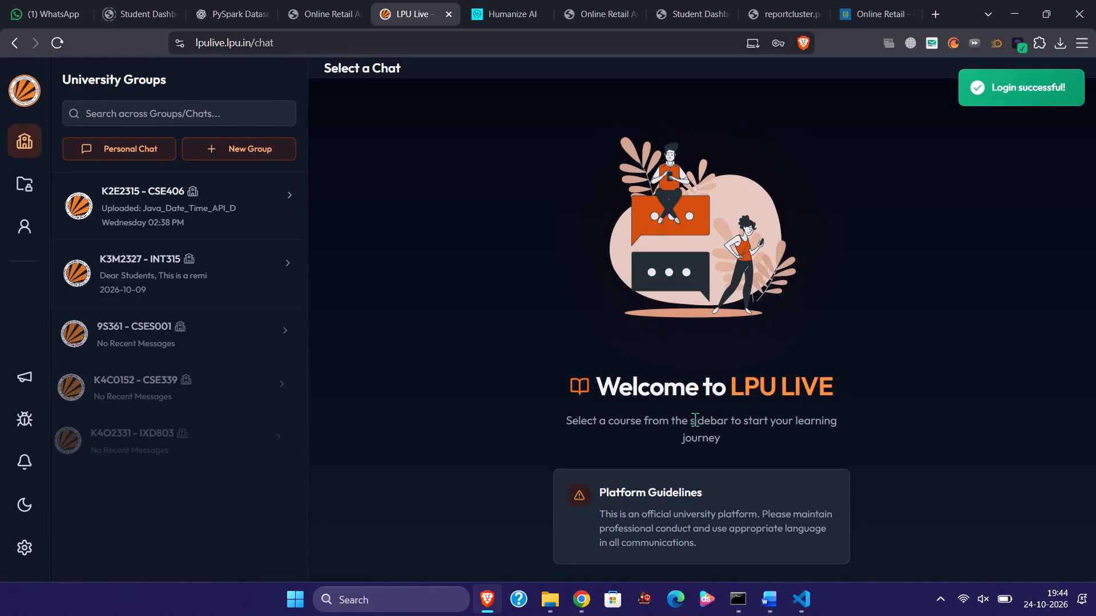
# Open the K3M2327 - INT315 group and read the full 24 September message with the project report requirements.
pyautogui.click(221, 287)
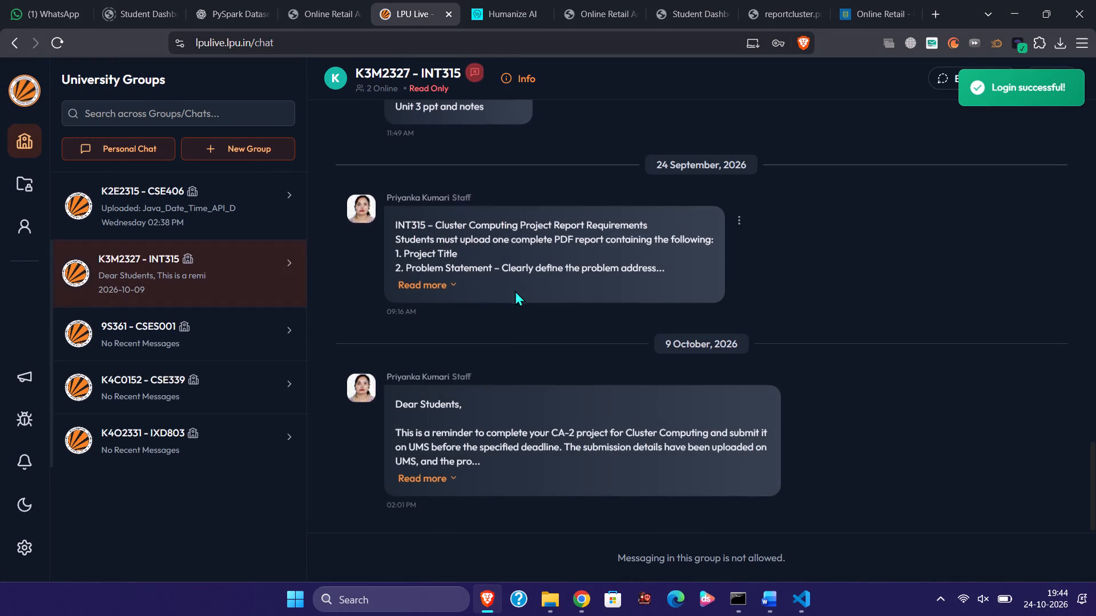
pyautogui.click(432, 283)
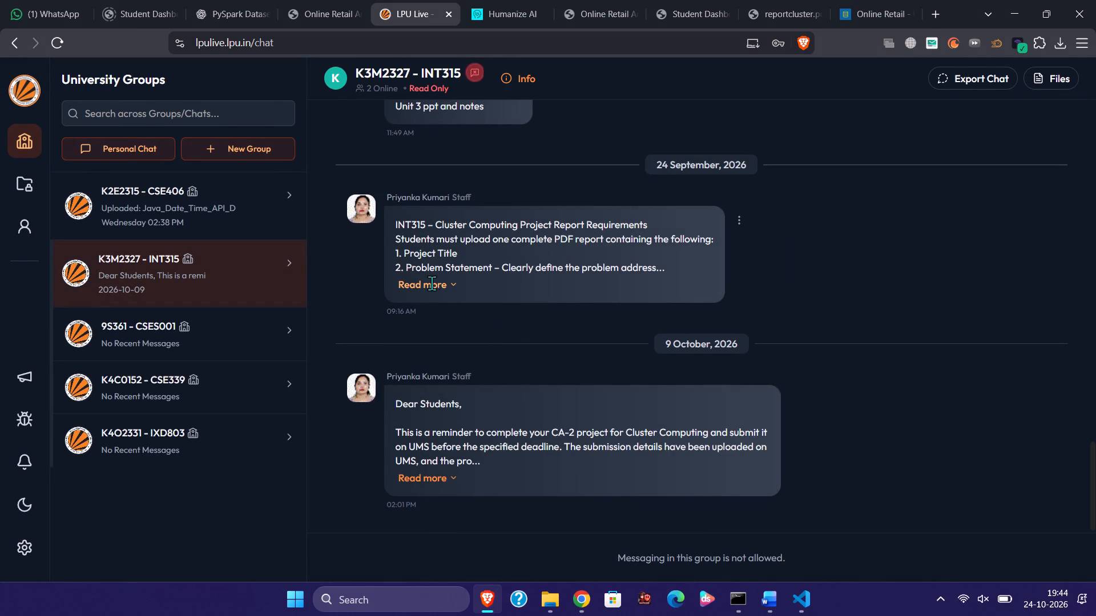
pyautogui.scroll(-1, 432, 283)
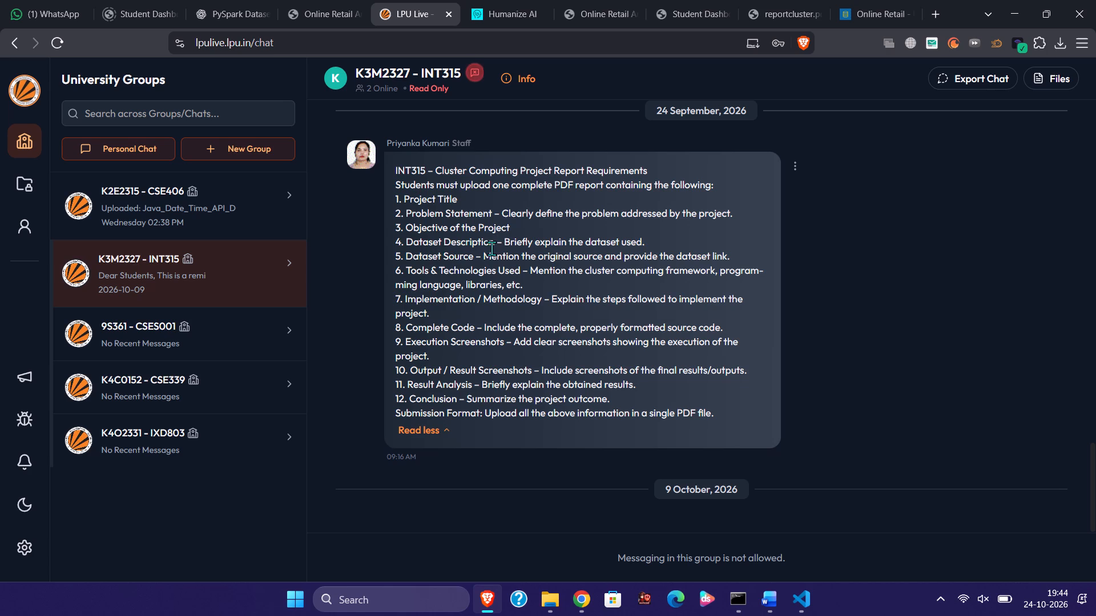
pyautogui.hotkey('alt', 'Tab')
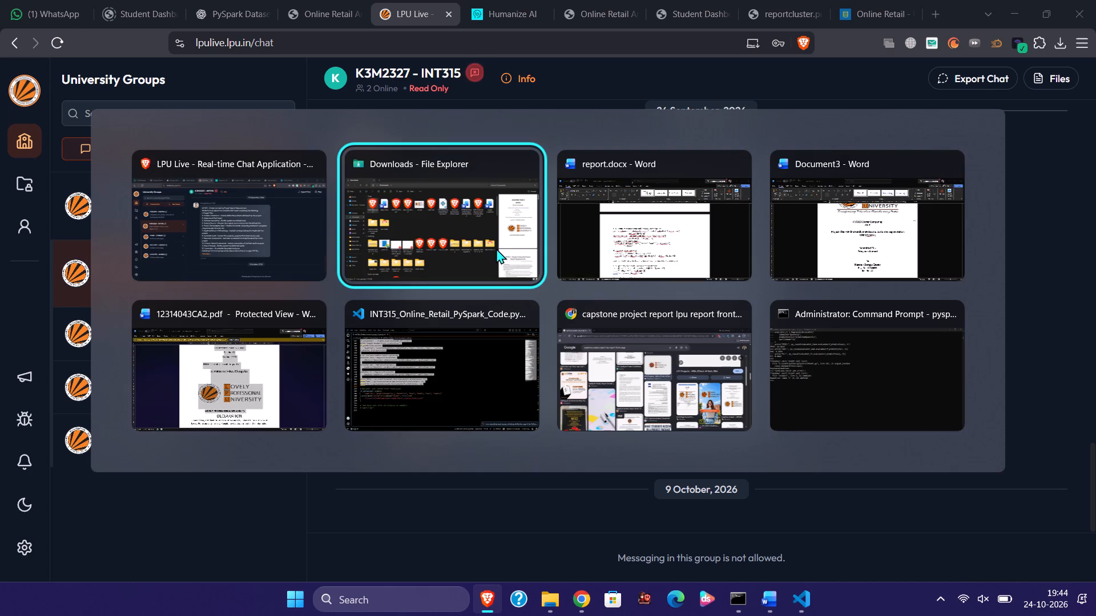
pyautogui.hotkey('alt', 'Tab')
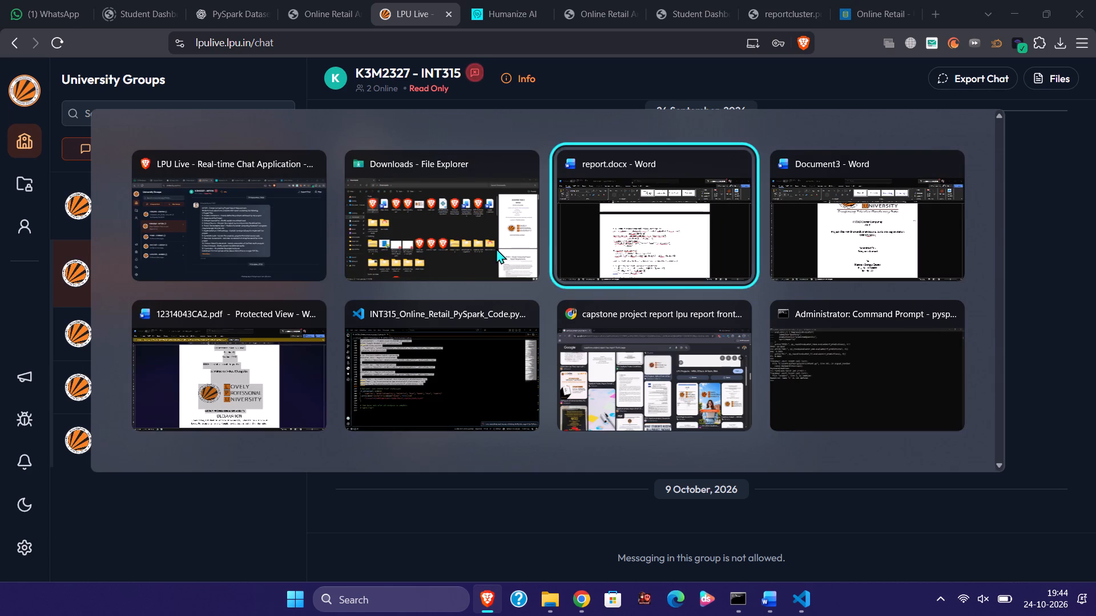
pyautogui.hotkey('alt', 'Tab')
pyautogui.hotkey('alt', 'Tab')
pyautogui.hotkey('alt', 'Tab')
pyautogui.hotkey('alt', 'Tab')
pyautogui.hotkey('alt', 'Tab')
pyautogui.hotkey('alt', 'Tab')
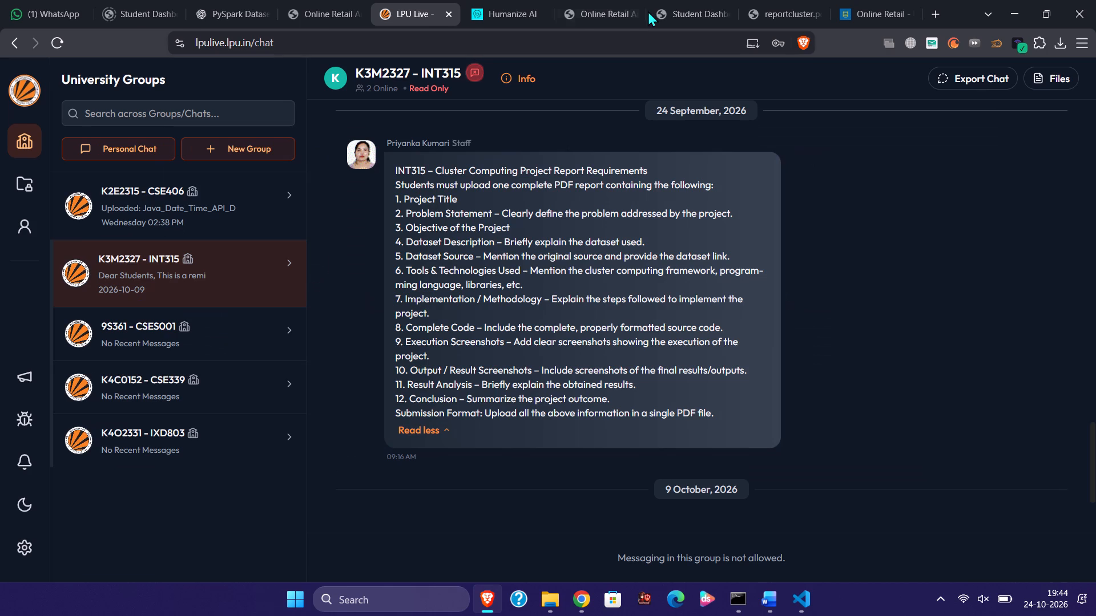
# Switch to reportcluster.pdf and check its project title, problem statement, objective, dataset description, source and tools sections against the requirements.
pyautogui.click(796, 1)
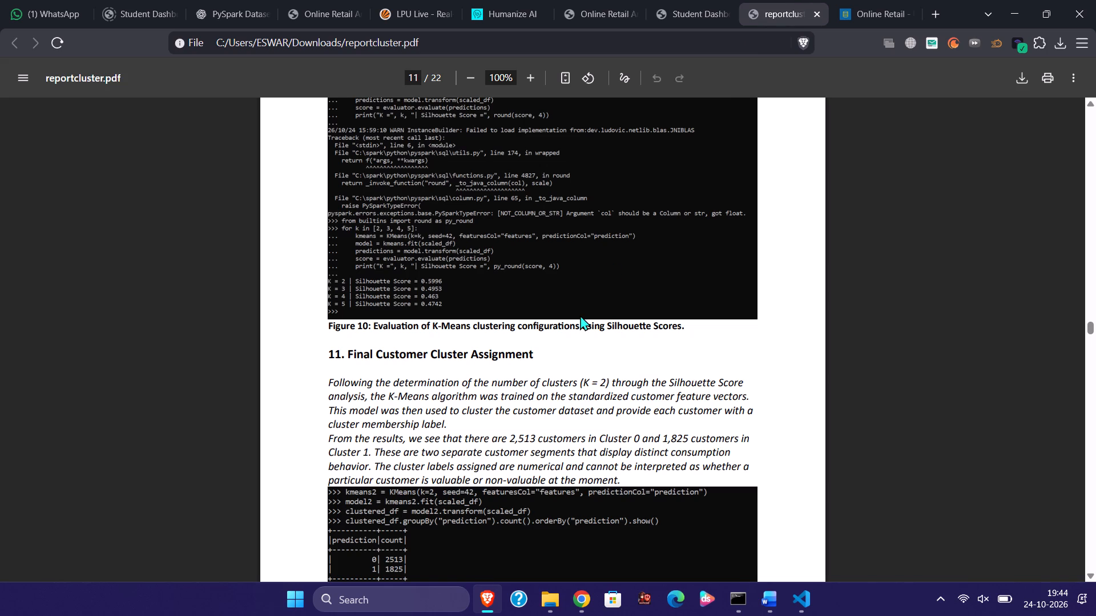
pyautogui.scroll(10, 580, 315)
pyautogui.scroll(13, 580, 315)
pyautogui.scroll(11, 580, 315)
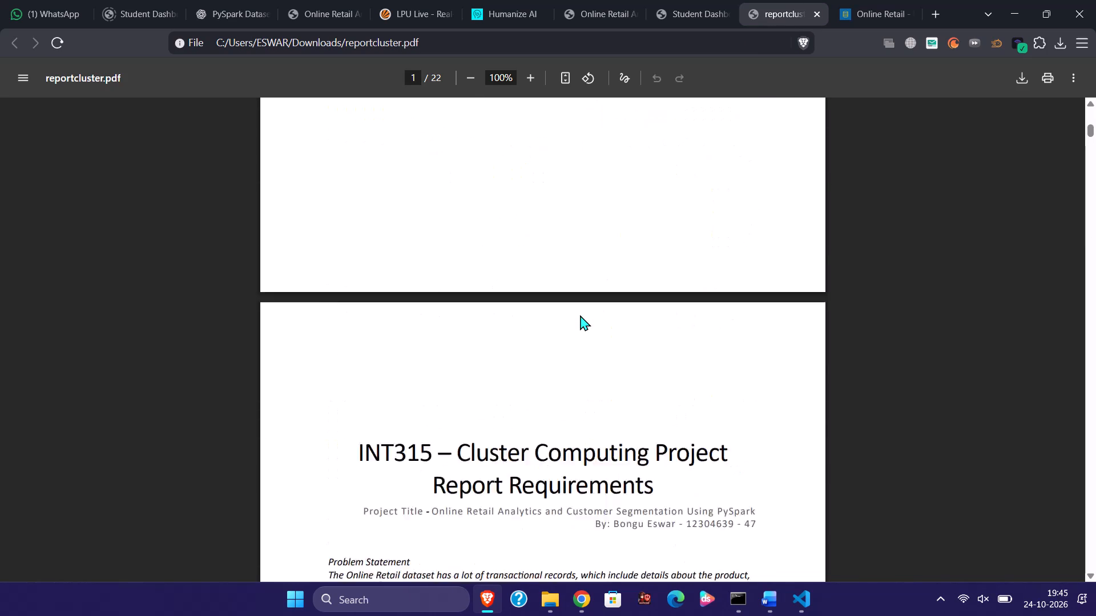
pyautogui.scroll(10, 580, 315)
pyautogui.scroll(-10, 580, 315)
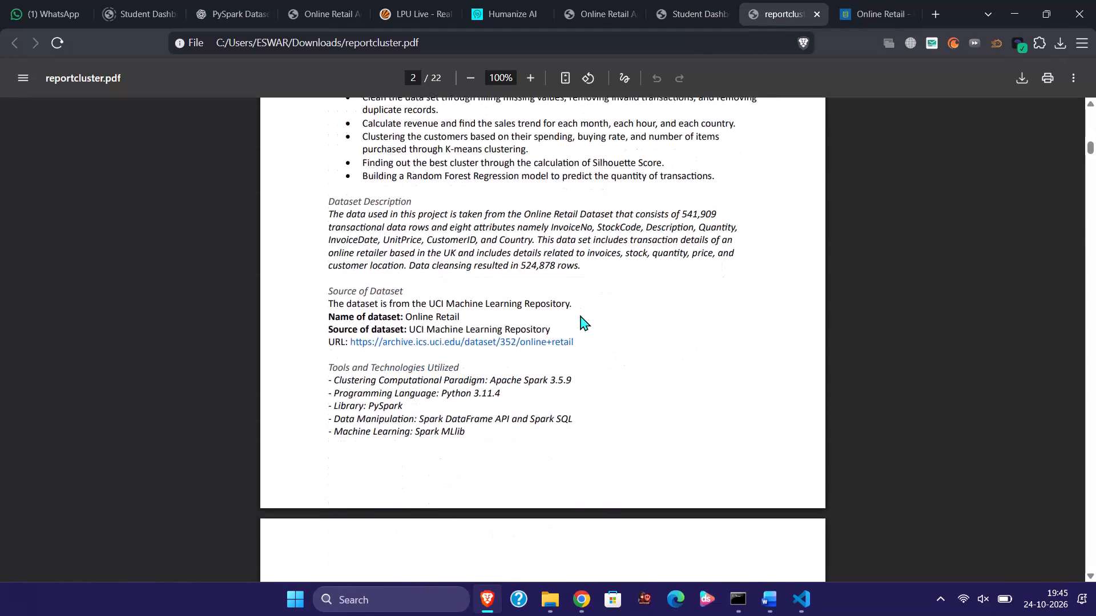
pyautogui.scroll(-5, 580, 315)
pyautogui.scroll(2, 580, 315)
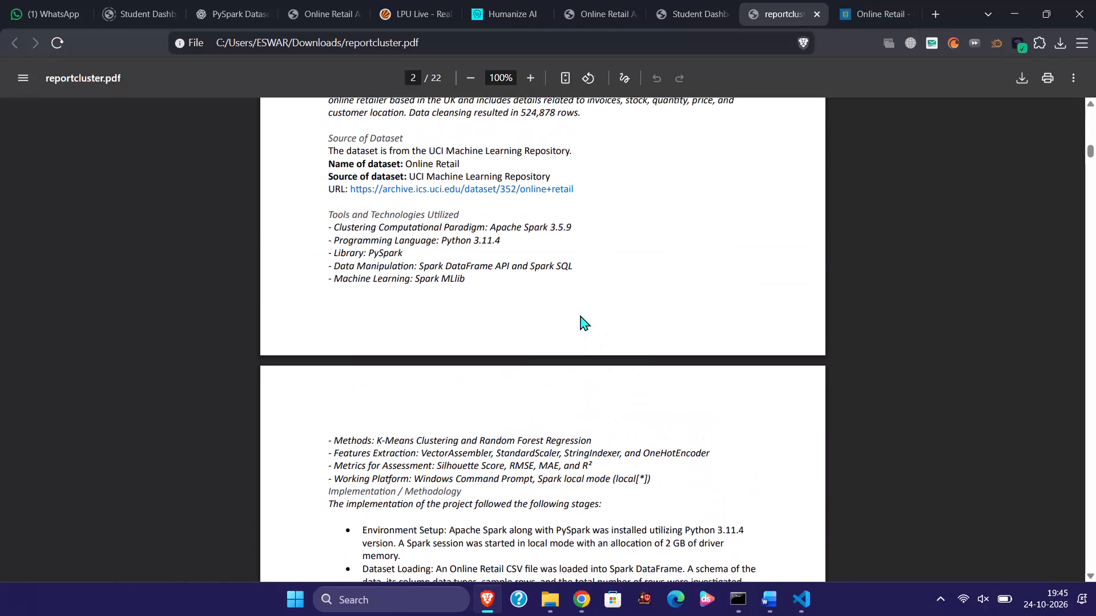
pyautogui.scroll(3, 580, 315)
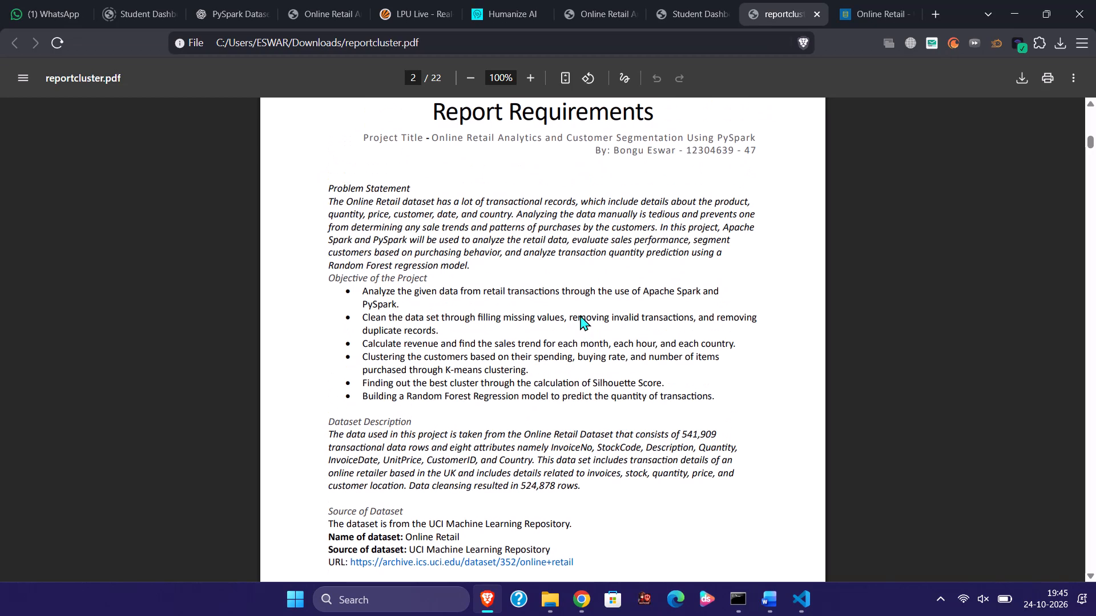
pyautogui.scroll(-1, 580, 315)
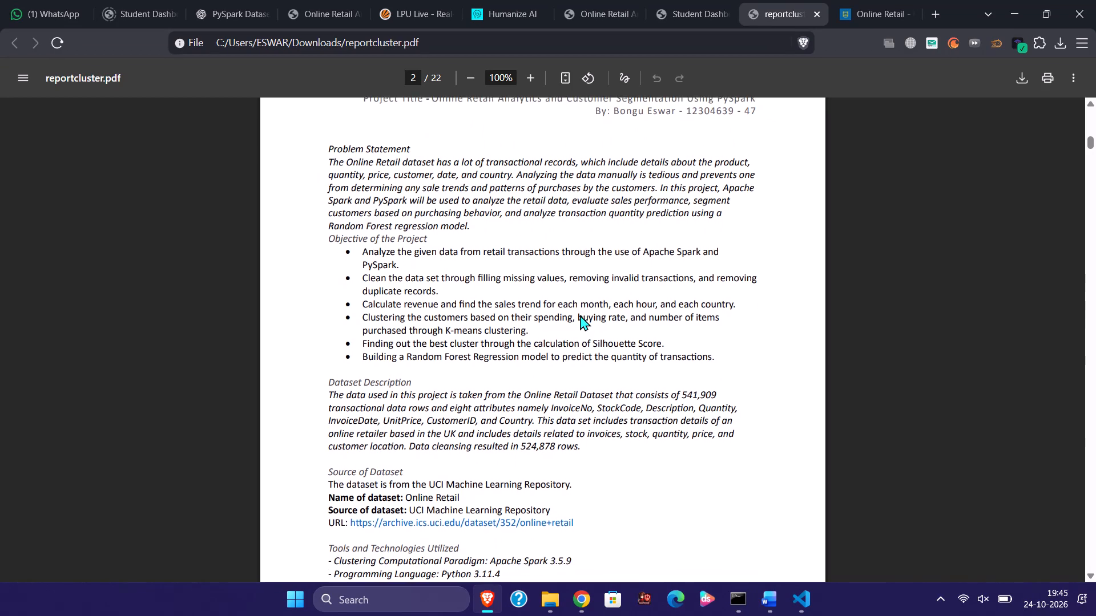
pyautogui.scroll(-1, 580, 315)
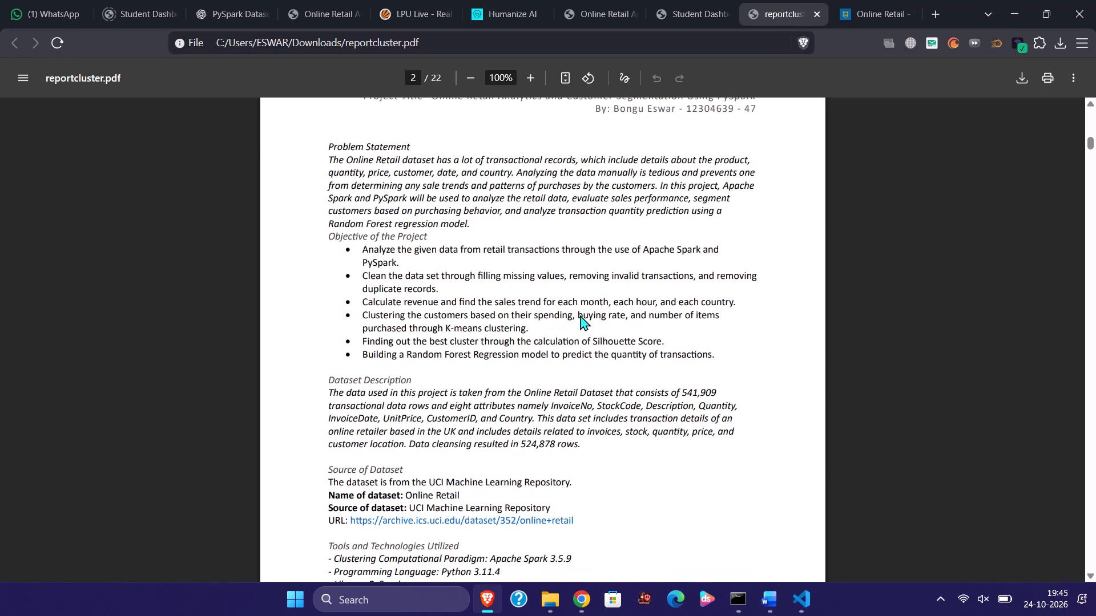
pyautogui.scroll(-2, 580, 315)
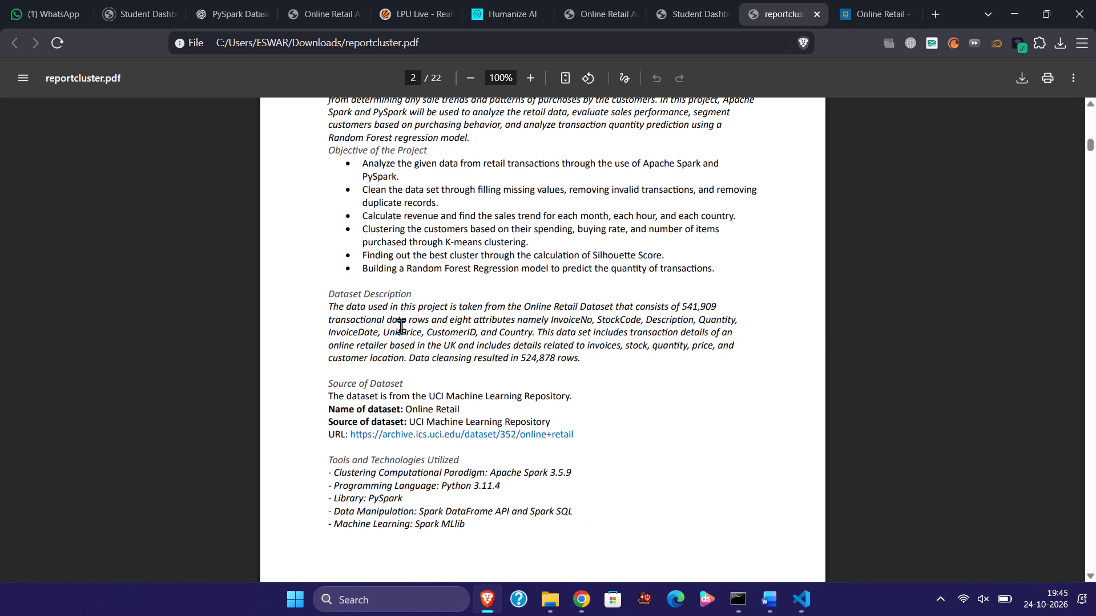
pyautogui.scroll(1, 401, 326)
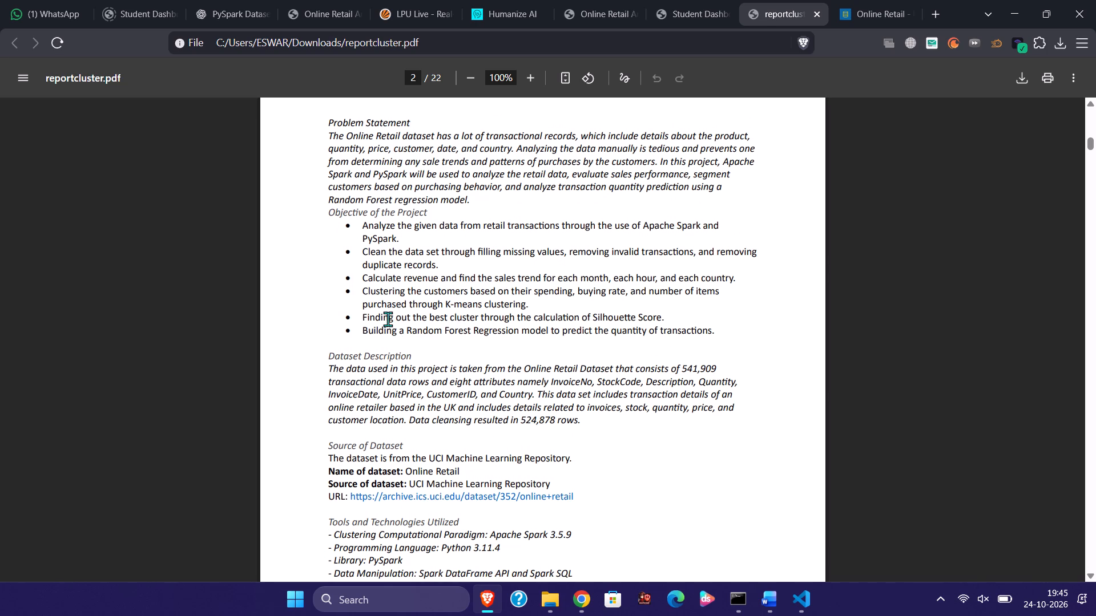
pyautogui.scroll(-1, 388, 319)
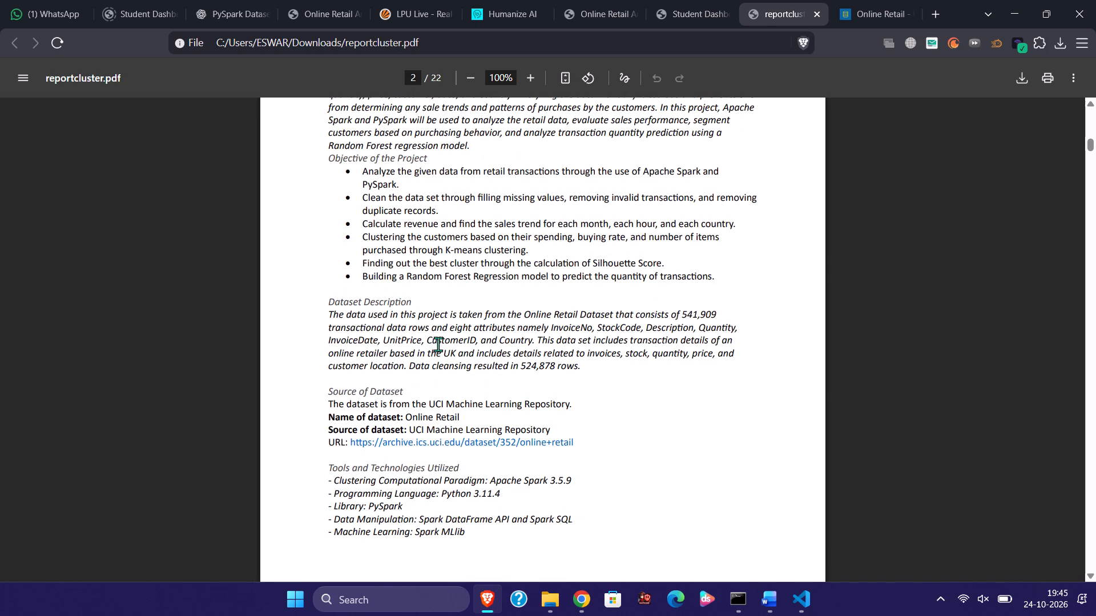
pyautogui.scroll(-1, 360, 368)
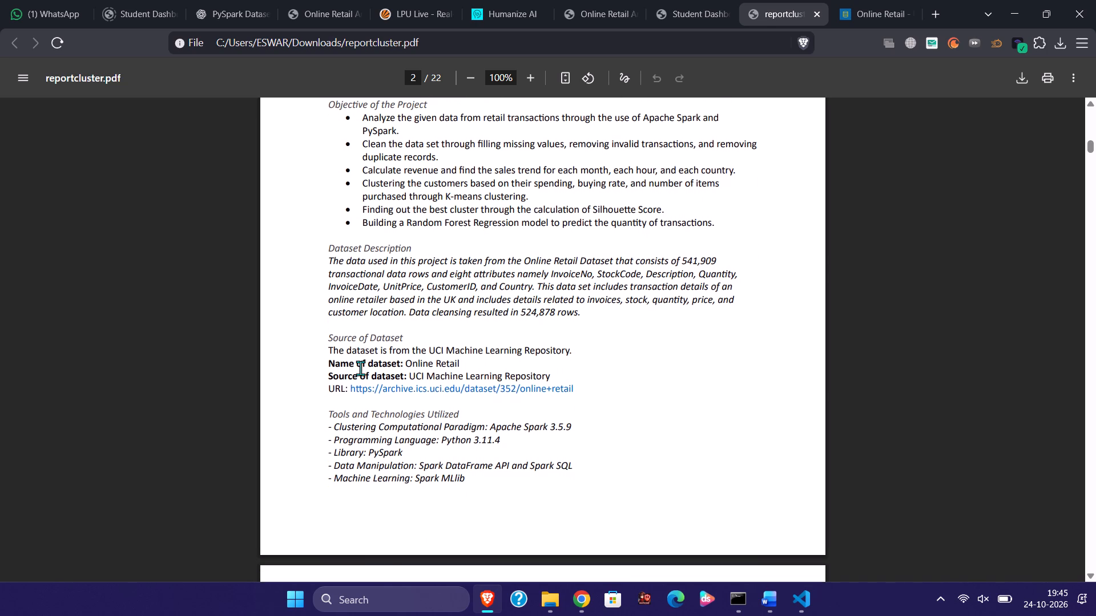
pyautogui.scroll(-1, 360, 368)
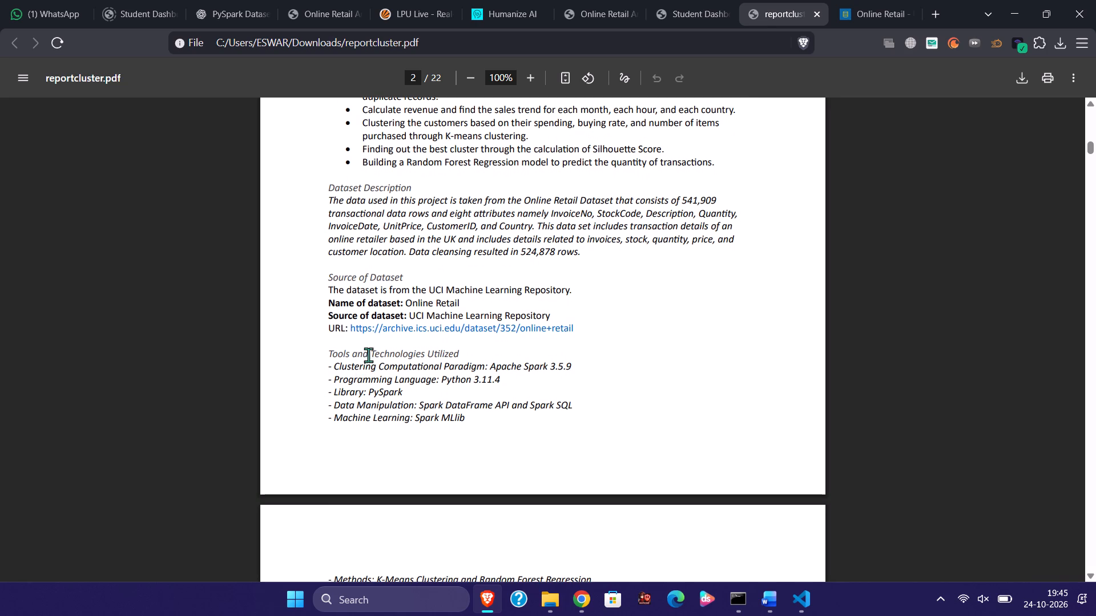
pyautogui.scroll(-2, 335, 347)
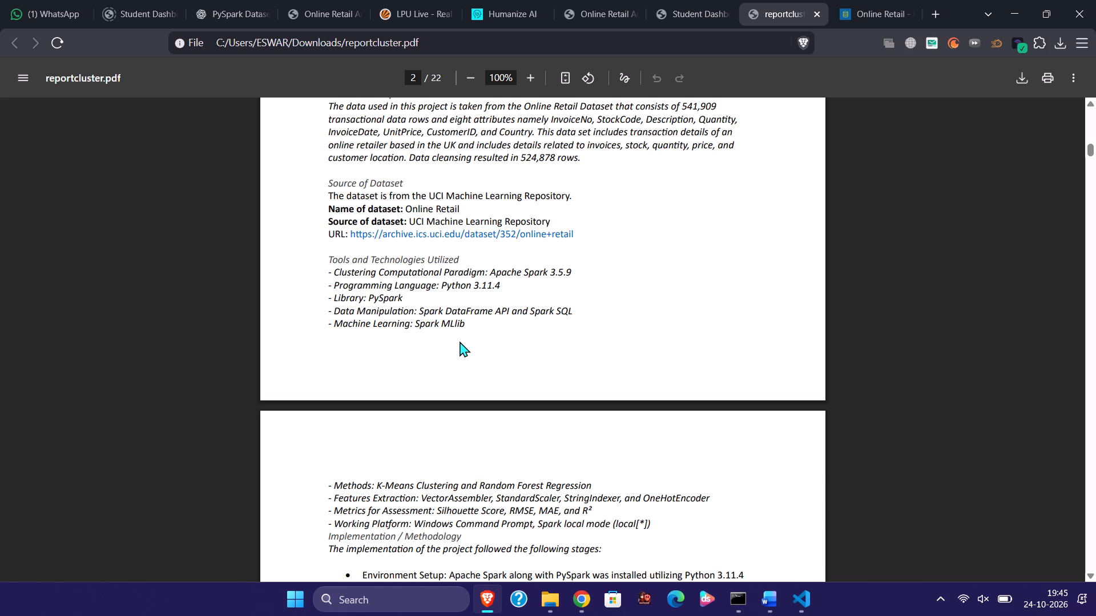
# Check the report's methodology, complete code, execution screenshots, output screenshots and result analysis sections against the requirements.
pyautogui.scroll(-6, 460, 341)
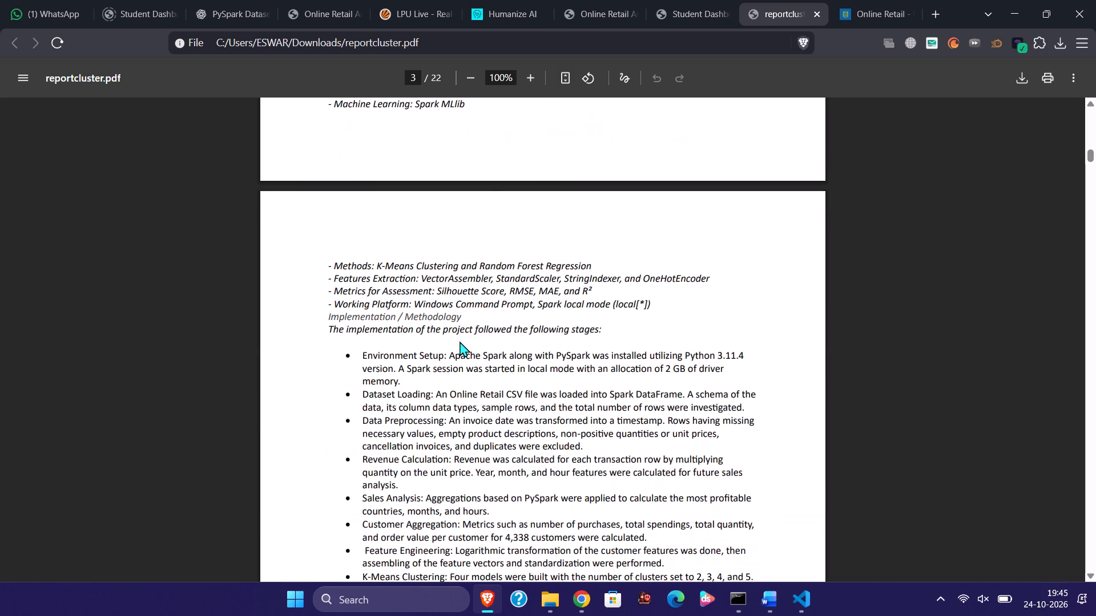
pyautogui.scroll(-2, 460, 341)
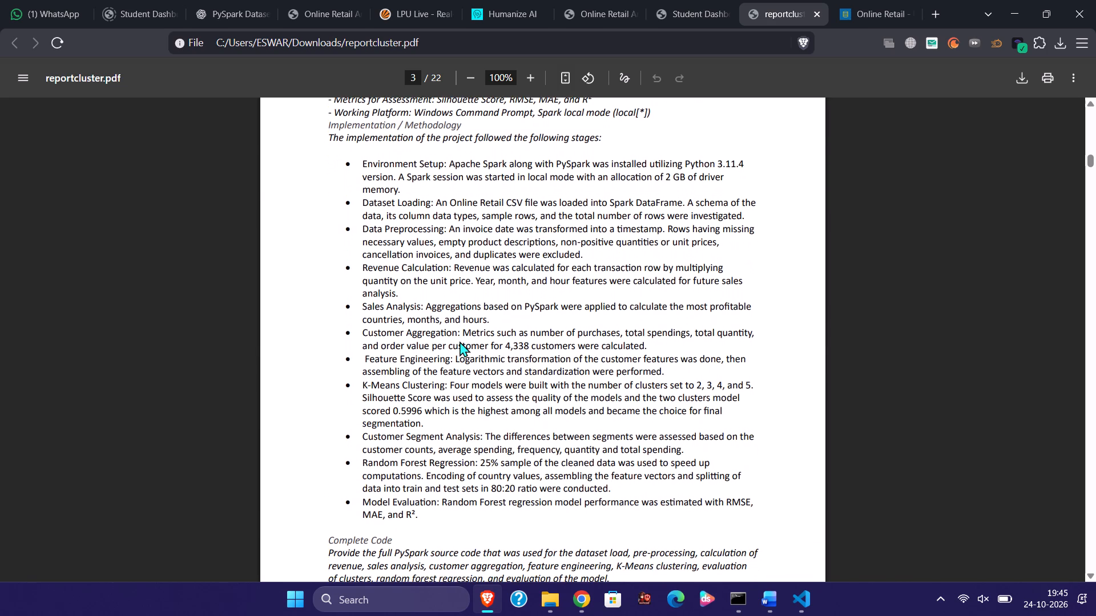
pyautogui.scroll(-2, 460, 341)
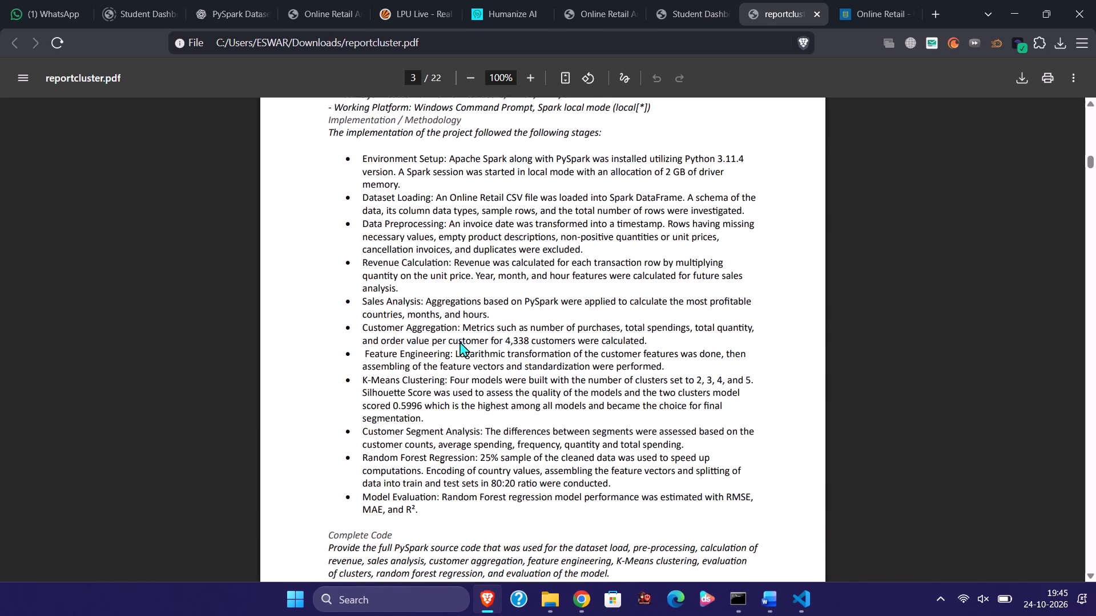
pyautogui.scroll(-2, 460, 341)
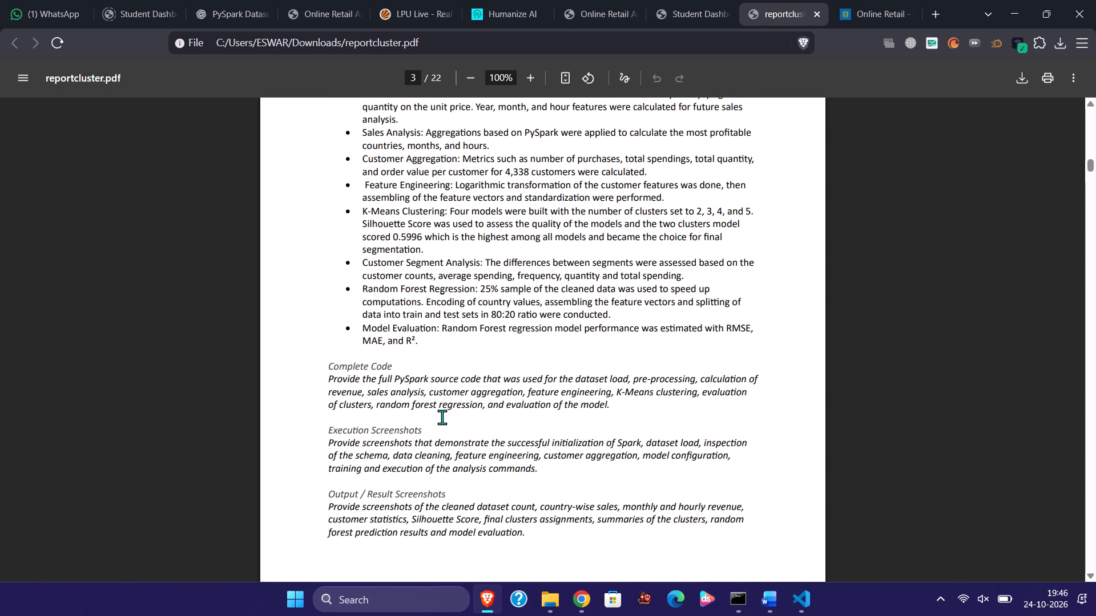
pyautogui.scroll(-2, 442, 417)
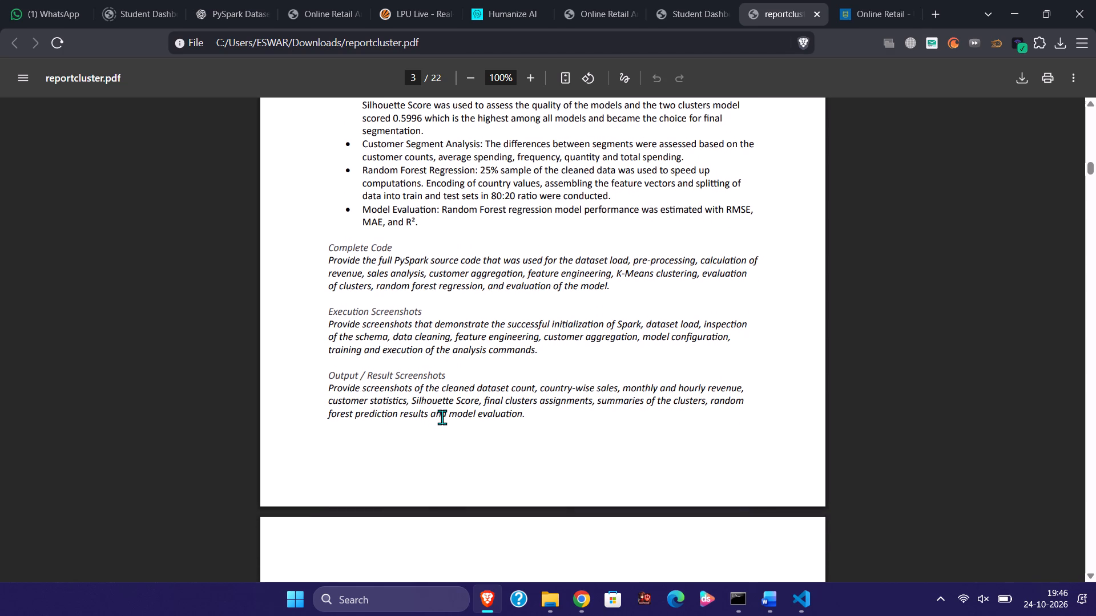
pyautogui.scroll(-3, 442, 417)
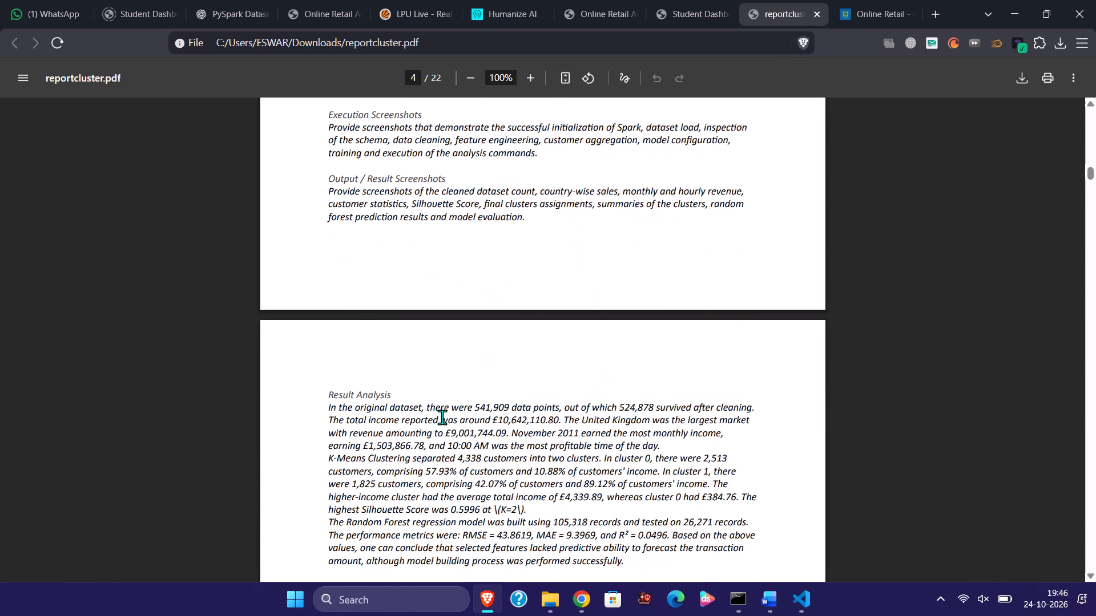
pyautogui.scroll(-1, 442, 417)
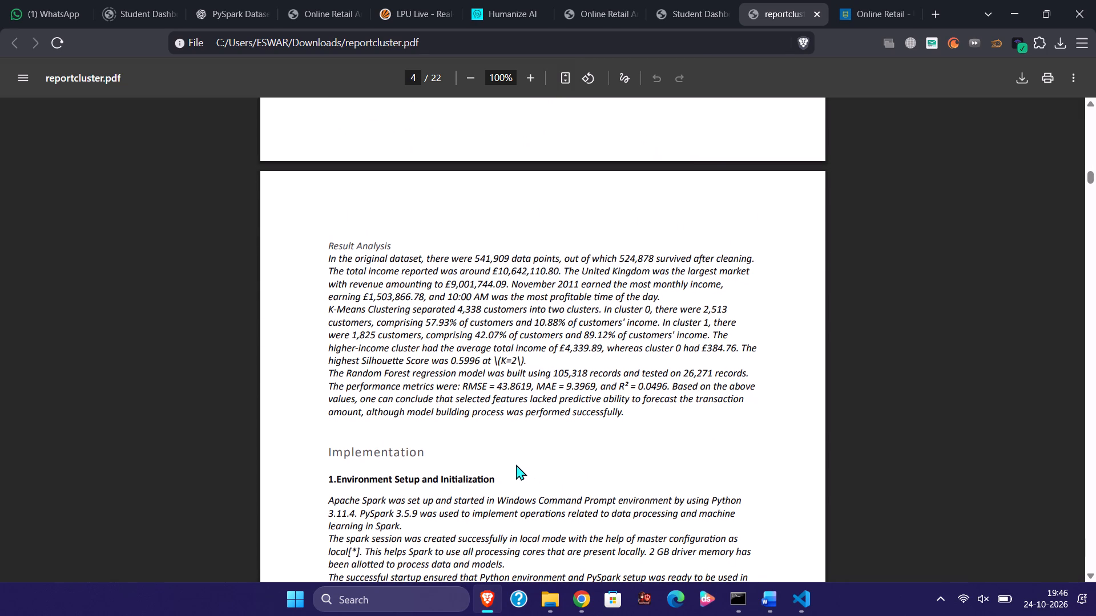
# Review the implementation sections, the conclusion and the PySpark source code through the last page of reportcluster.pdf.
pyautogui.scroll(-9, 517, 465)
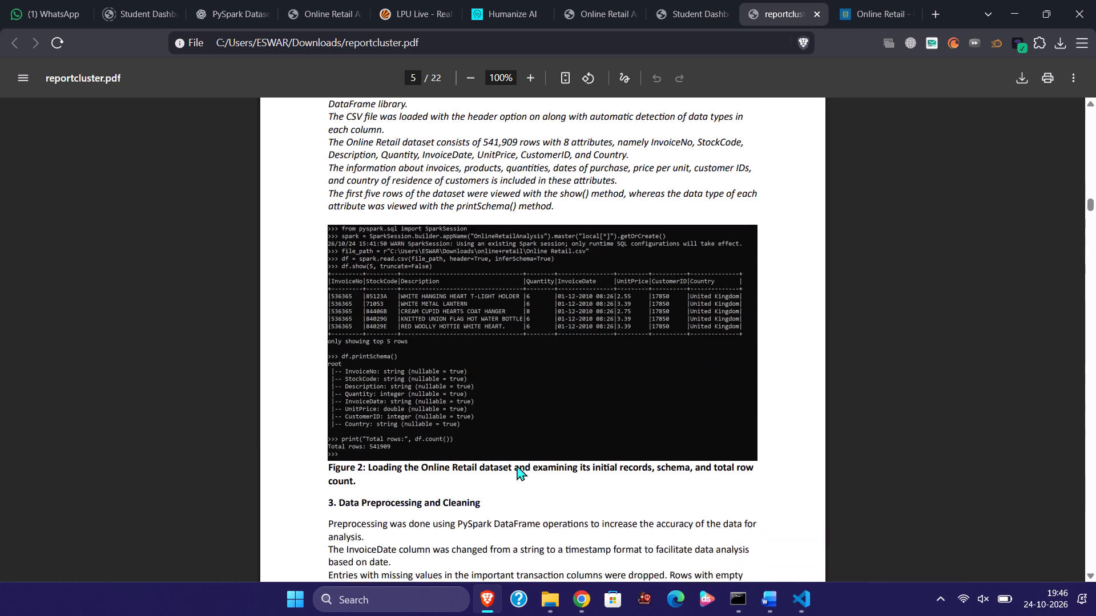
pyautogui.scroll(-10, 517, 465)
pyautogui.scroll(-20, 517, 465)
pyautogui.scroll(-15, 517, 465)
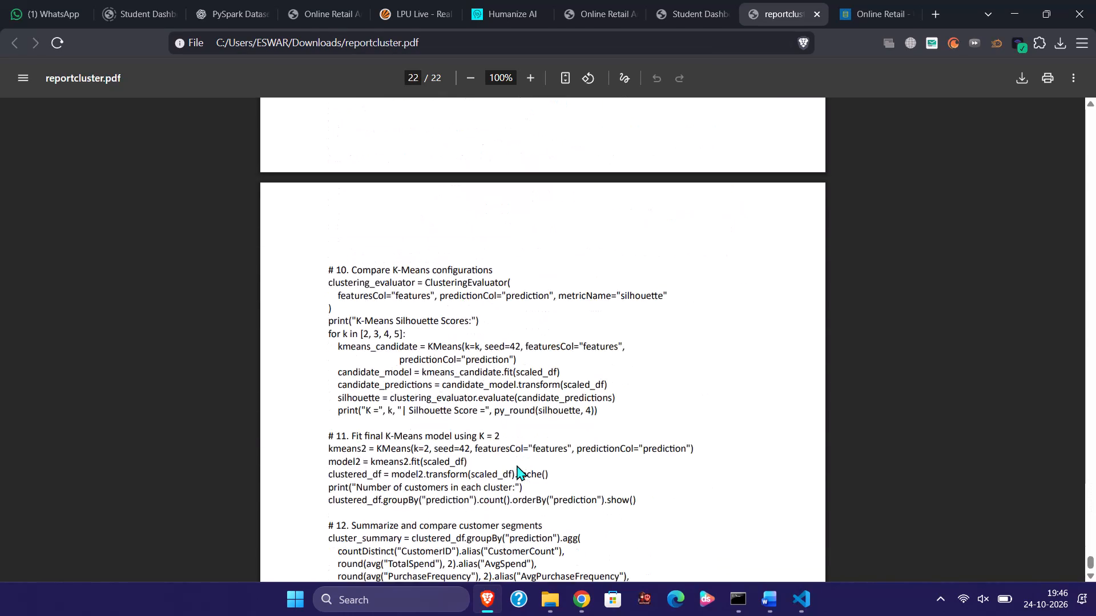
pyautogui.scroll(-2, 517, 465)
pyautogui.scroll(15, 517, 465)
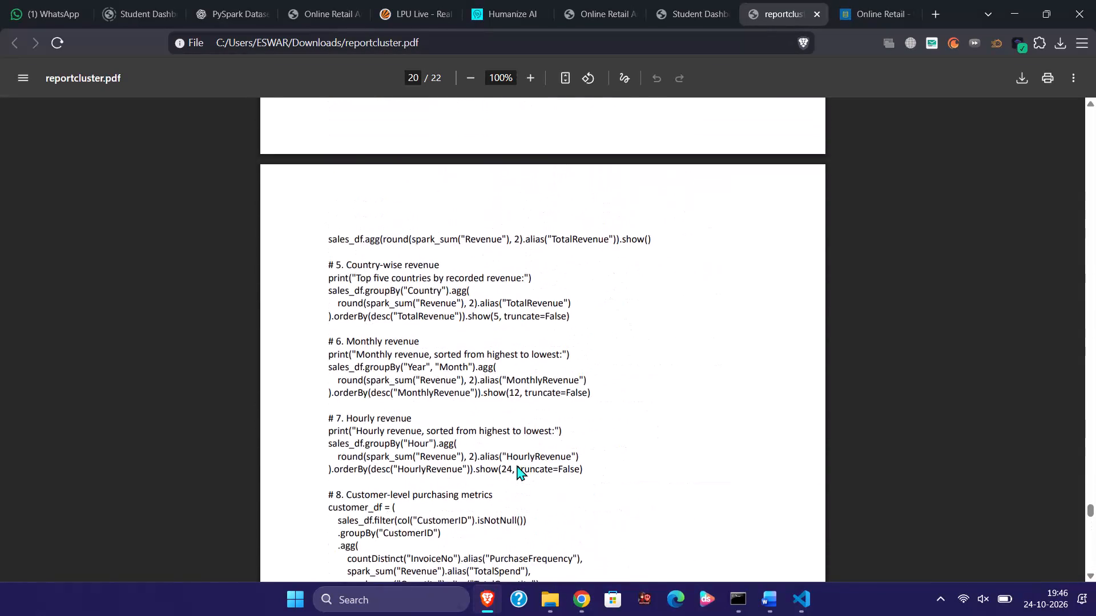
pyautogui.scroll(9, 517, 465)
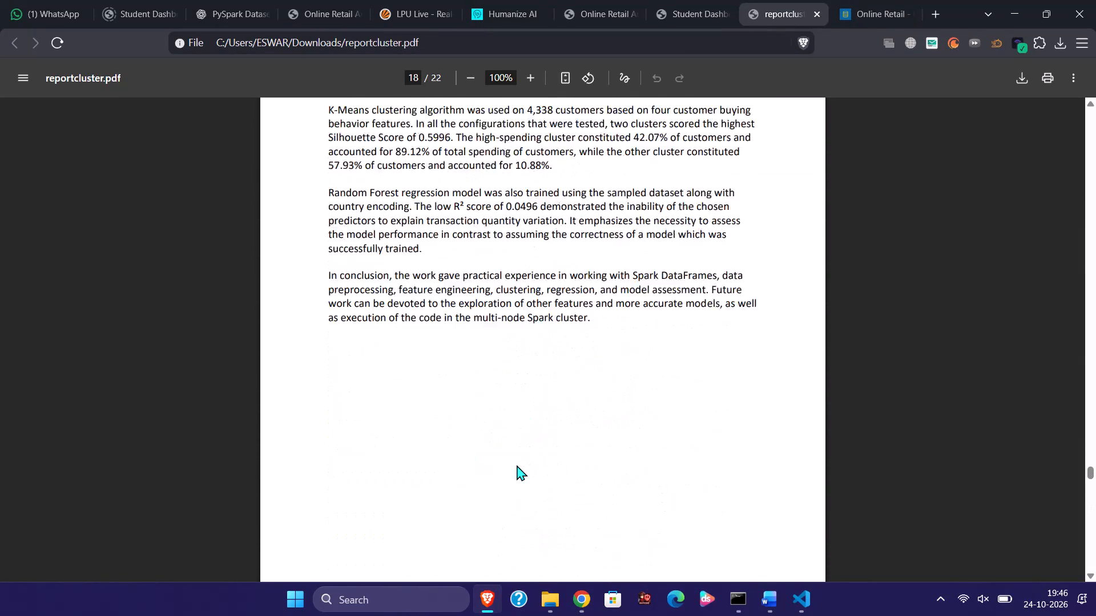
pyautogui.scroll(5, 517, 465)
pyautogui.scroll(-1, 517, 465)
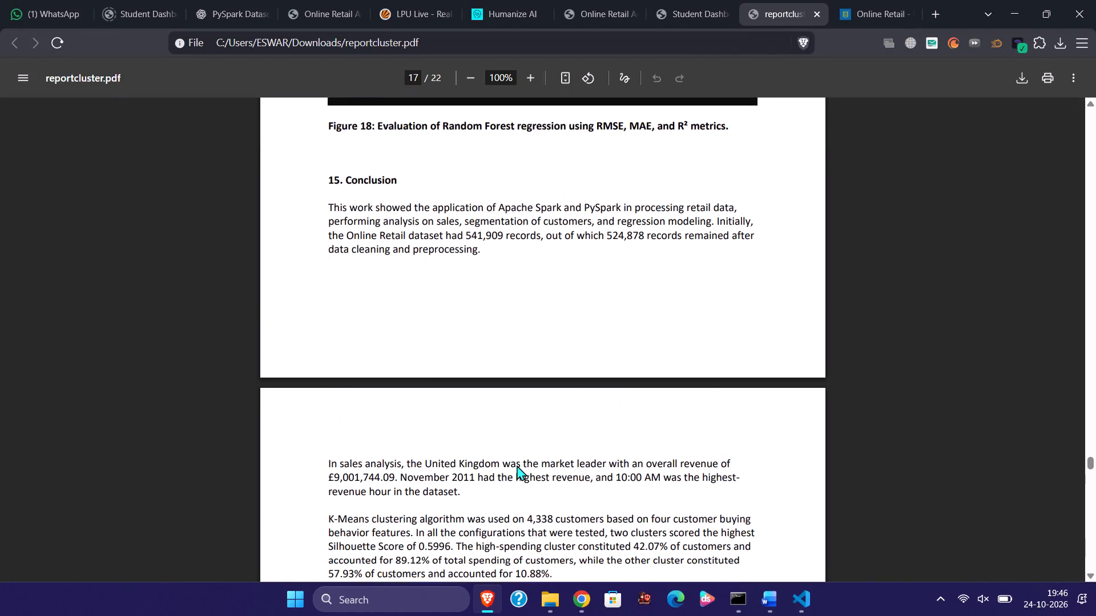
pyautogui.scroll(-1, 517, 465)
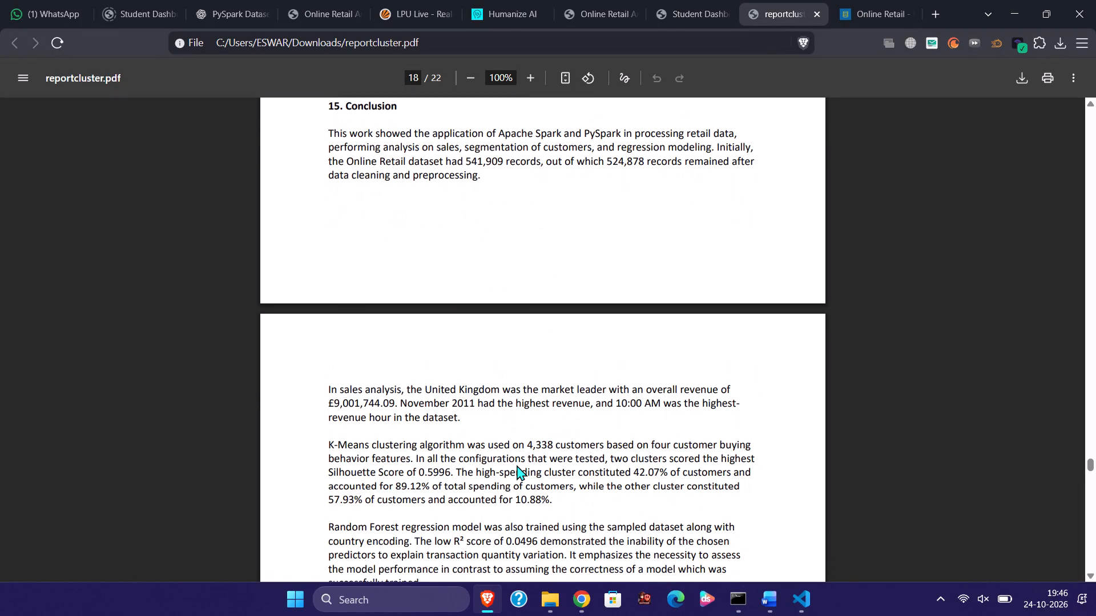
pyautogui.scroll(-9, 517, 465)
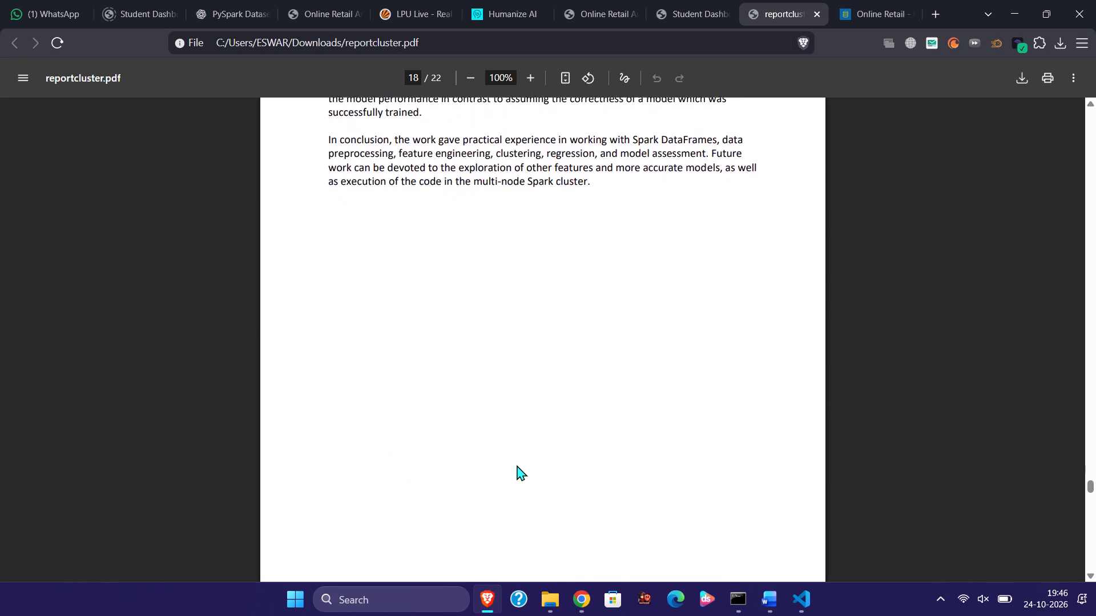
pyautogui.scroll(-14, 517, 465)
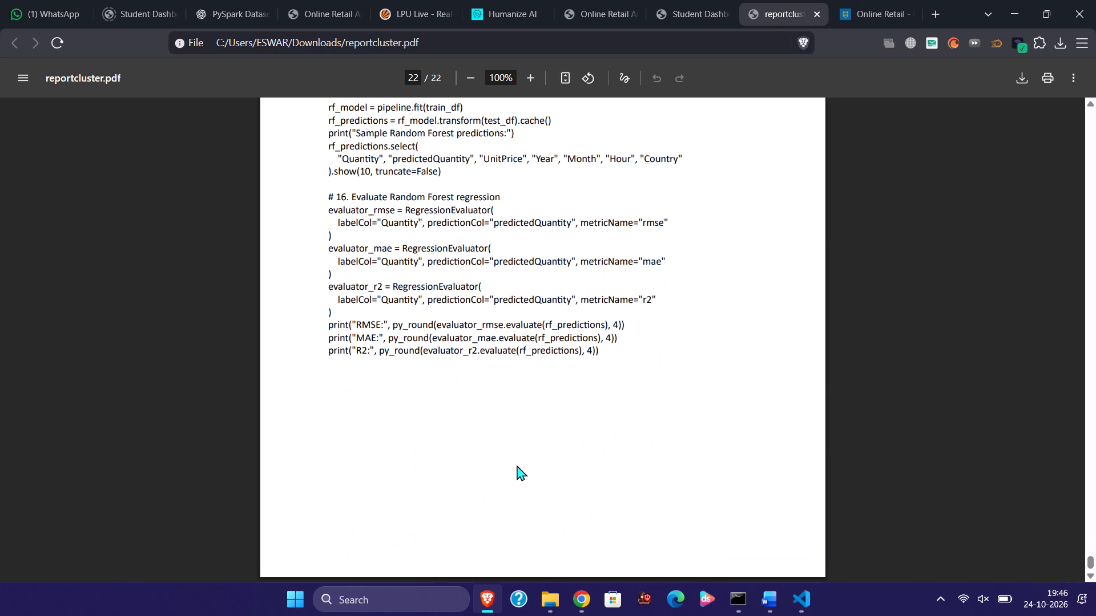
pyautogui.scroll(20, 517, 465)
pyautogui.scroll(20, 517, 465)
pyautogui.scroll(1, 517, 465)
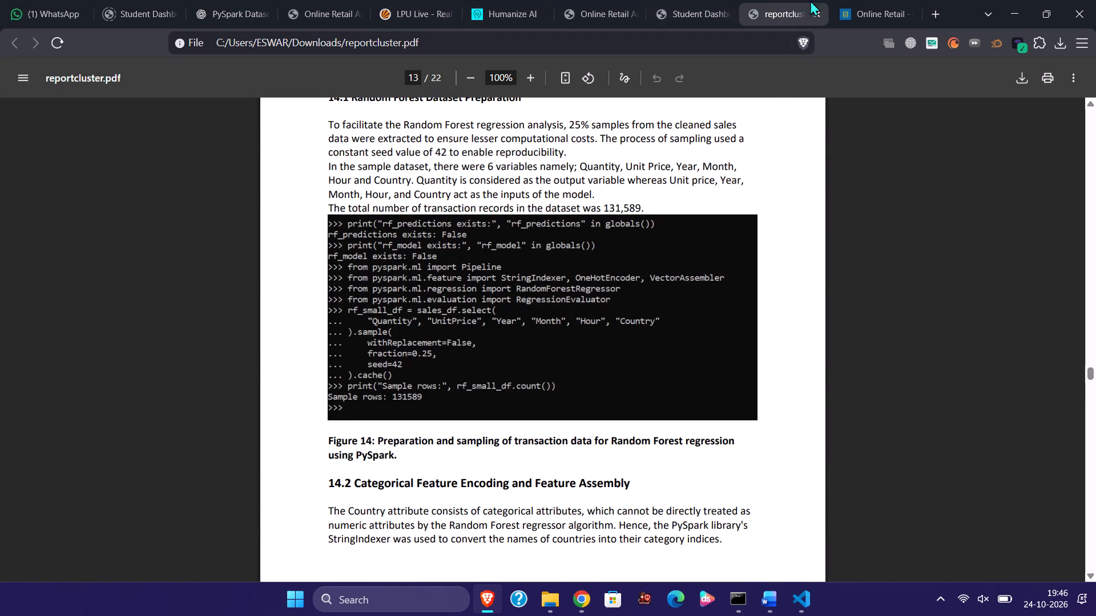
# Switch to the UMS student dashboard and view the INT315 Cluster Computing entries in the assignment list.
pyautogui.click(678, 0)
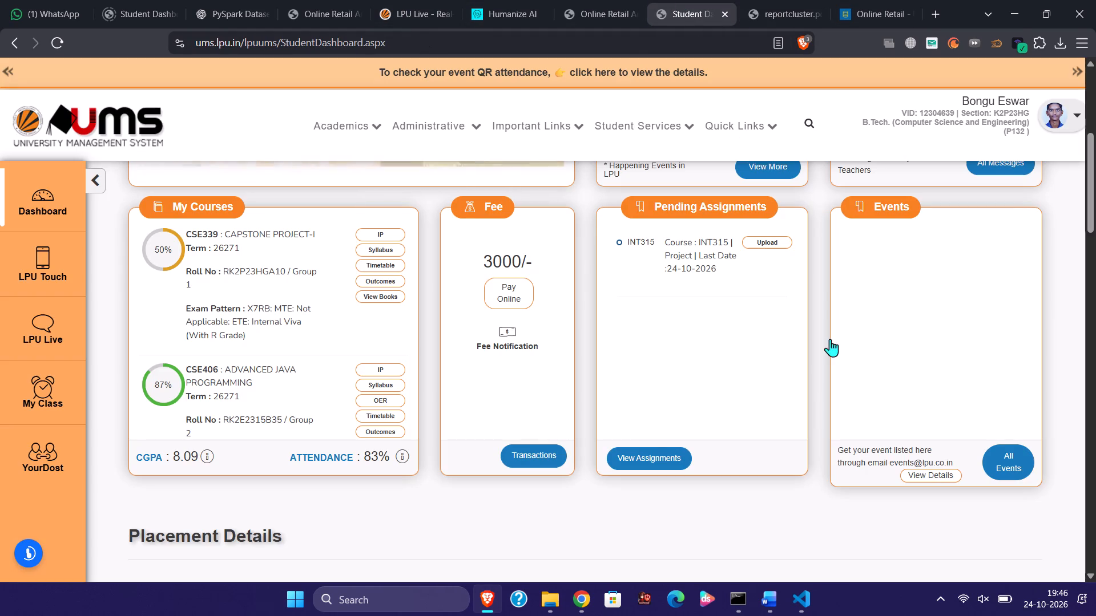
pyautogui.click(658, 456)
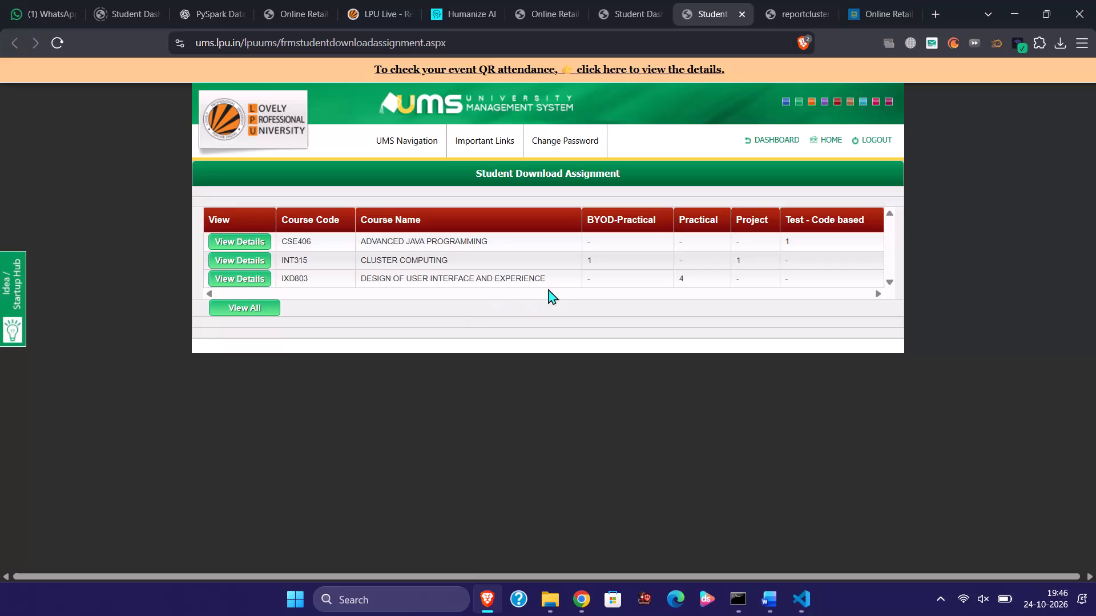
pyautogui.click(252, 261)
pyautogui.hscroll(4, 322, 240)
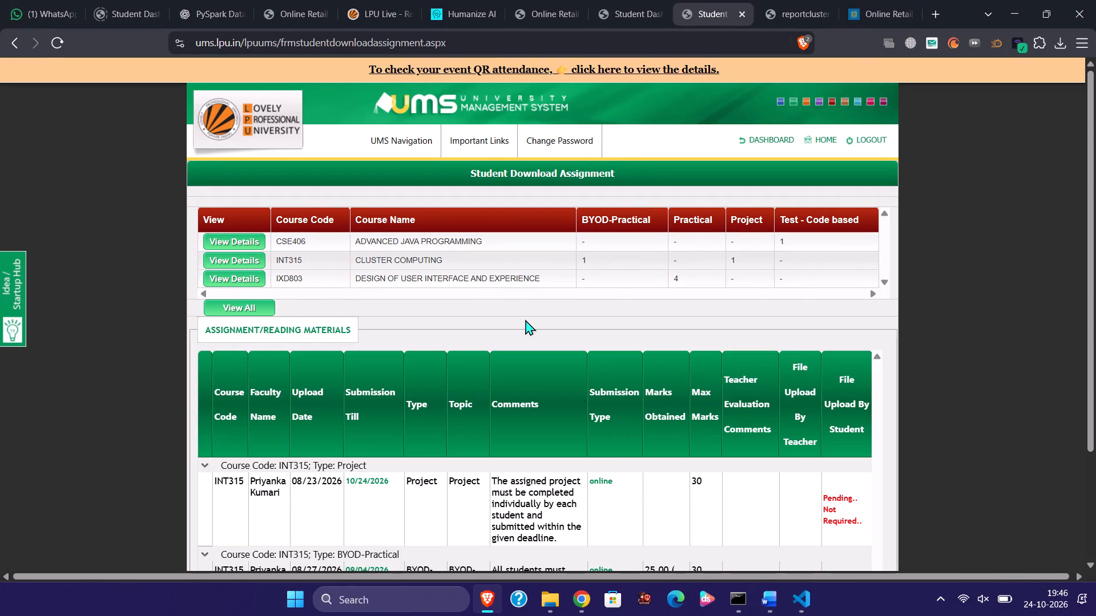
pyautogui.scroll(-4, 629, 481)
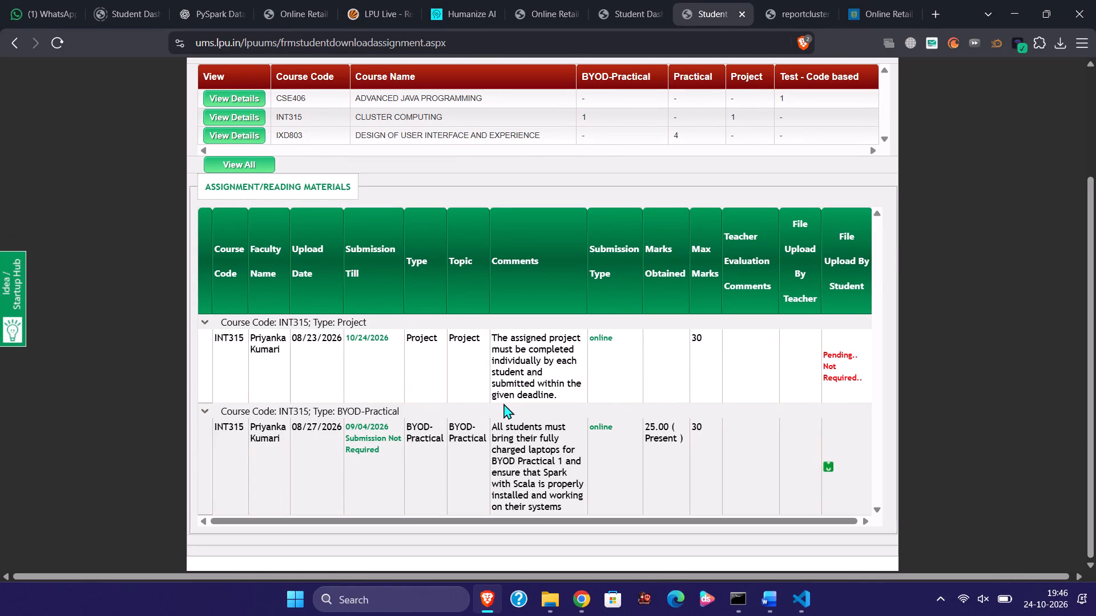
pyautogui.scroll(-1, 601, 481)
# Examine the INT315 project entry across all its columns for its submission details and a way to upload the file.
pyautogui.hscroll(-6, 738, 386)
pyautogui.hscroll(4, 738, 386)
pyautogui.scroll(4, 738, 386)
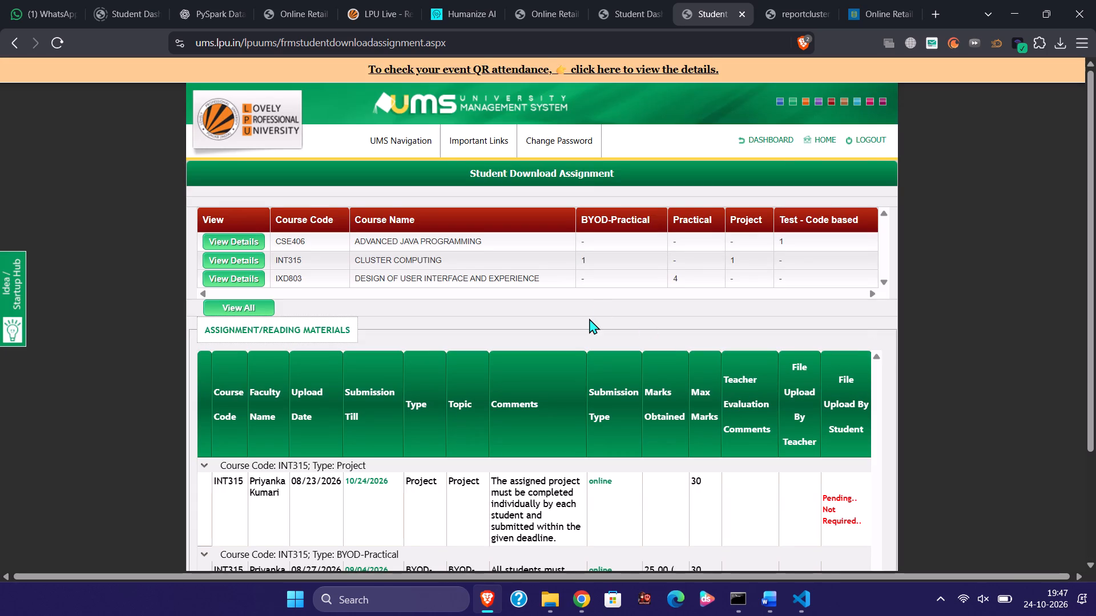
pyautogui.scroll(-3, 589, 318)
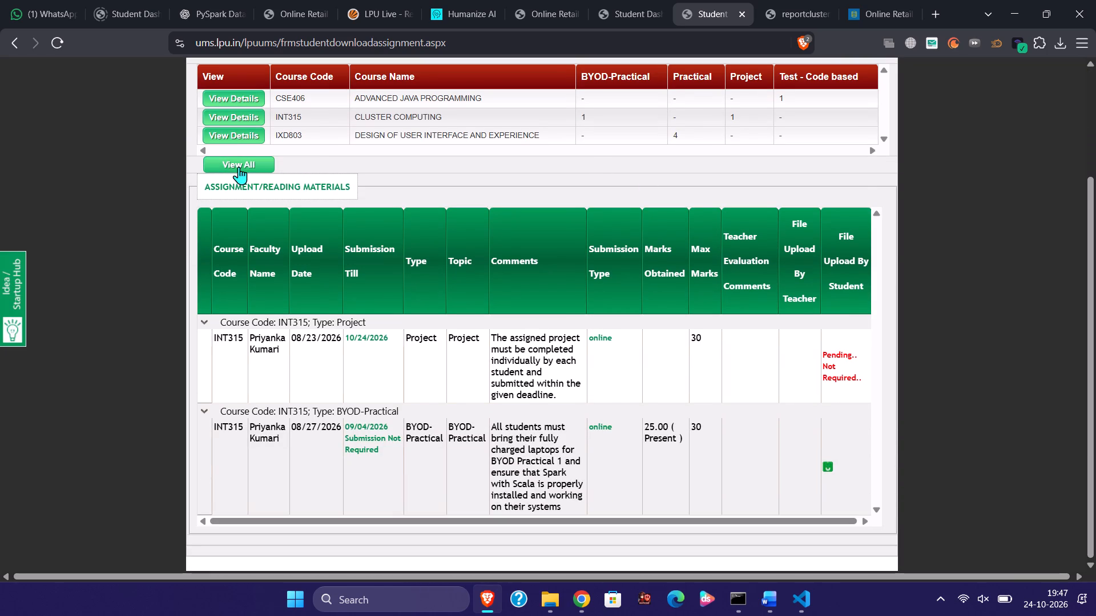
pyautogui.scroll(1, 696, 365)
pyautogui.click(842, 443)
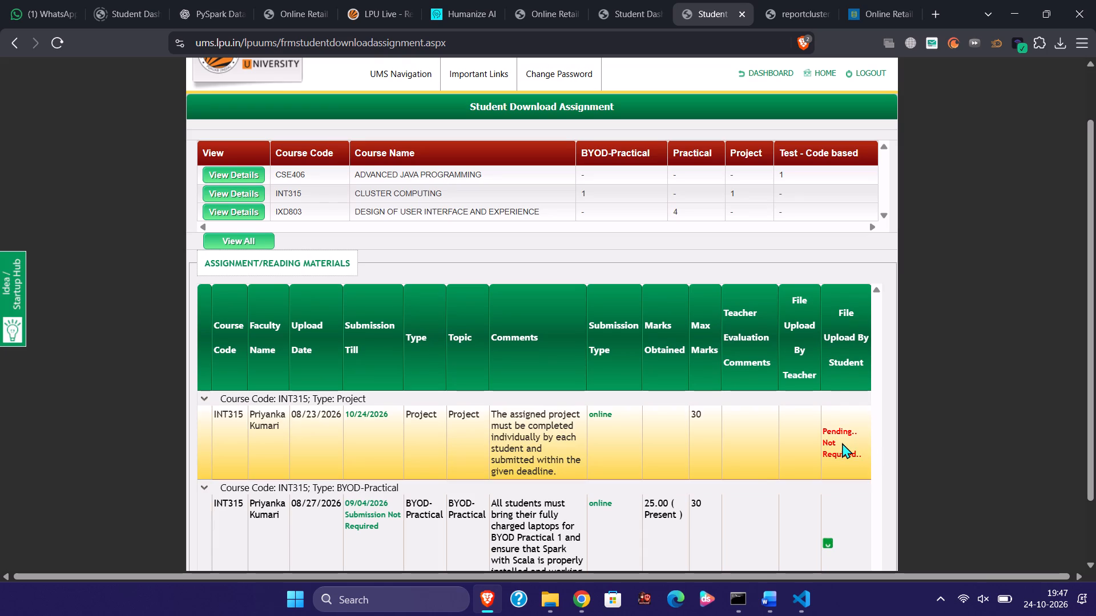
pyautogui.hscroll(-3, 760, 465)
pyautogui.hscroll(2, 760, 465)
pyautogui.scroll(2, 760, 465)
pyautogui.scroll(-3, 760, 465)
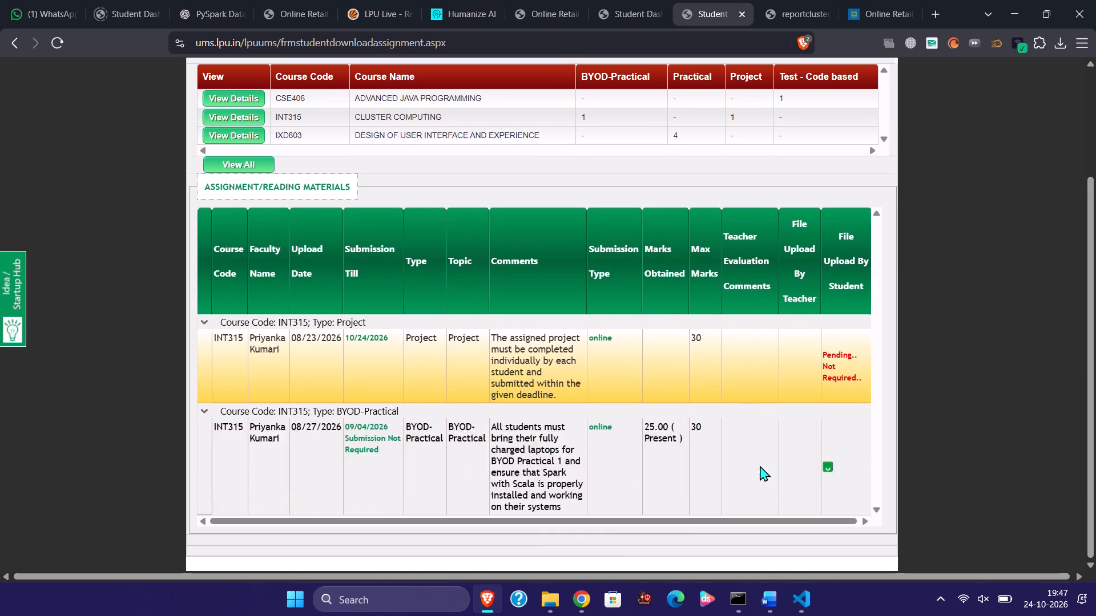
pyautogui.scroll(-1, 760, 465)
pyautogui.moveTo(592, 520); pyautogui.dragTo(674, 507)
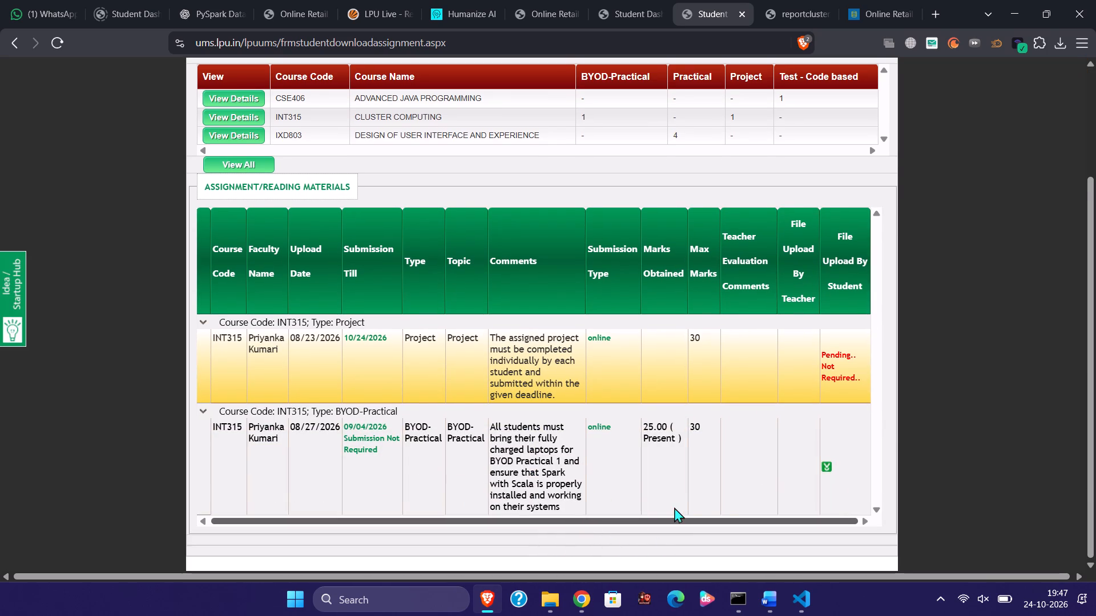
pyautogui.moveTo(674, 507); pyautogui.dragTo(691, 518)
pyautogui.scroll(4, 640, 420)
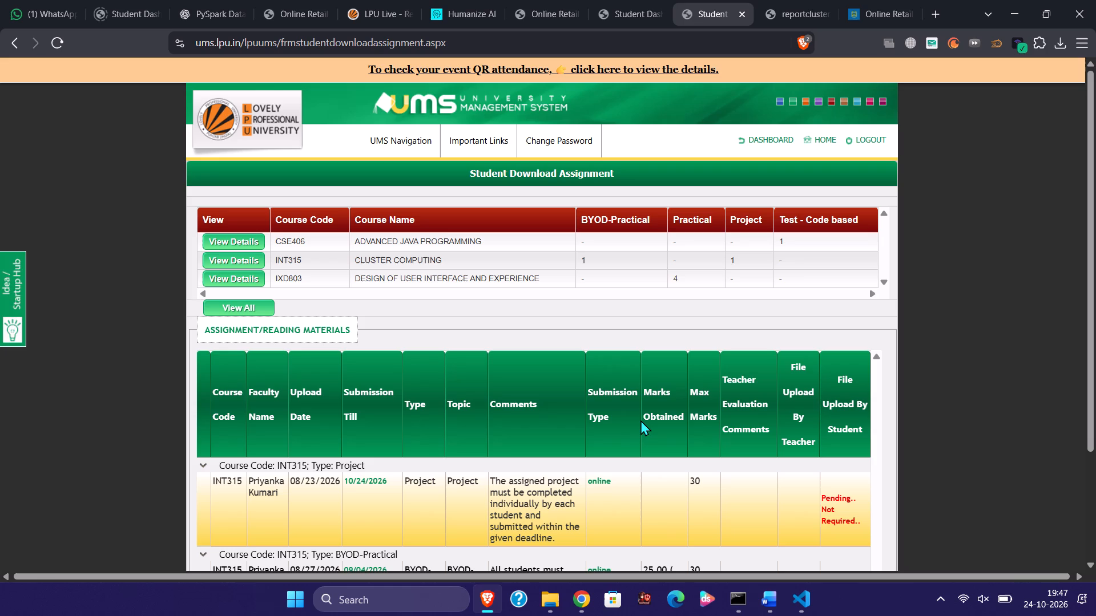
pyautogui.hscroll(12, 285, 141)
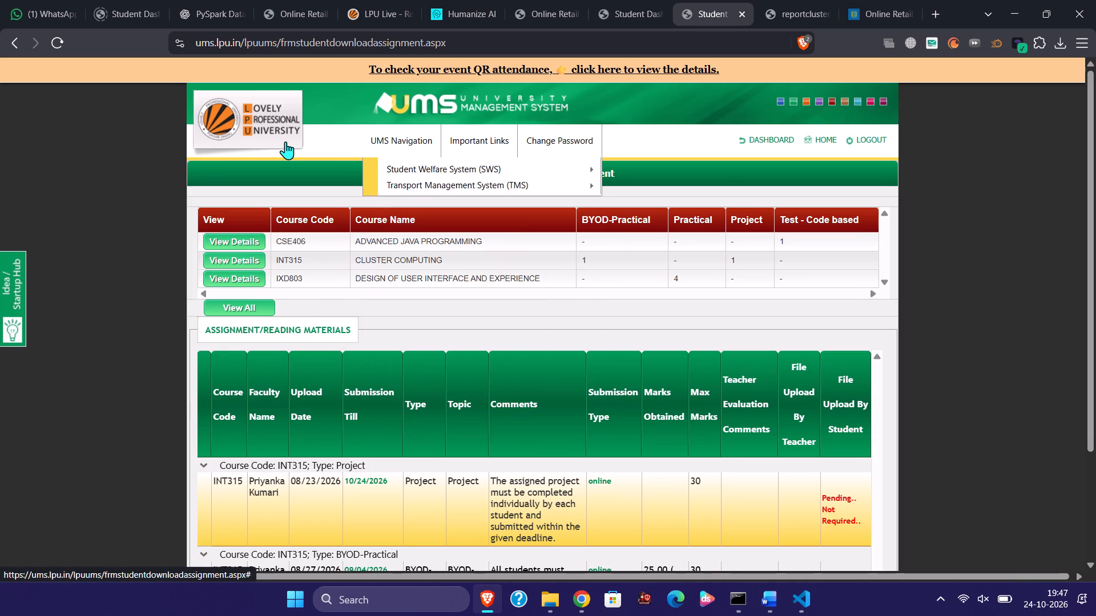
# Return to the dashboard, postpone the campus drive notifications and open the upload page for the pending INT315 project.
pyautogui.click(760, 137)
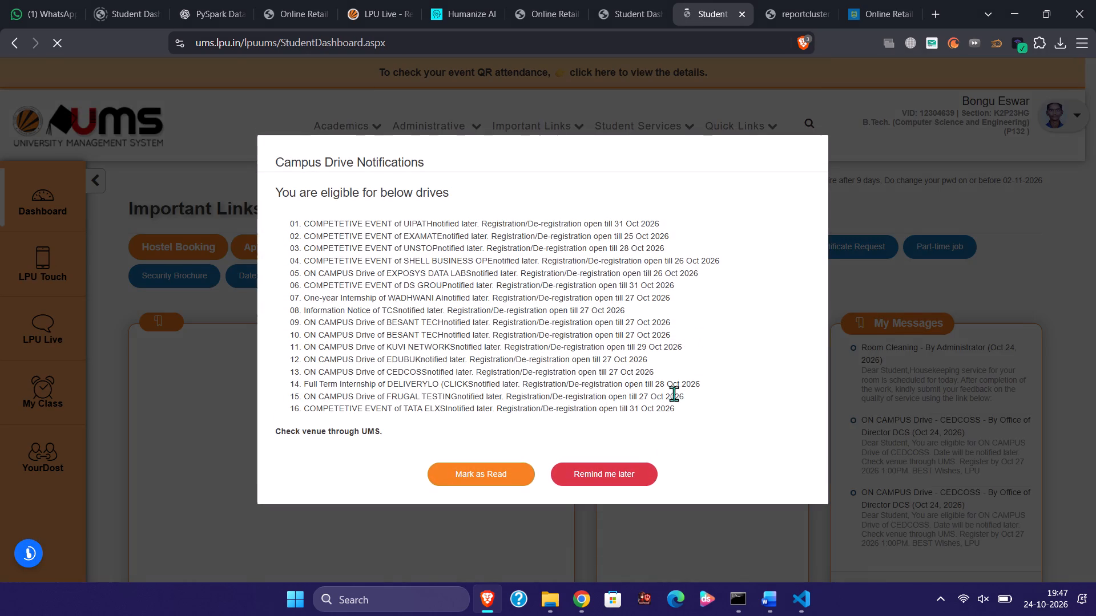
pyautogui.click(608, 475)
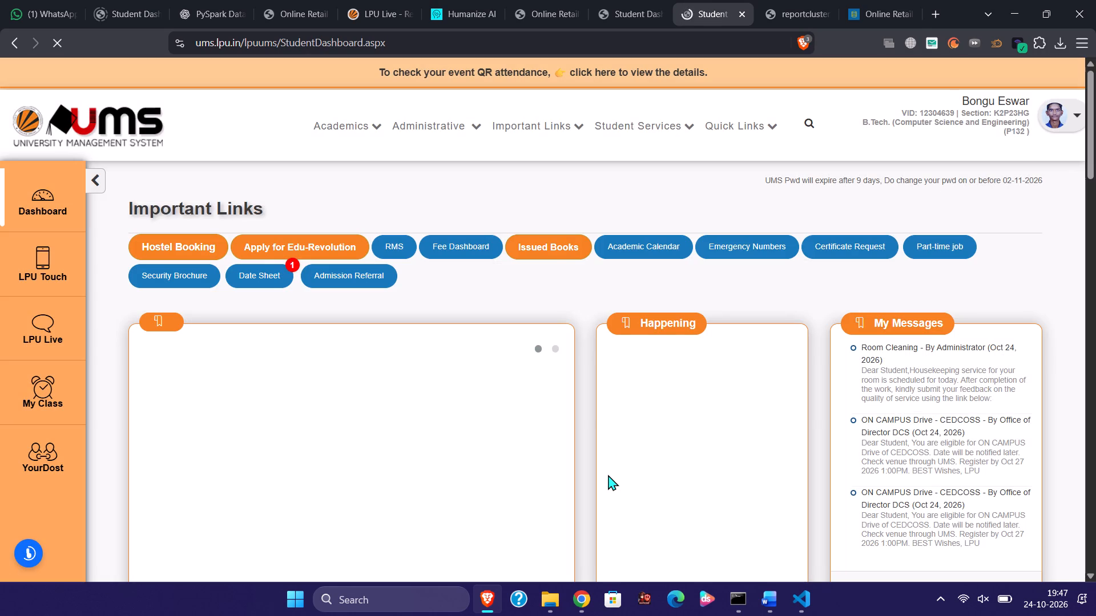
pyautogui.scroll(-4, 608, 475)
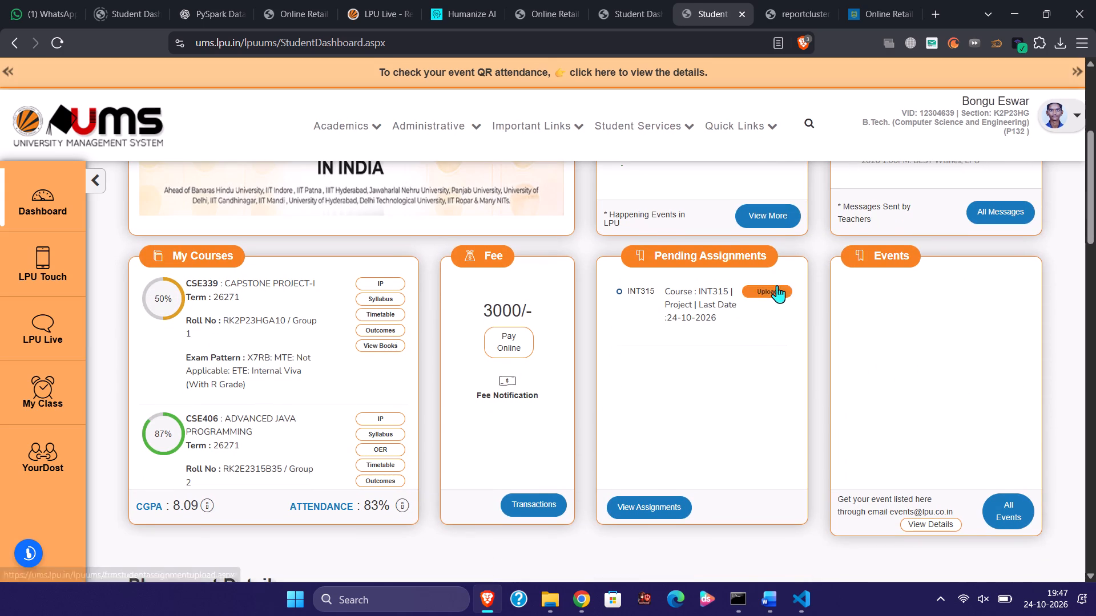
pyautogui.click(777, 285)
pyautogui.click(772, 294)
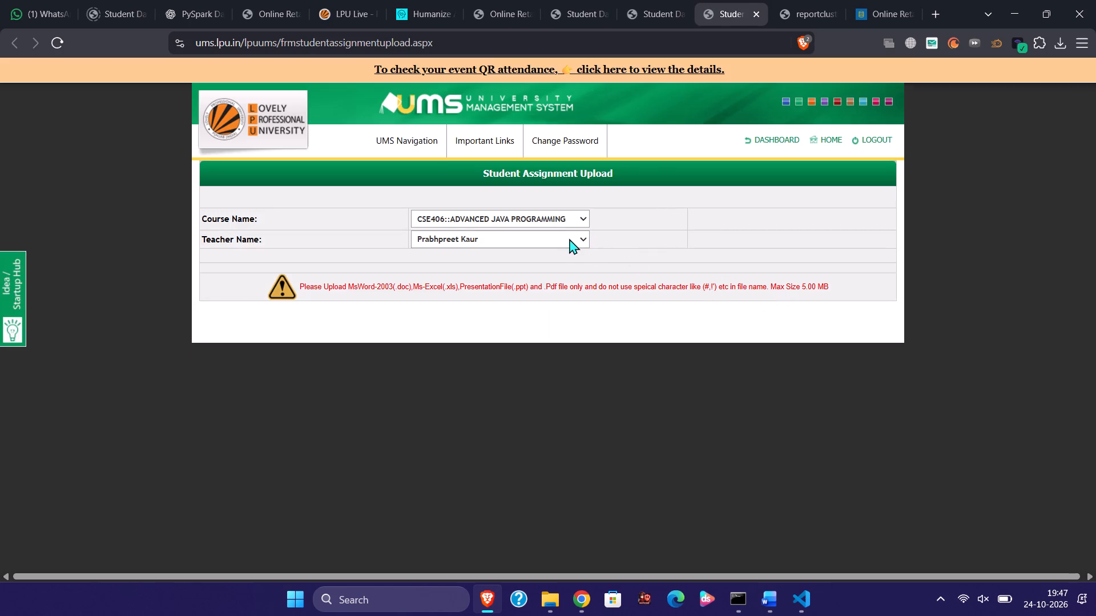
# Set the upload form's course to INT315::CLUSTER COMPUTING and its teacher to the faculty member who assigned the project.
pyautogui.click(560, 222)
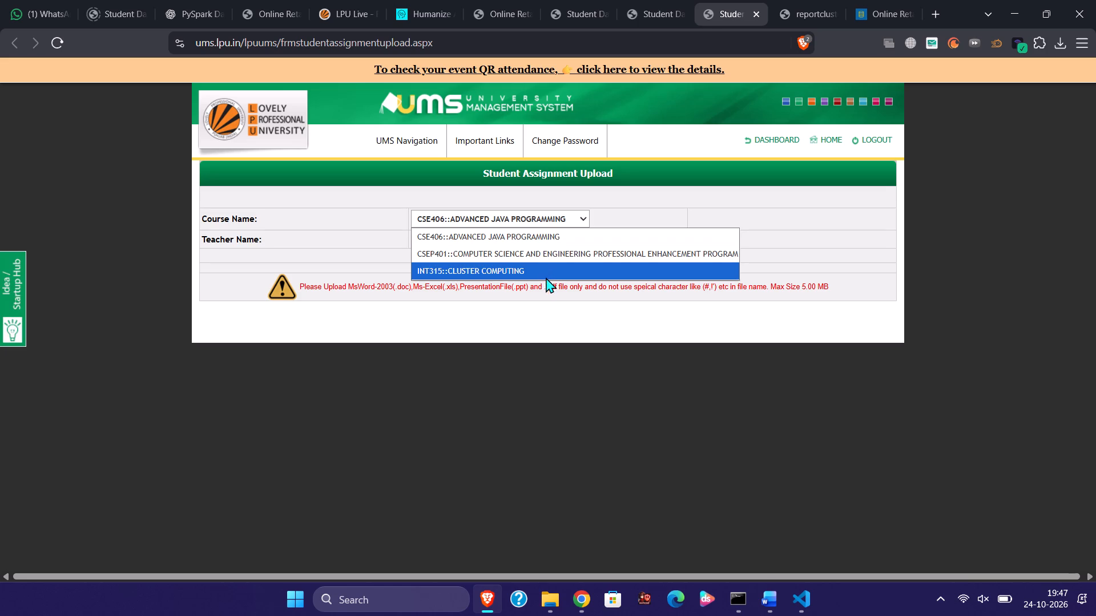
pyautogui.click(543, 273)
pyautogui.click(513, 242)
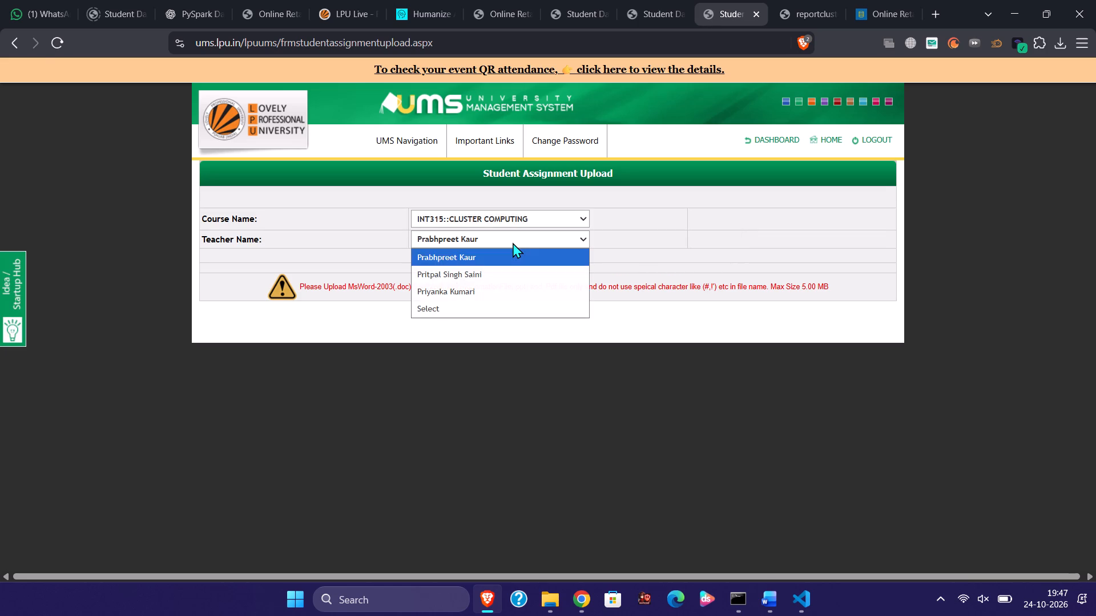
pyautogui.click(521, 291)
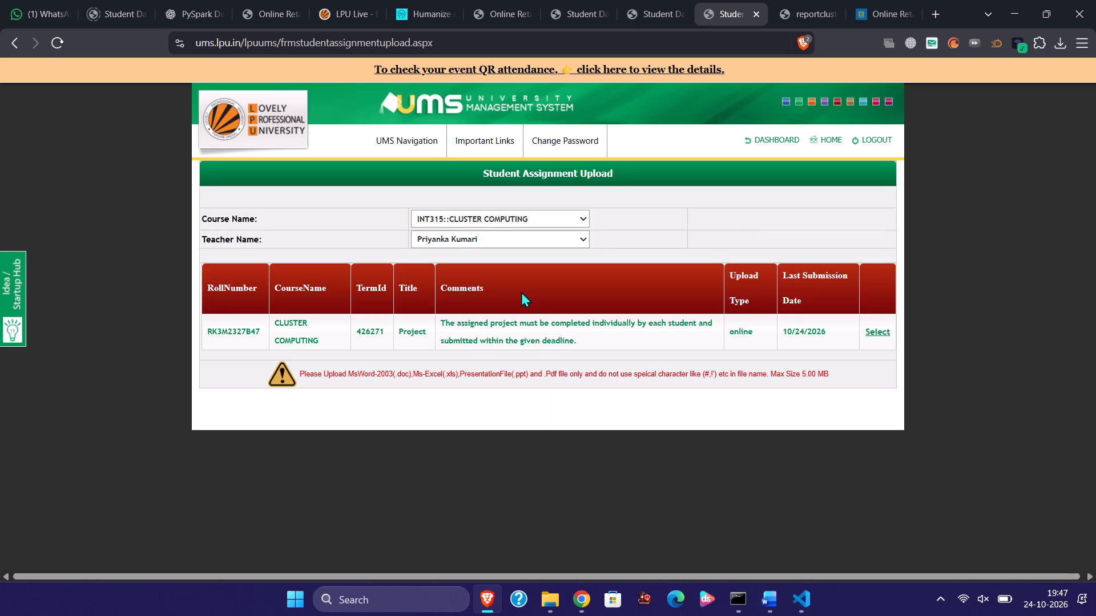
# Submit Int315report.pdf from Downloads for the CLUSTER COMPUTING Project entry, leaving the remarks empty.
pyautogui.click(877, 328)
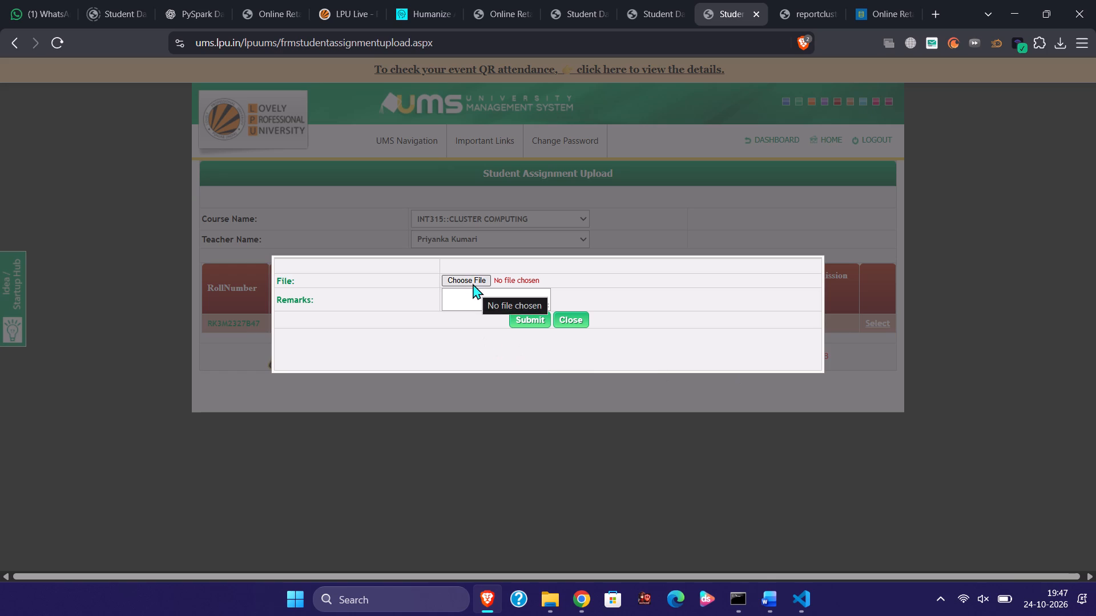
pyautogui.click(470, 279)
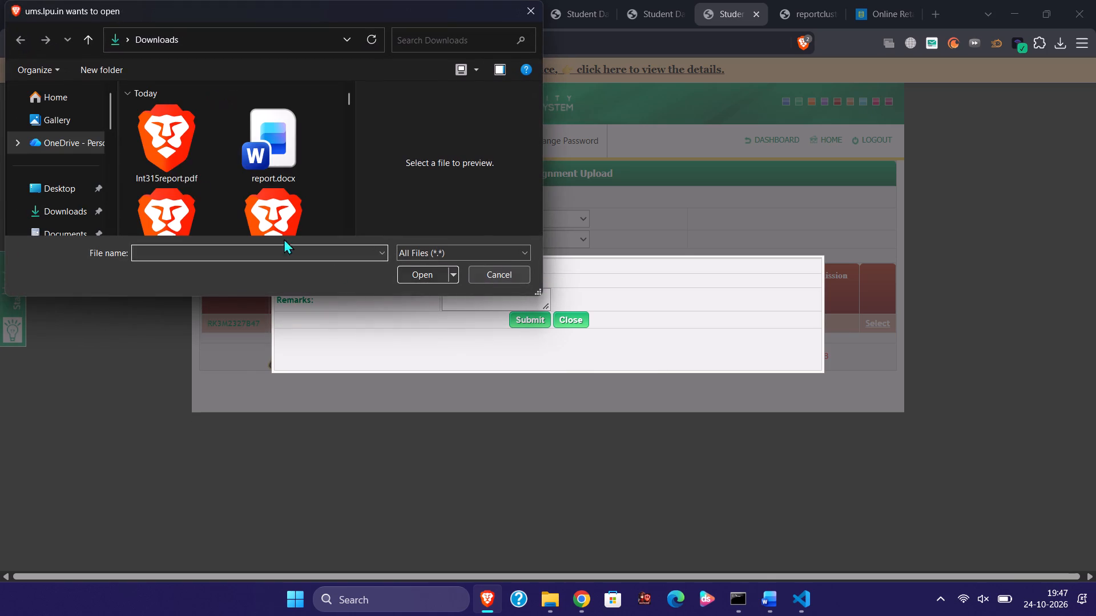
pyautogui.click(163, 152)
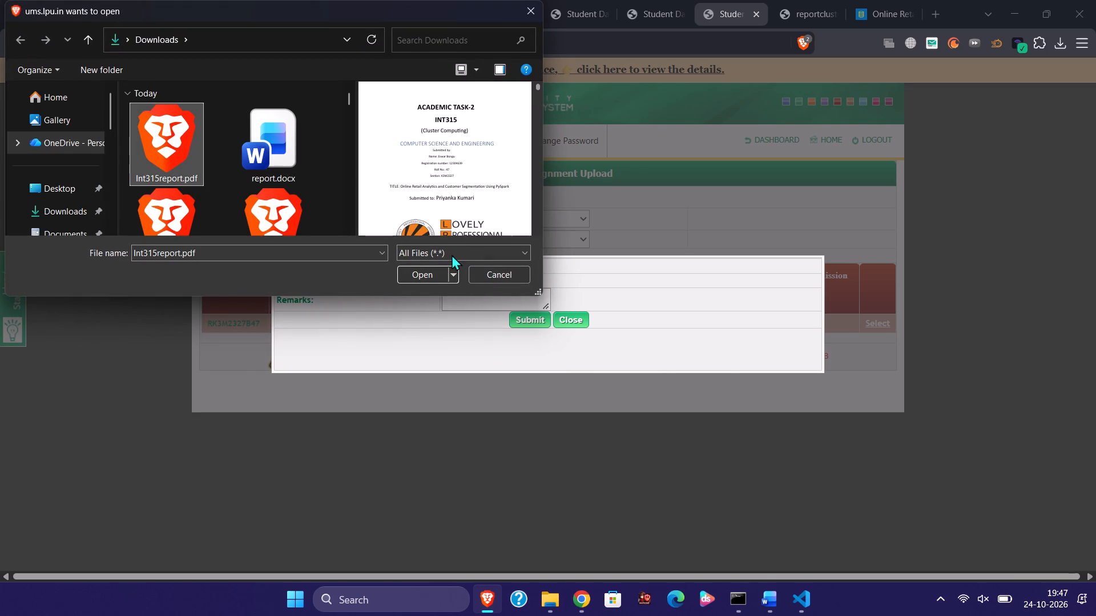
pyautogui.click(429, 278)
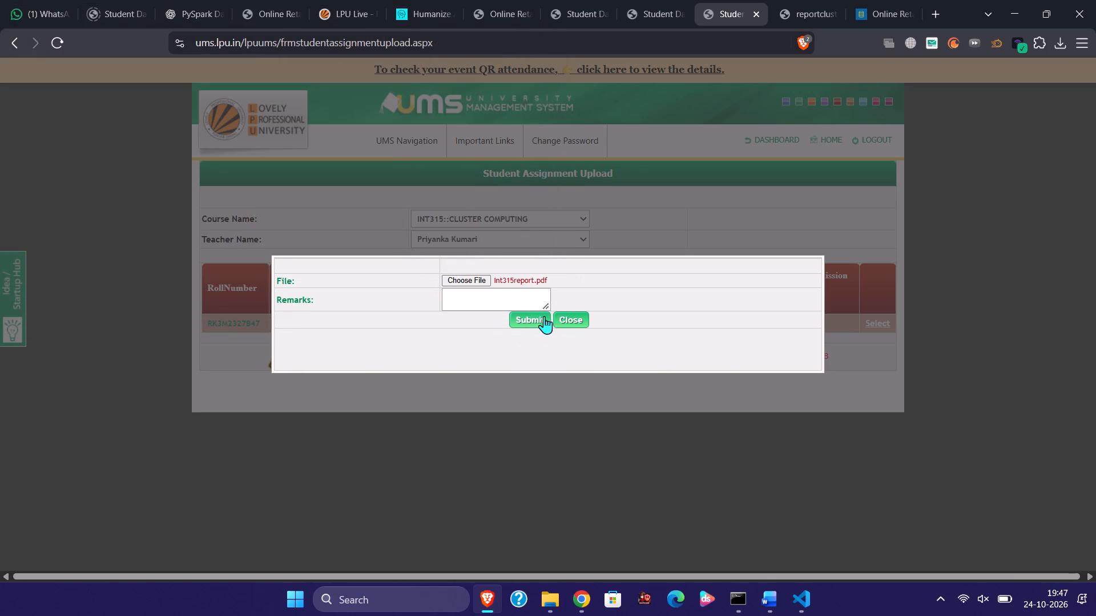
pyautogui.click(530, 319)
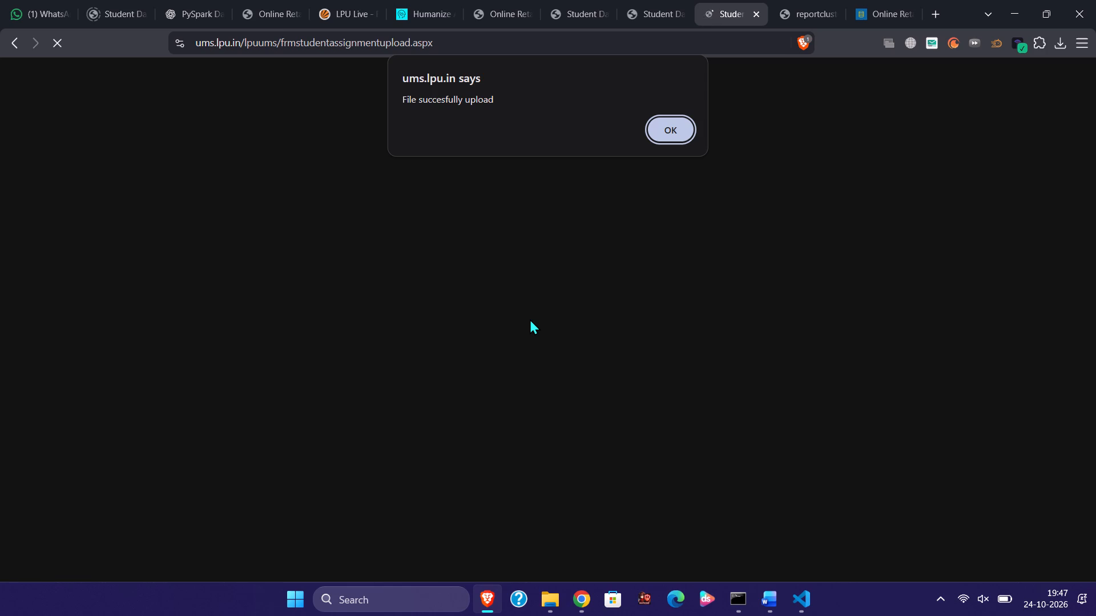
pyautogui.click(671, 131)
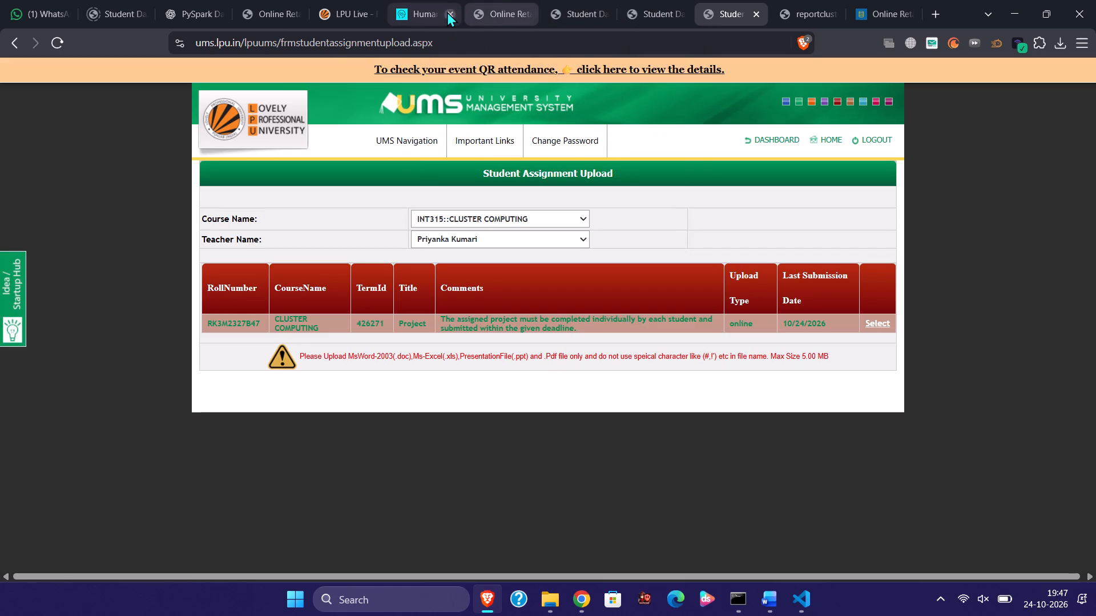
# Switch to the open reportcluster.pdf and copy the whole text of the document.
pyautogui.click(803, 0)
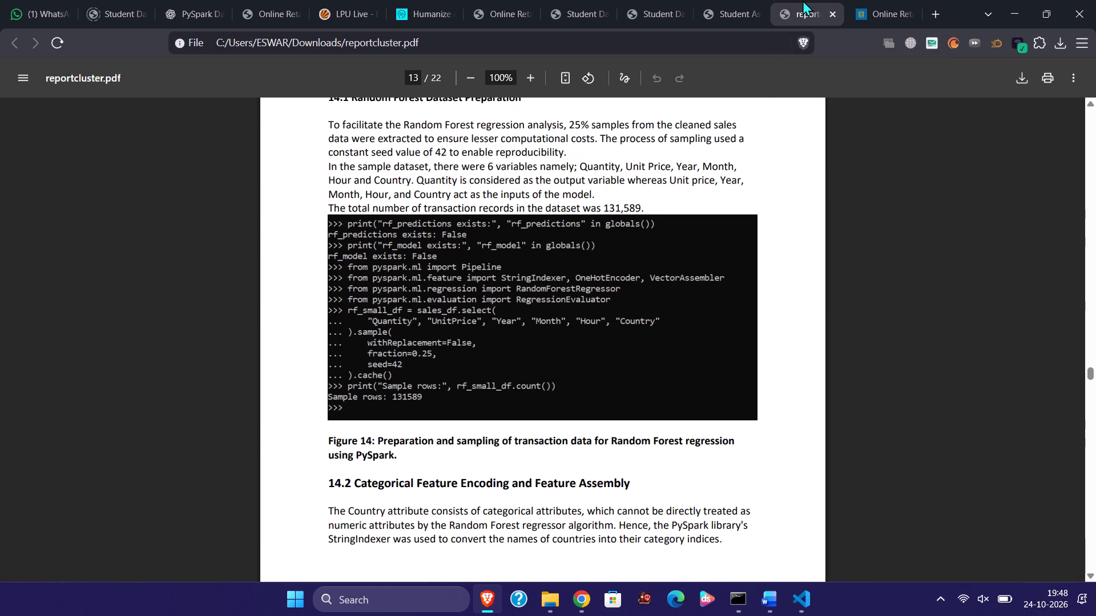
pyautogui.scroll(13, 543, 222)
pyautogui.scroll(20, 543, 222)
pyautogui.scroll(3, 543, 222)
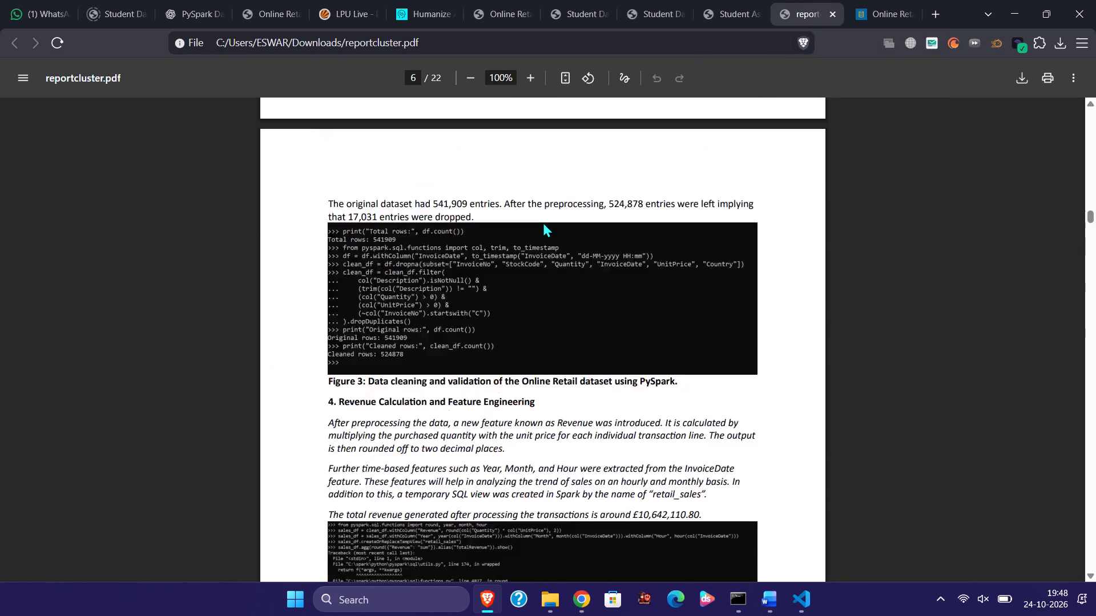
pyautogui.scroll(20, 543, 222)
pyautogui.scroll(1, 543, 222)
pyautogui.scroll(-5, 543, 222)
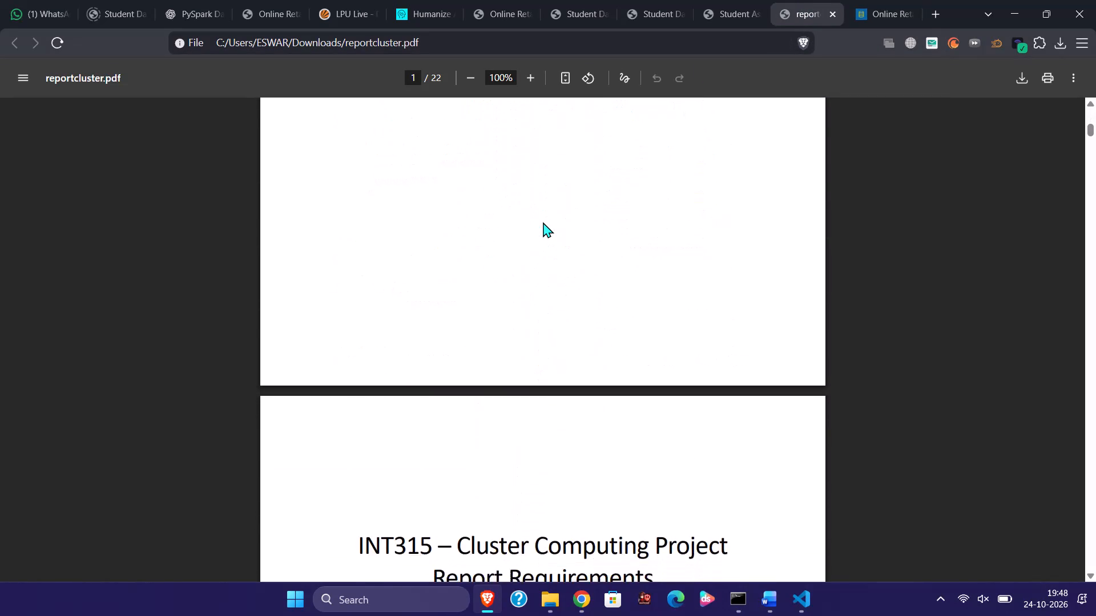
pyautogui.scroll(-3, 543, 222)
pyautogui.click(497, 359)
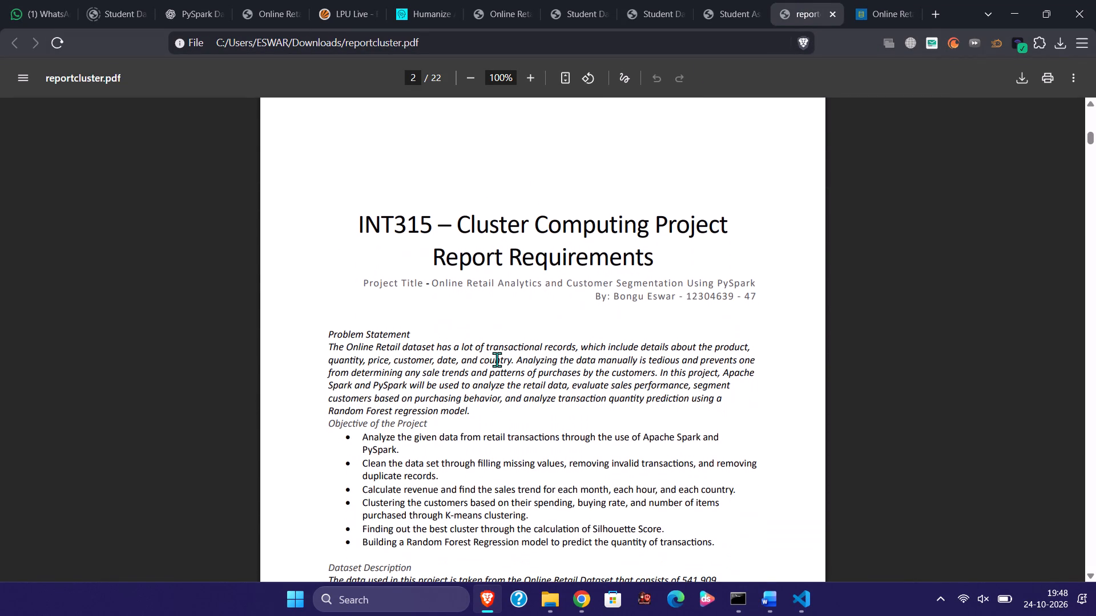
pyautogui.hotkey('ctrl', 'a')
pyautogui.hotkey('ctrl', 'c')
pyautogui.hotkey('ctrl', 'c')
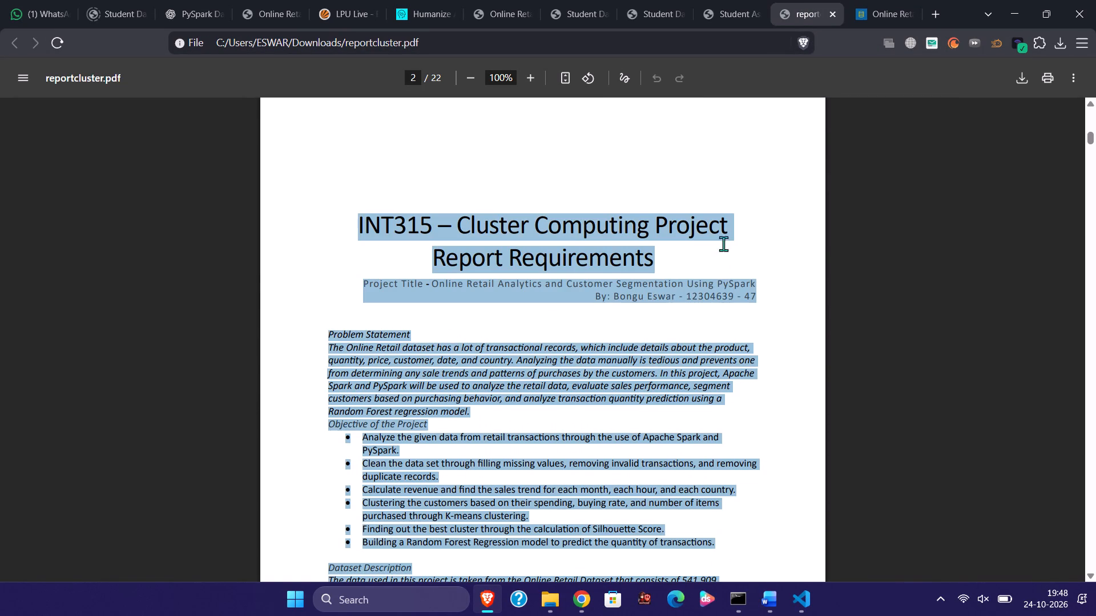
pyautogui.click(934, 6)
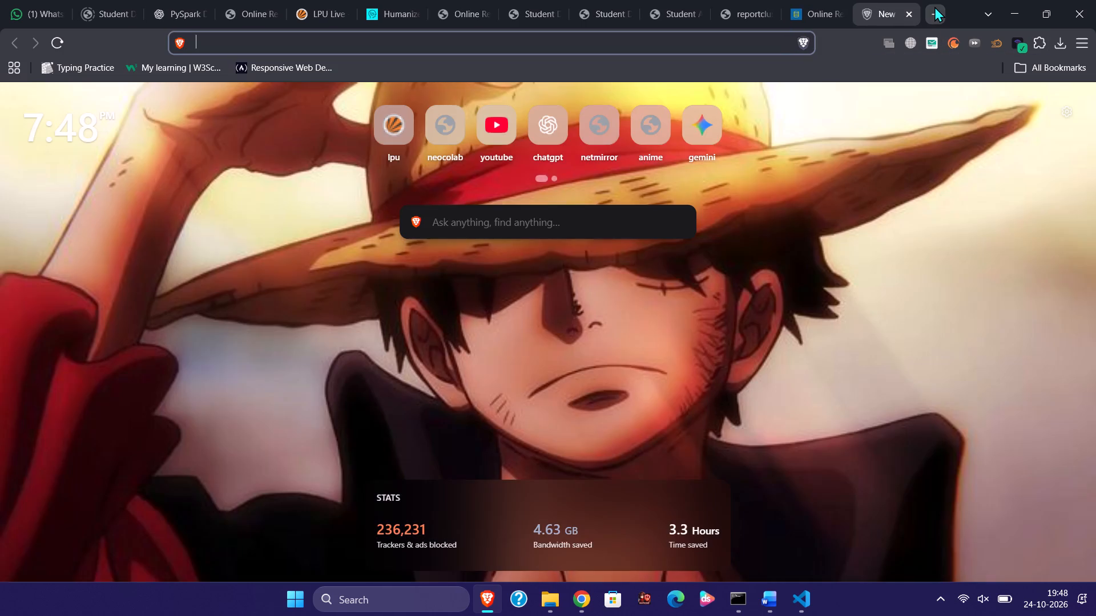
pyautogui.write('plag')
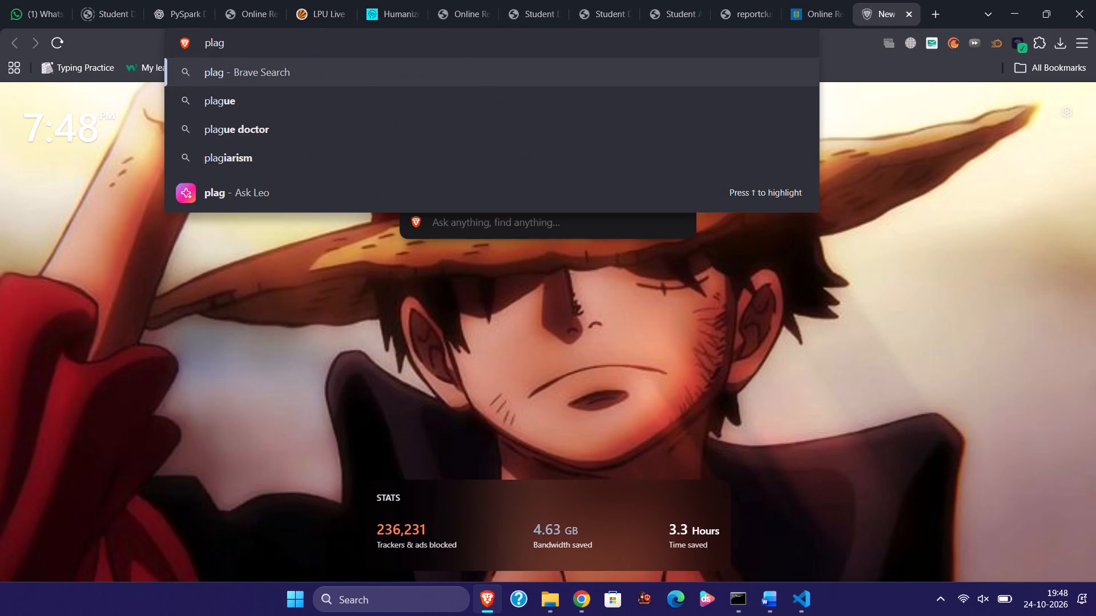
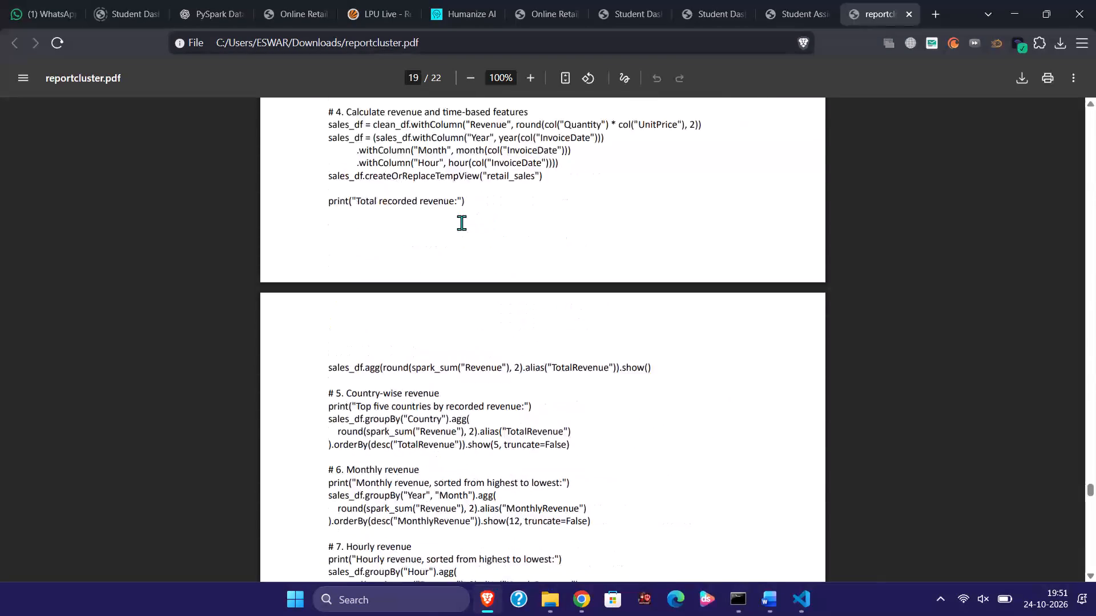
pyautogui.scroll(16, 461, 222)
pyautogui.scroll(11, 461, 222)
pyautogui.scroll(11, 461, 222)
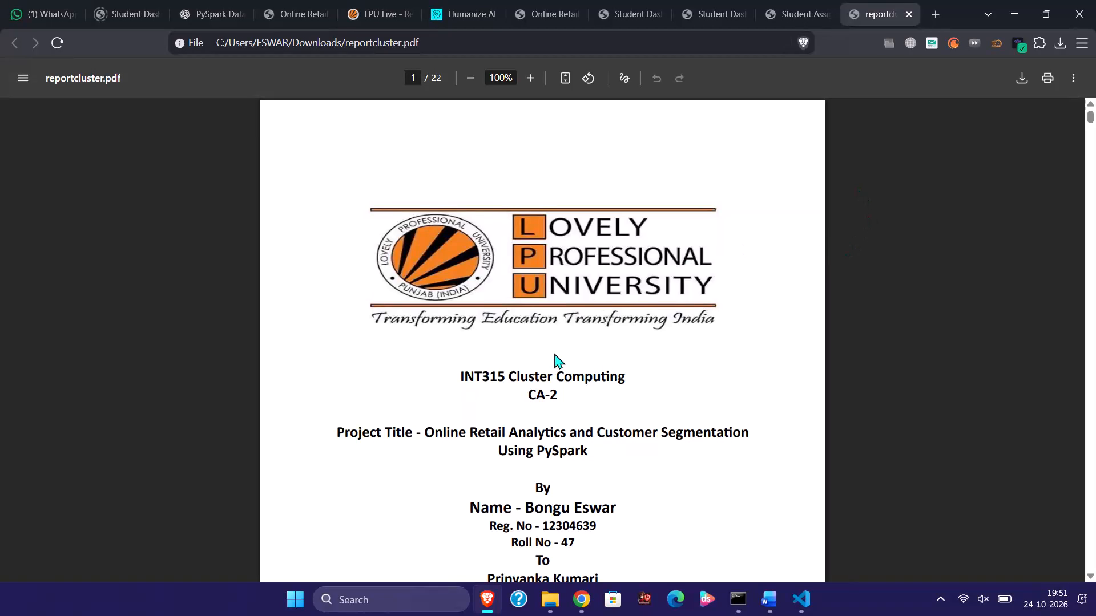